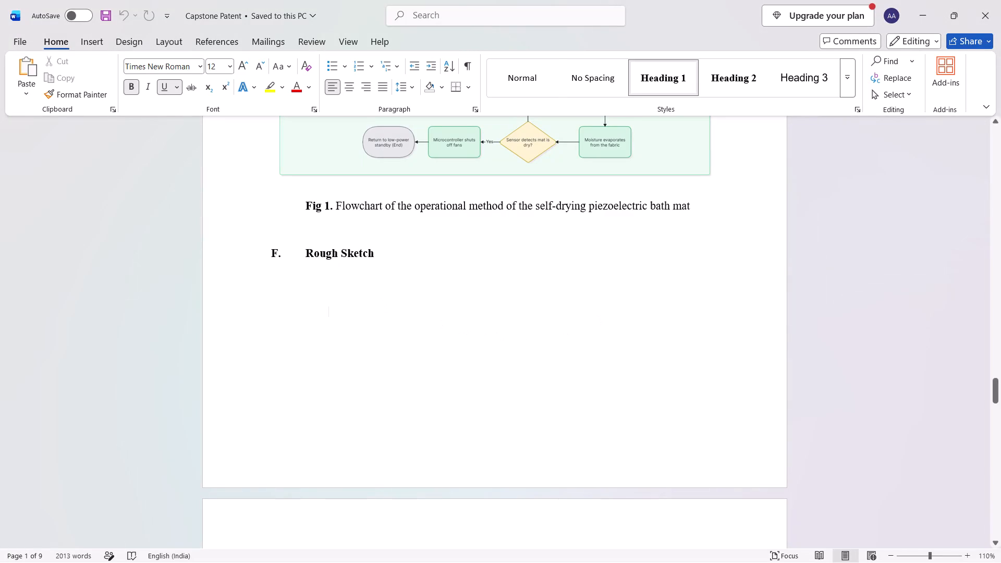
{"action": "right_click", "coordinate": [318, 283]}
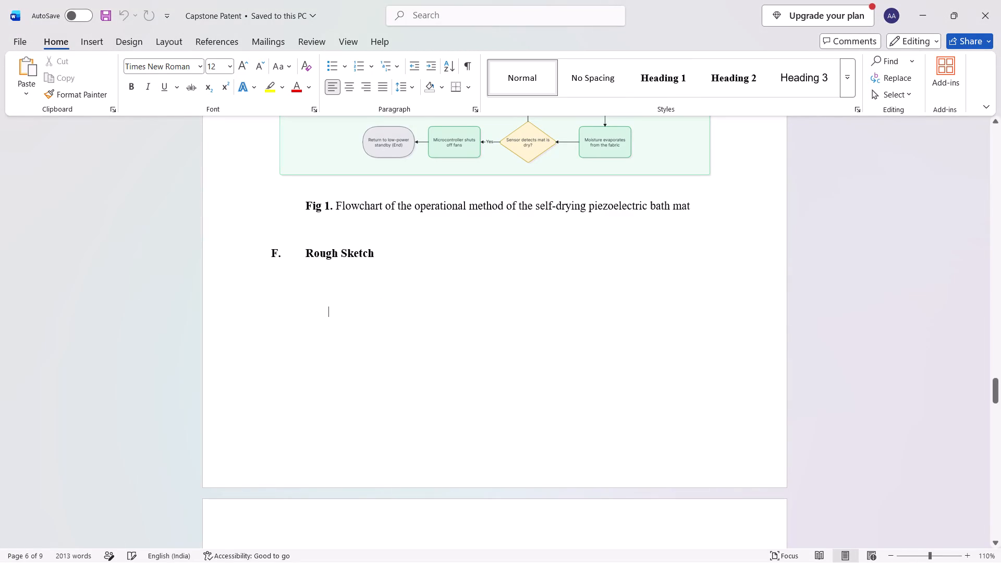
{"action": "key", "text": "Up"}
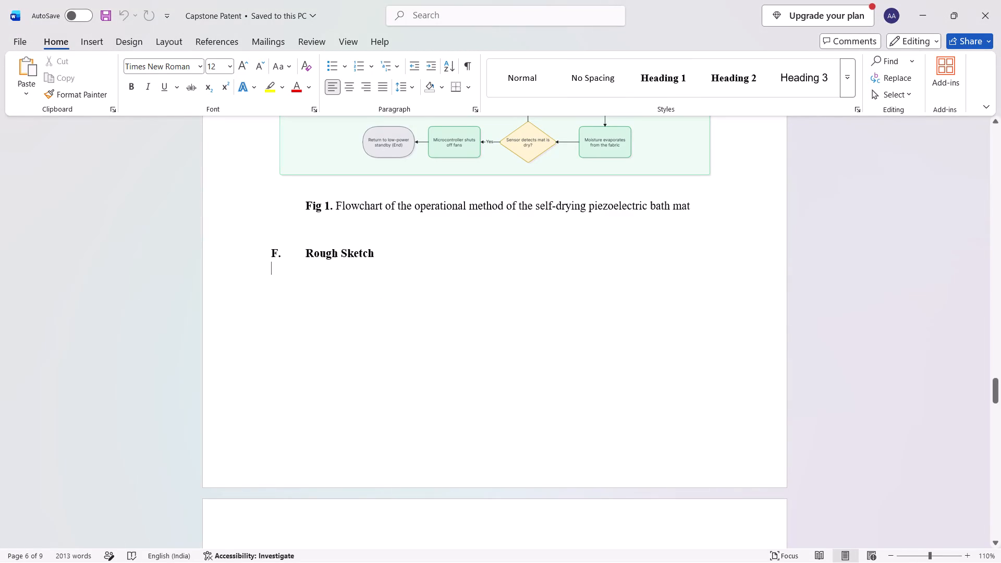
{"action": "right_click", "coordinate": [368, 284]}
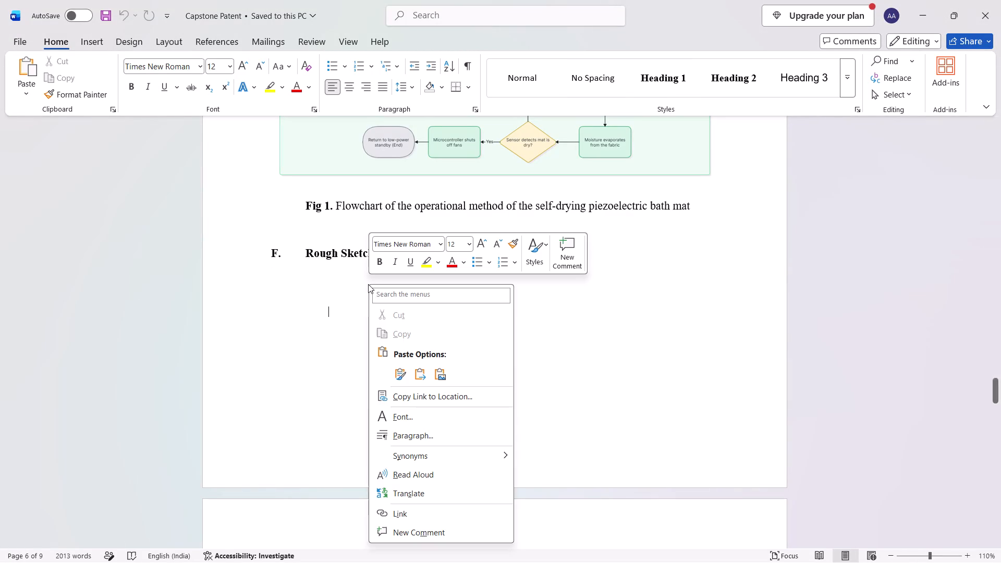
{"action": "left_click", "coordinate": [442, 378]}
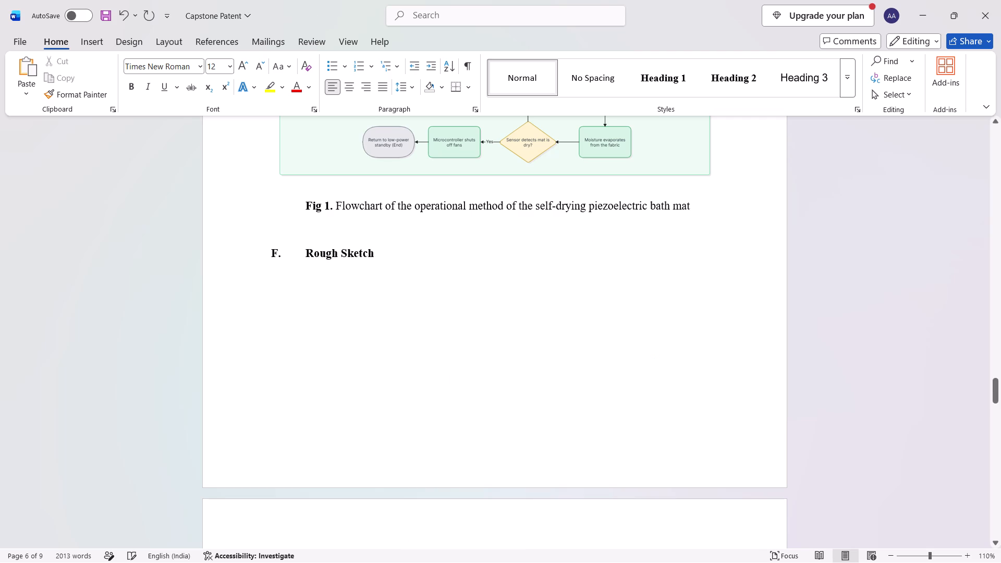
Select the pasted exploded-view sketch and scale it down proportionally until it fits within the page width.
{"action": "scroll", "coordinate": [547, 371], "scroll_direction": "down", "scroll_amount": 9}
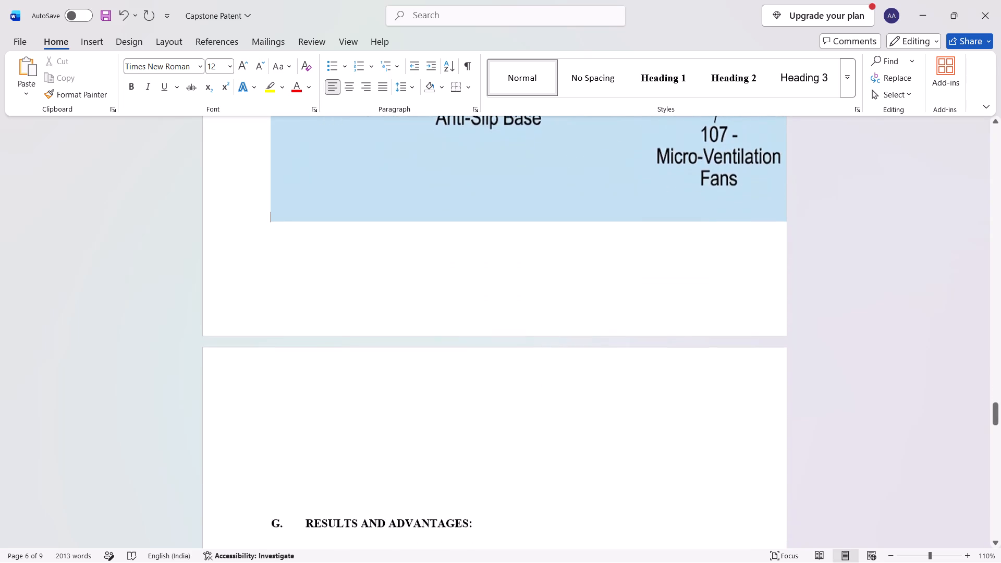
{"action": "scroll", "coordinate": [547, 371], "scroll_direction": "up", "scroll_amount": 3}
{"action": "left_click", "coordinate": [578, 333]}
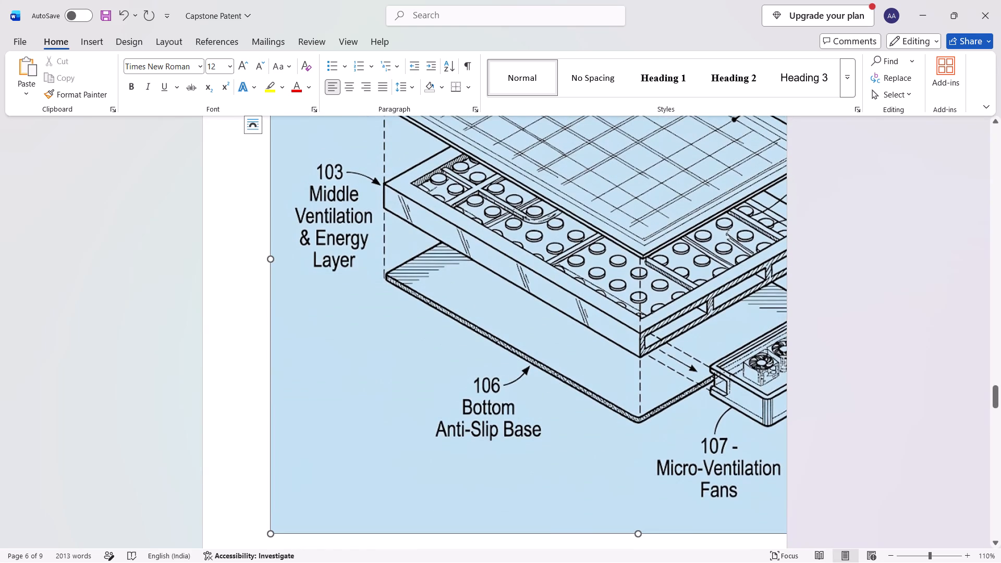
{"action": "scroll", "coordinate": [471, 429], "scroll_direction": "up", "scroll_amount": 2}
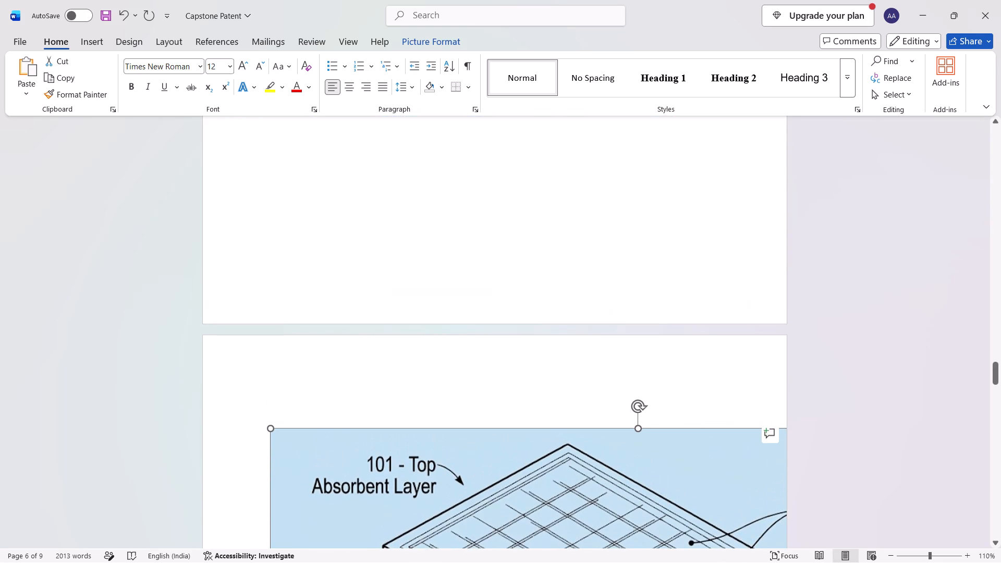
{"action": "left_click_drag", "start_coordinate": [269, 429], "coordinate": [485, 519]}
{"action": "scroll", "coordinate": [581, 370], "scroll_direction": "up", "scroll_amount": 1}
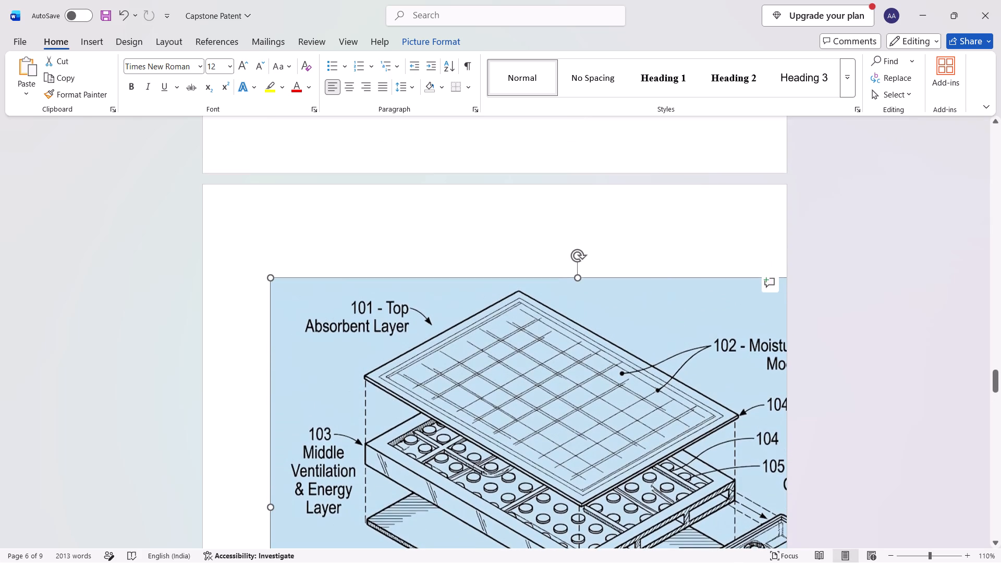
{"action": "left_click_drag", "start_coordinate": [268, 276], "coordinate": [420, 382]}
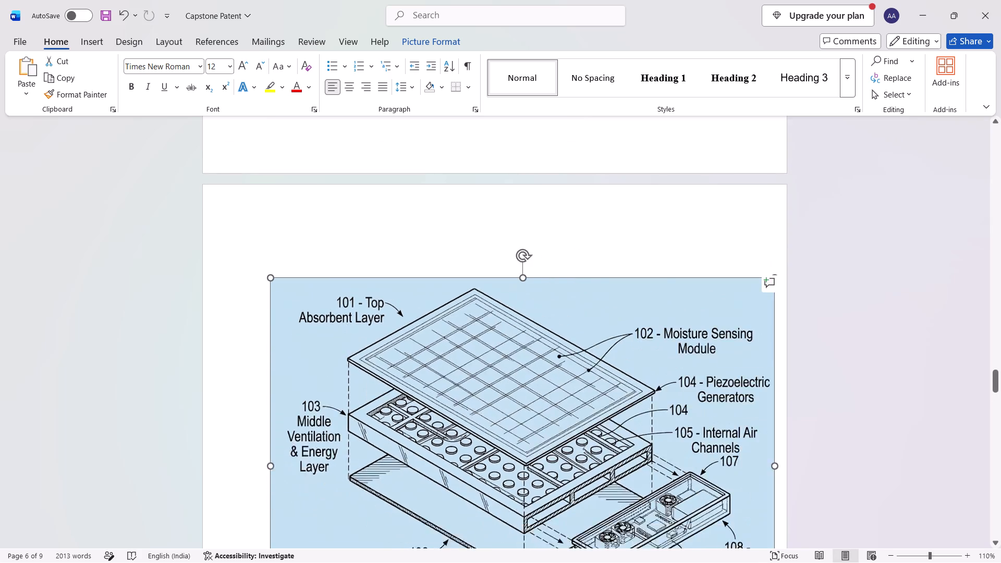
{"action": "left_click_drag", "start_coordinate": [420, 382], "coordinate": [660, 445]}
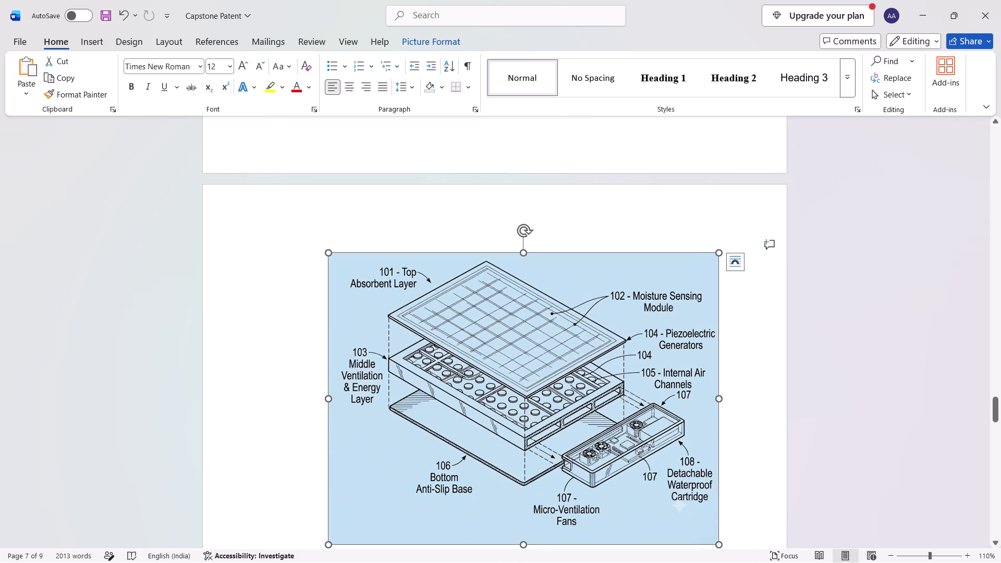
Move the resized sketch toward the page's left margin.
{"action": "left_click_drag", "start_coordinate": [408, 369], "coordinate": [273, 334]}
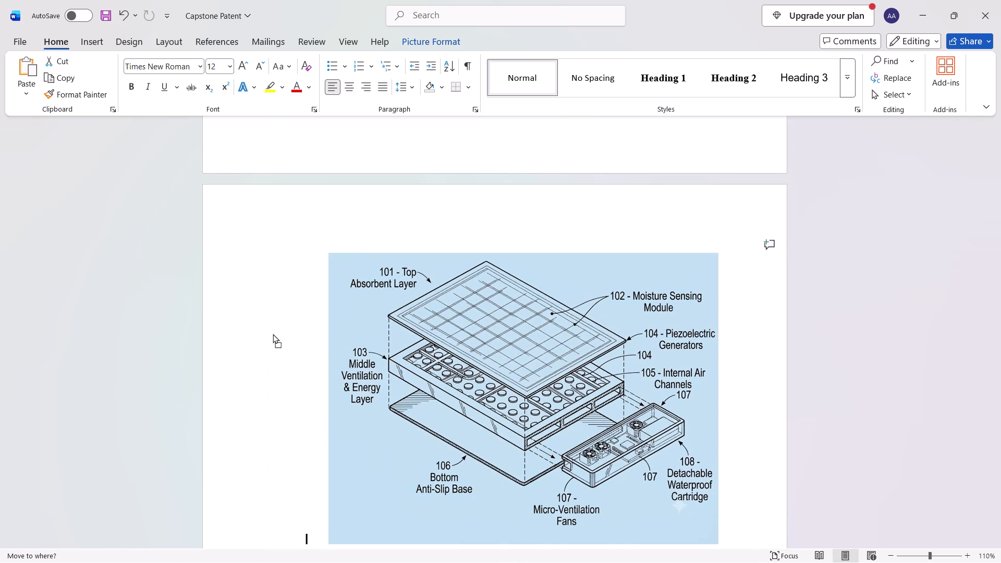
{"action": "left_click_drag", "start_coordinate": [273, 334], "coordinate": [259, 334]}
{"action": "left_click_drag", "start_coordinate": [402, 338], "coordinate": [238, 344]}
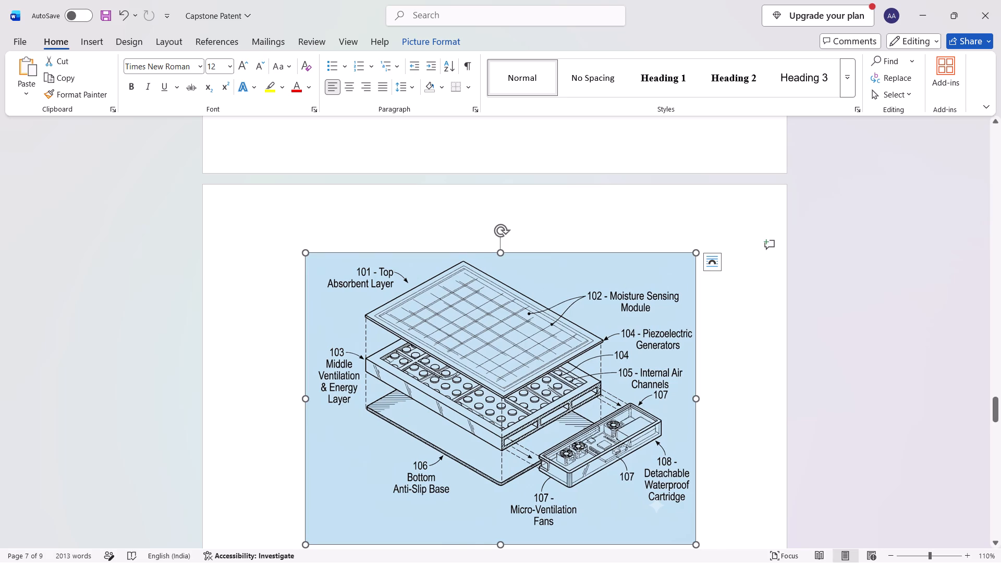
Shrink the sketch further, to roughly half the text width, and deselect it.
{"action": "left_click_drag", "start_coordinate": [695, 544], "coordinate": [589, 460]}
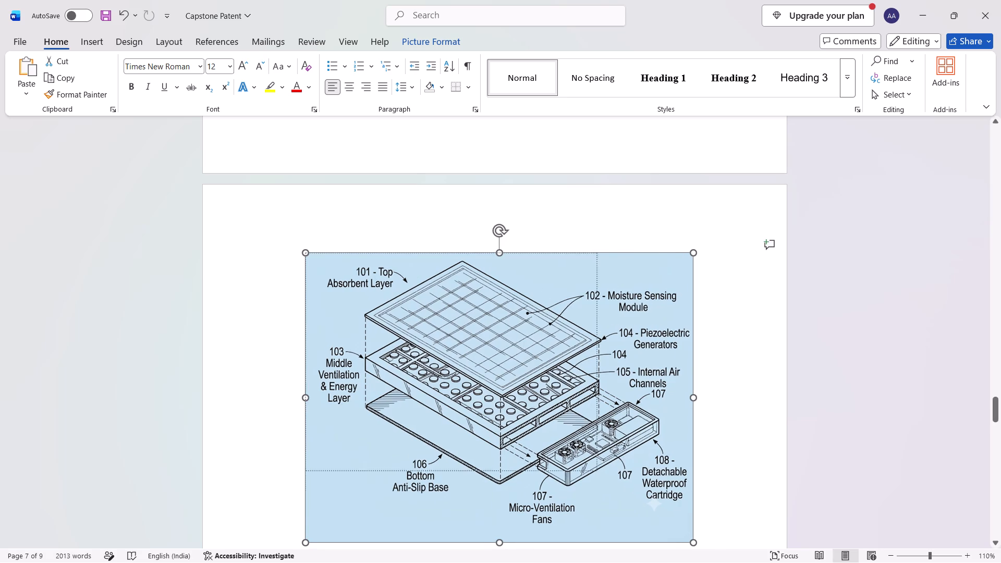
{"action": "left_click_drag", "start_coordinate": [589, 460], "coordinate": [547, 424]}
{"action": "left_click", "coordinate": [620, 416]}
Move the reduced sketch to the line directly below the "Rough Sketch" heading and check its placement before section G.
{"action": "scroll", "coordinate": [620, 416], "scroll_direction": "up", "scroll_amount": 3}
{"action": "scroll", "coordinate": [620, 416], "scroll_direction": "down", "scroll_amount": 1}
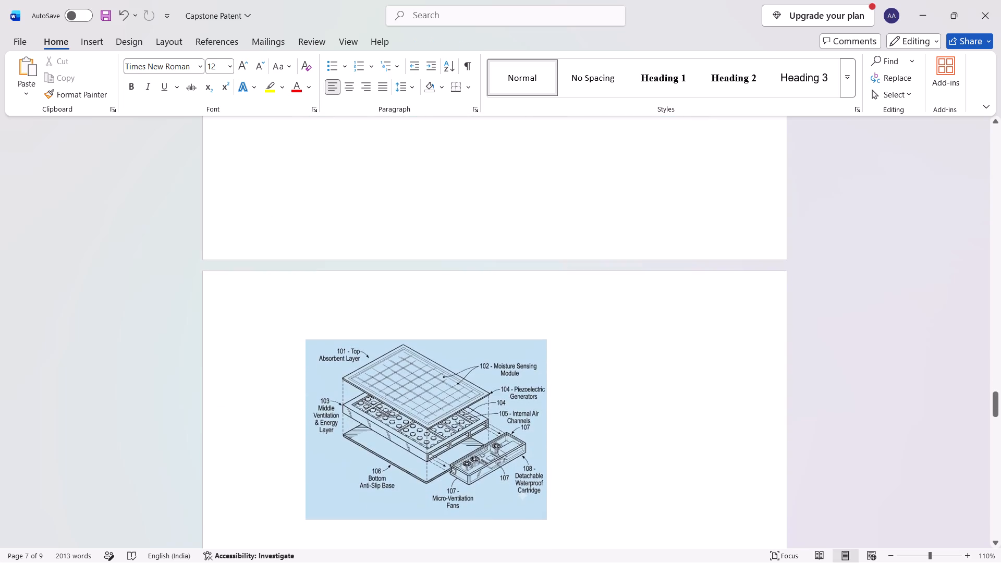
{"action": "scroll", "coordinate": [477, 467], "scroll_direction": "up", "scroll_amount": 1}
{"action": "left_click_drag", "start_coordinate": [446, 503], "coordinate": [405, 290]}
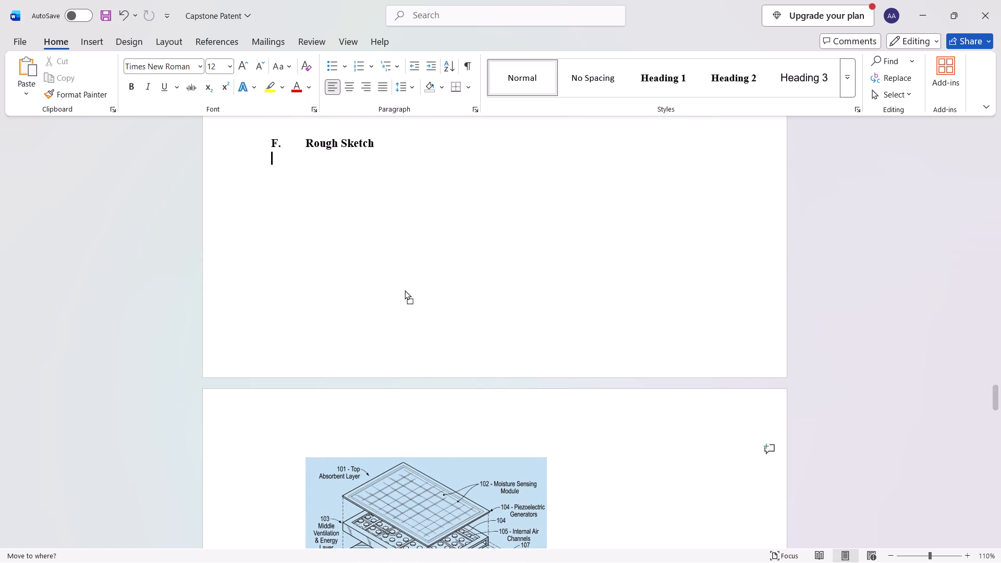
{"action": "left_click_drag", "start_coordinate": [405, 290], "coordinate": [390, 237]}
{"action": "scroll", "coordinate": [390, 237], "scroll_direction": "up", "scroll_amount": 2}
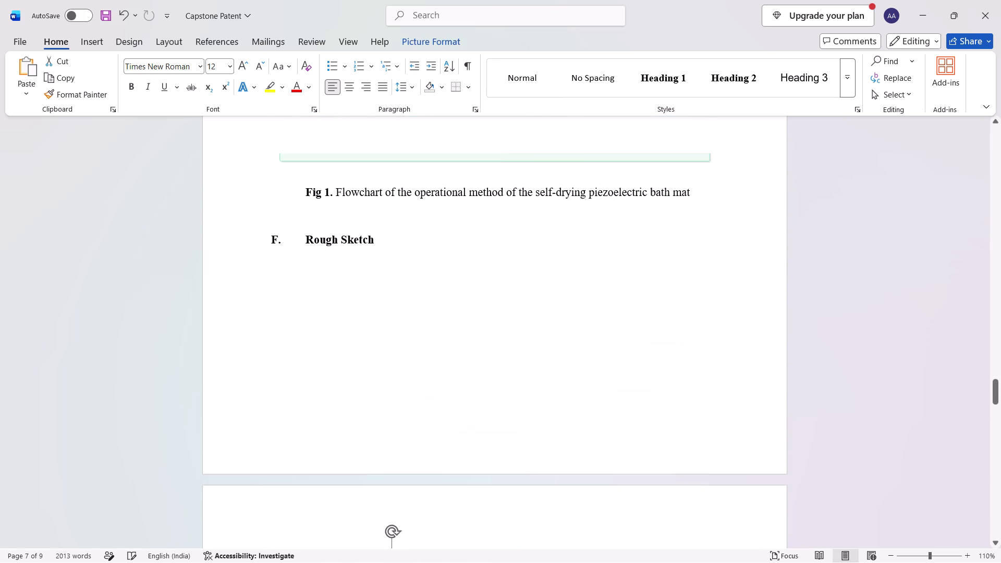
{"action": "scroll", "coordinate": [397, 337], "scroll_direction": "down", "scroll_amount": 5}
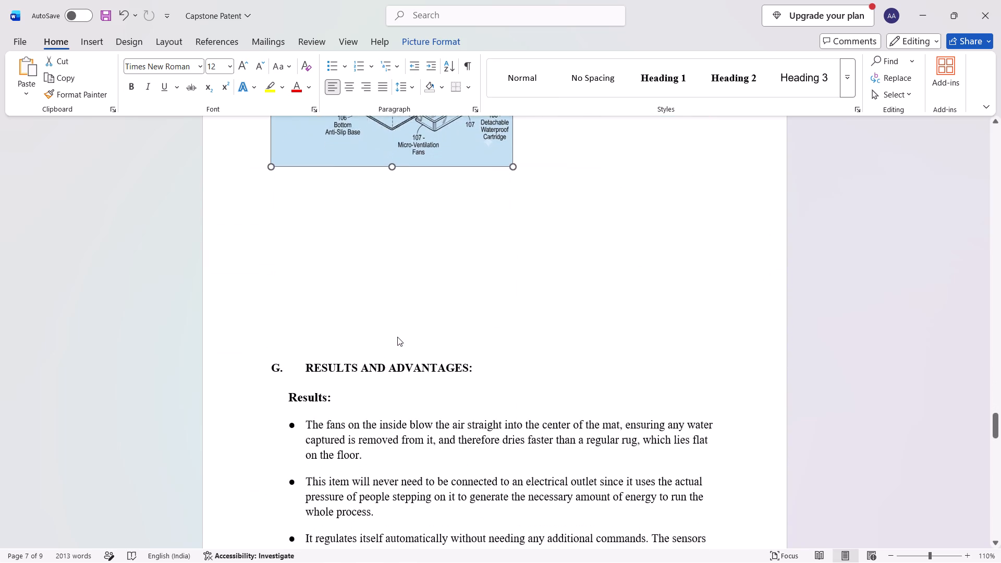
{"action": "scroll", "coordinate": [397, 337], "scroll_direction": "down", "scroll_amount": 2}
{"action": "scroll", "coordinate": [397, 337], "scroll_direction": "up", "scroll_amount": 2}
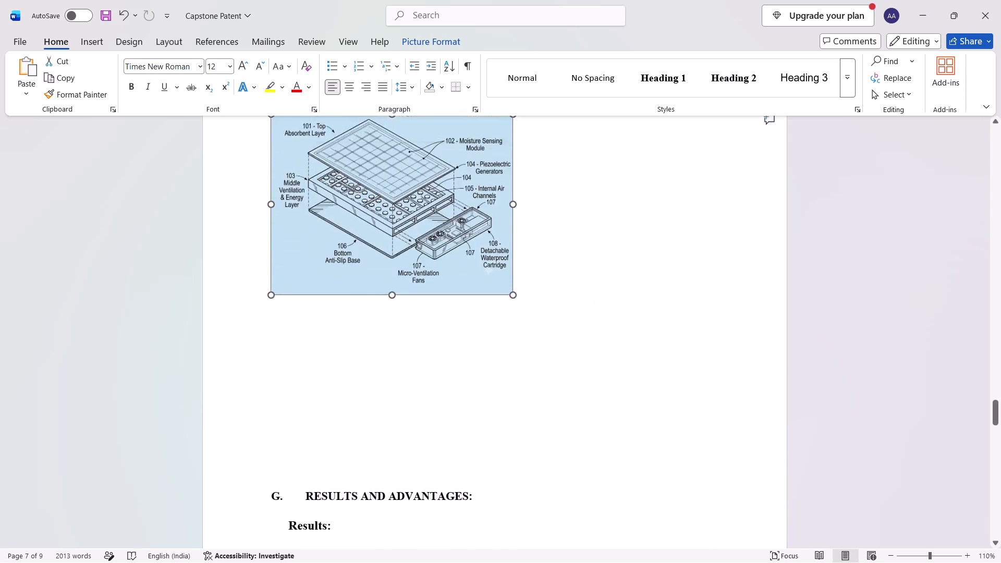
Remove the automatic list letter from the FLOWCHART heading.
{"action": "scroll", "coordinate": [397, 337], "scroll_direction": "up", "scroll_amount": 3}
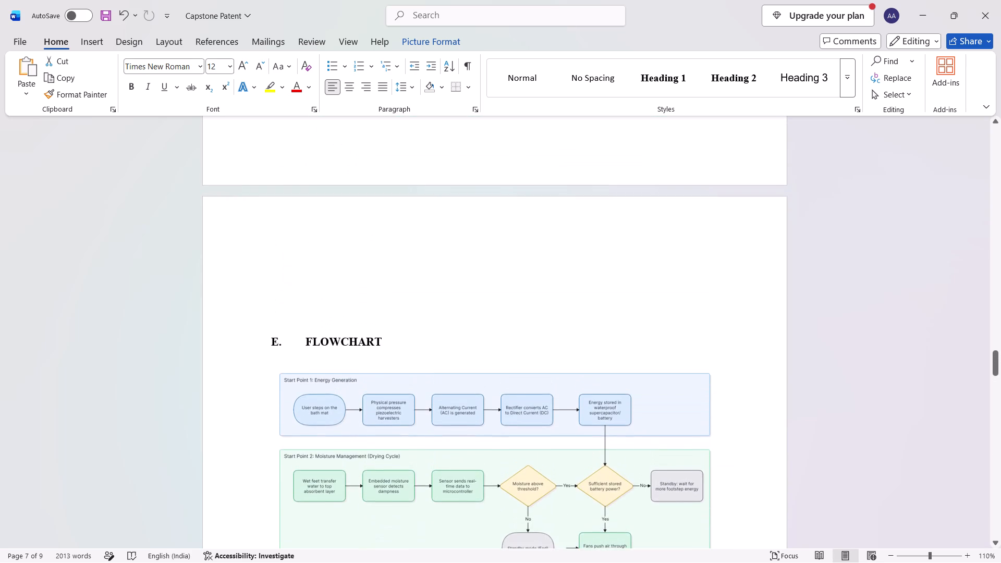
{"action": "scroll", "coordinate": [397, 337], "scroll_direction": "up", "scroll_amount": 6}
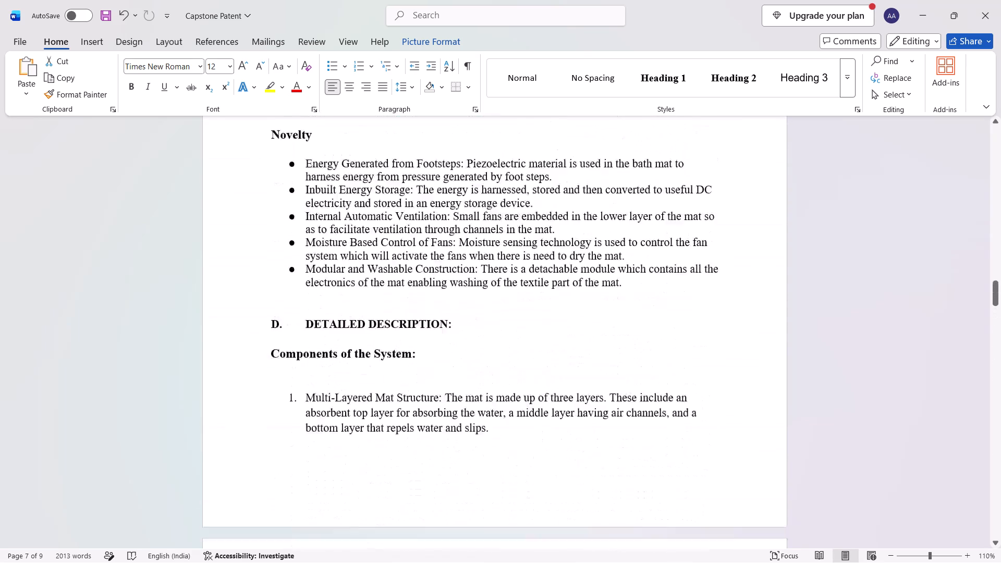
{"action": "scroll", "coordinate": [397, 337], "scroll_direction": "up", "scroll_amount": 4}
{"action": "scroll", "coordinate": [397, 337], "scroll_direction": "down", "scroll_amount": 3}
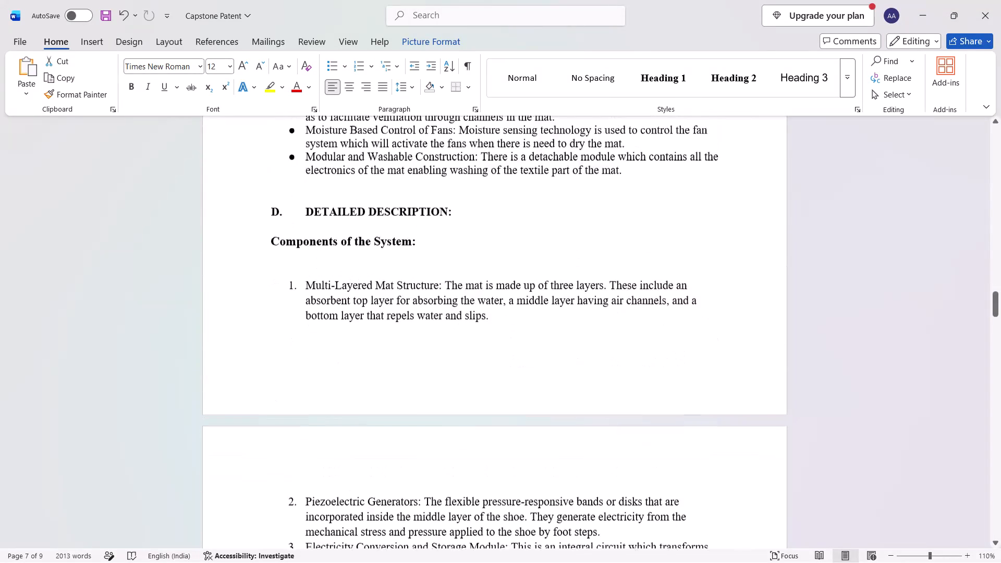
{"action": "scroll", "coordinate": [397, 337], "scroll_direction": "down", "scroll_amount": 7}
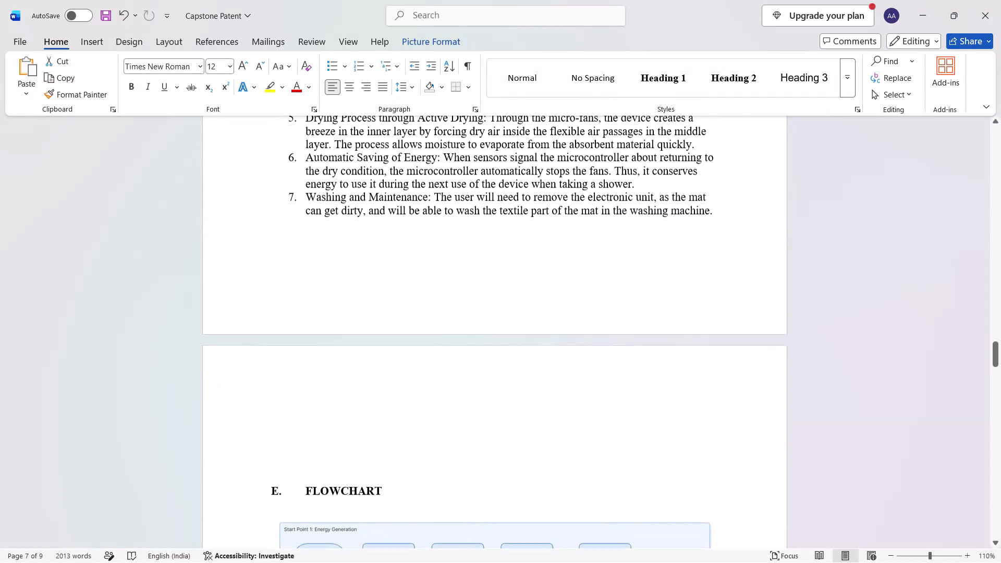
{"action": "left_click", "coordinate": [271, 491]}
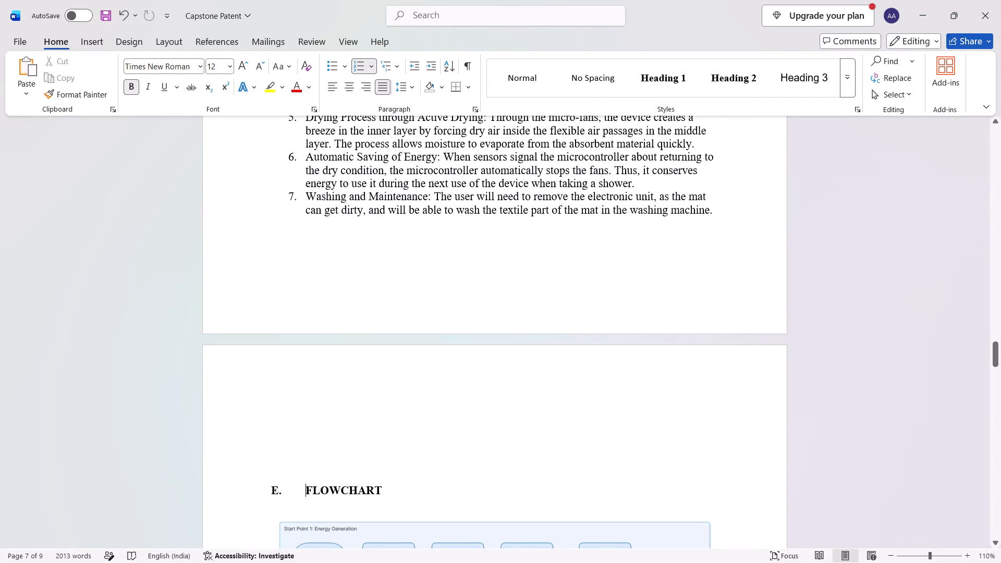
{"action": "key", "text": "BackSpace"}
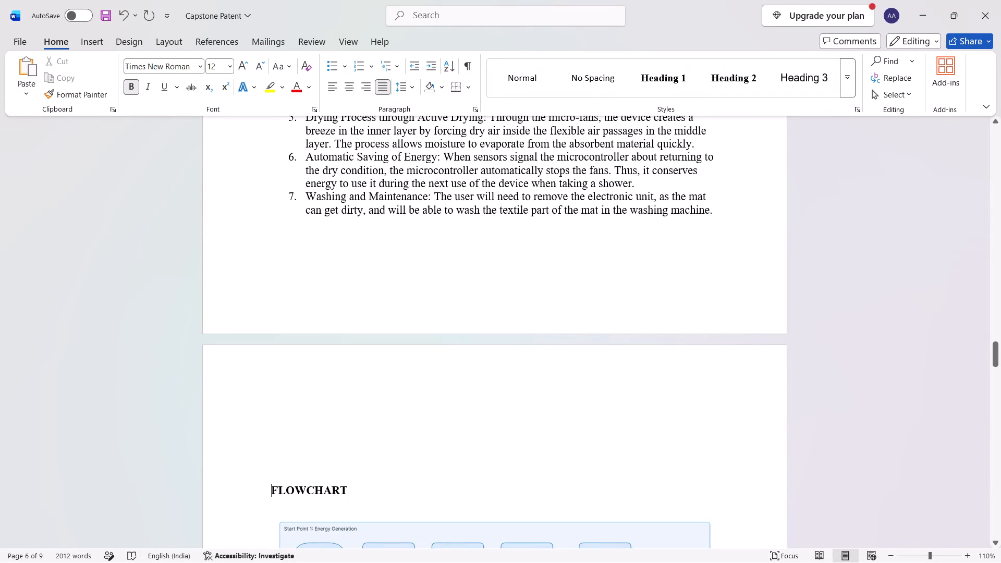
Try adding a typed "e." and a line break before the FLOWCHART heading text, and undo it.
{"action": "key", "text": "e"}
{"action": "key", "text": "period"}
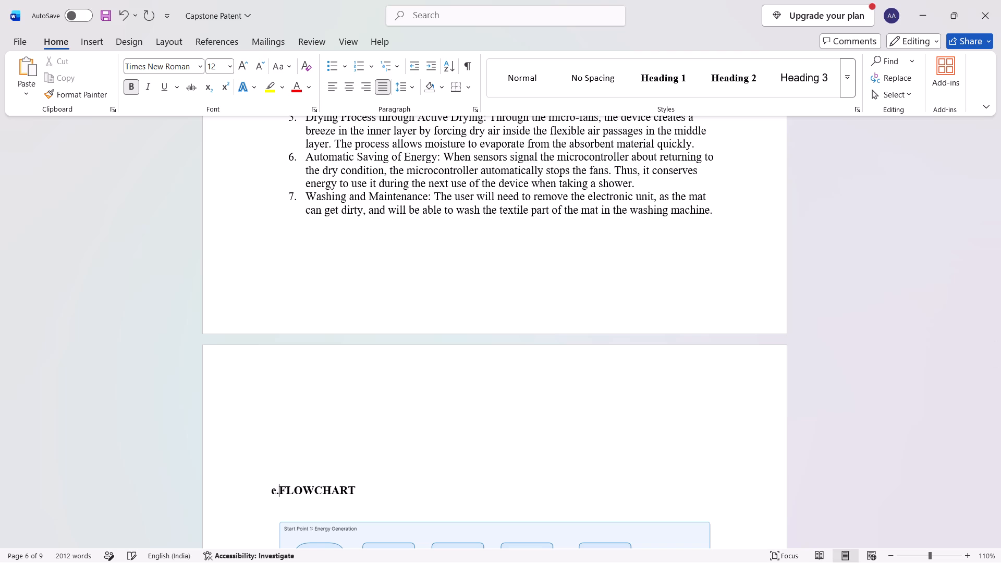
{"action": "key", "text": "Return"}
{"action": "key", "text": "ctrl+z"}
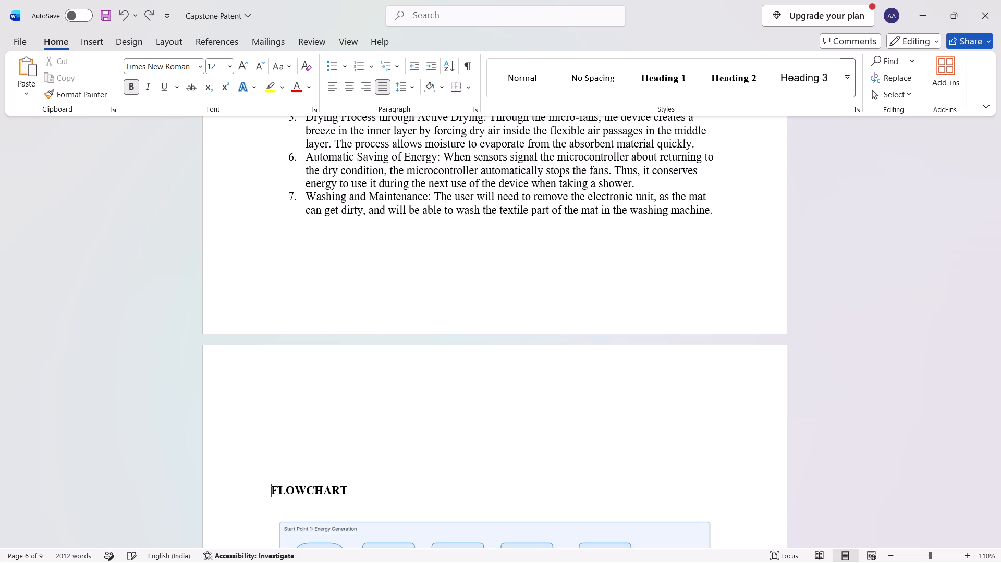
Delete the blank lines above the FLOWCHART heading and insert three line breaks so it starts near the top of its page.
{"action": "key", "text": "BackSpace"}
{"action": "key", "text": "BackSpace"}
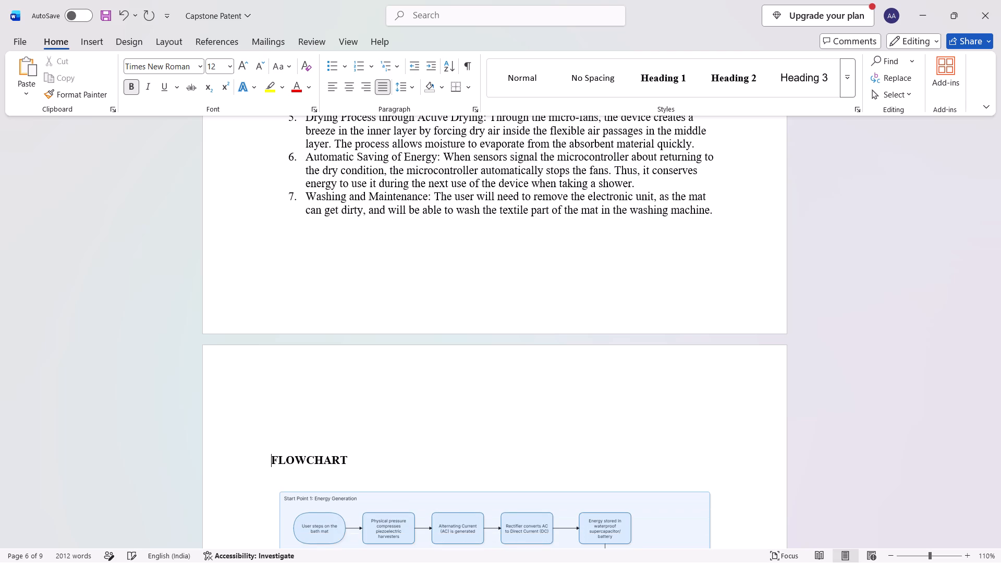
{"action": "key", "text": "BackSpace"}
{"action": "key", "text": "BackSpace"}
{"action": "key", "text": "BackSpace"}
{"action": "key", "text": "BackSpace"}
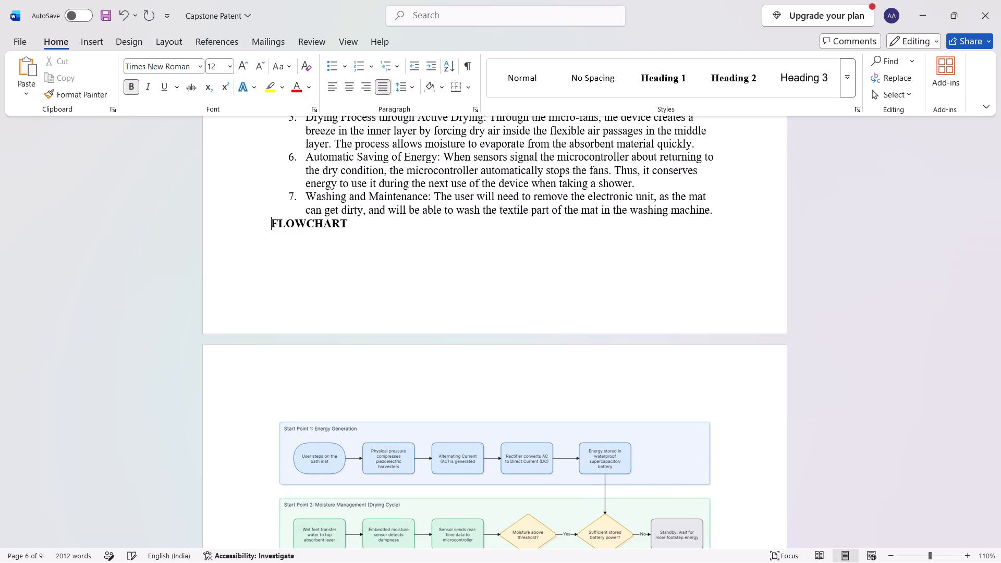
{"action": "key", "text": "Return"}
{"action": "key", "text": "Return"}
{"action": "key", "text": "Return"}
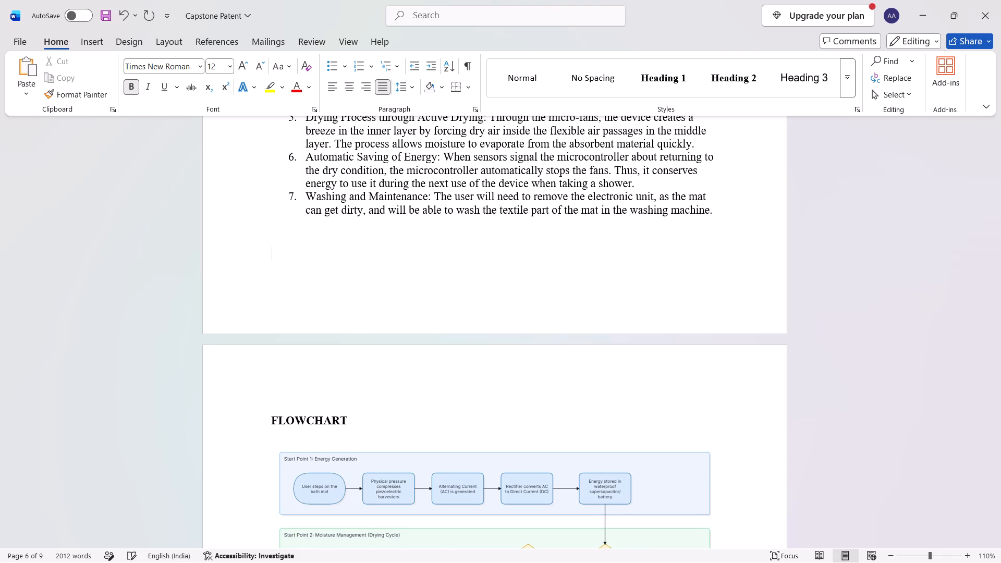
Letter the FLOWCHART heading as "E." again, followed by a tab indent.
{"action": "key", "text": "shift+e"}
{"action": "key", "text": "period"}
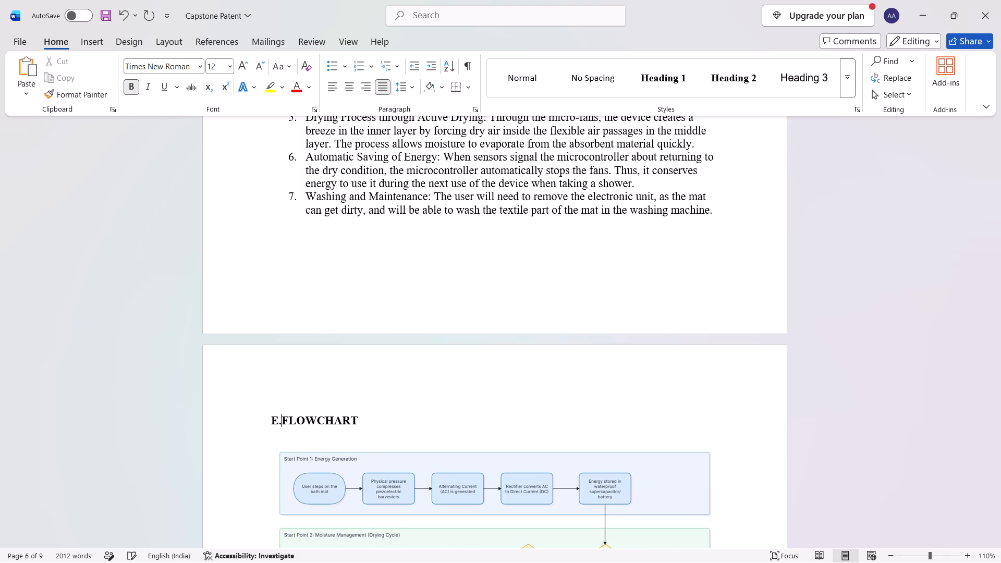
{"action": "key", "text": "Tab"}
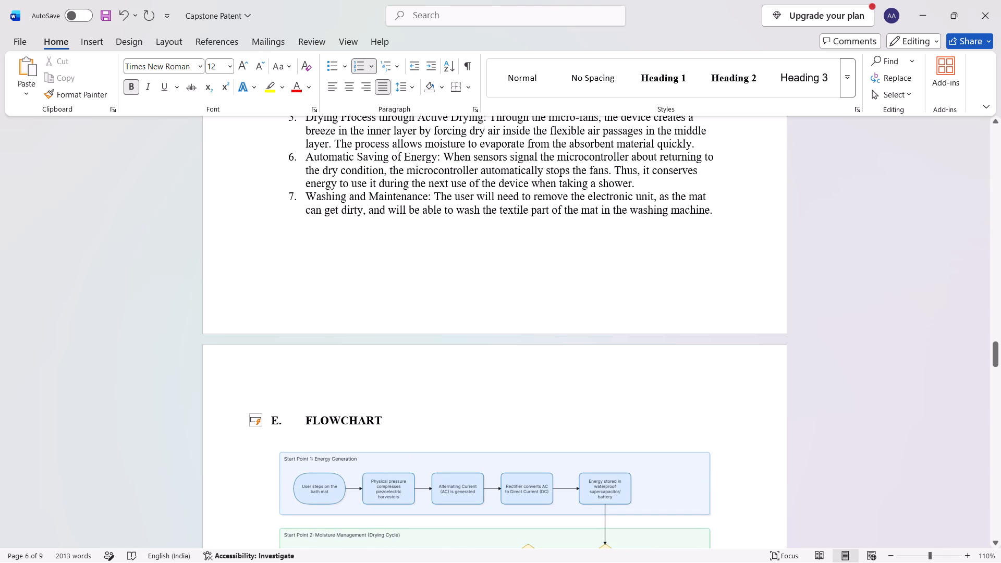
Save the Capstone Patent document.
{"action": "left_click", "coordinate": [512, 419]}
{"action": "key", "text": "ctrl+s"}
{"action": "left_click", "coordinate": [538, 403]}
{"action": "key", "text": "ctrl+s"}
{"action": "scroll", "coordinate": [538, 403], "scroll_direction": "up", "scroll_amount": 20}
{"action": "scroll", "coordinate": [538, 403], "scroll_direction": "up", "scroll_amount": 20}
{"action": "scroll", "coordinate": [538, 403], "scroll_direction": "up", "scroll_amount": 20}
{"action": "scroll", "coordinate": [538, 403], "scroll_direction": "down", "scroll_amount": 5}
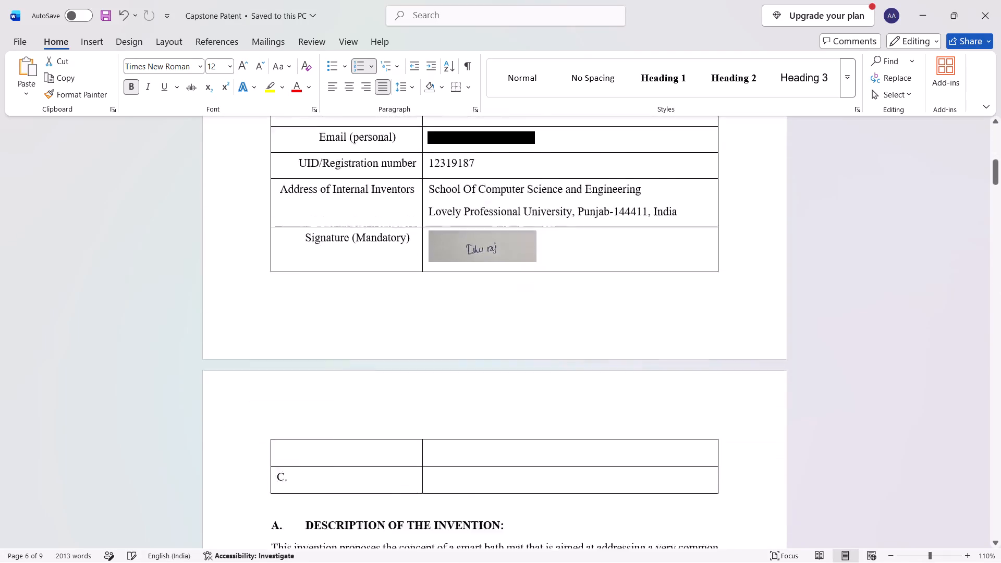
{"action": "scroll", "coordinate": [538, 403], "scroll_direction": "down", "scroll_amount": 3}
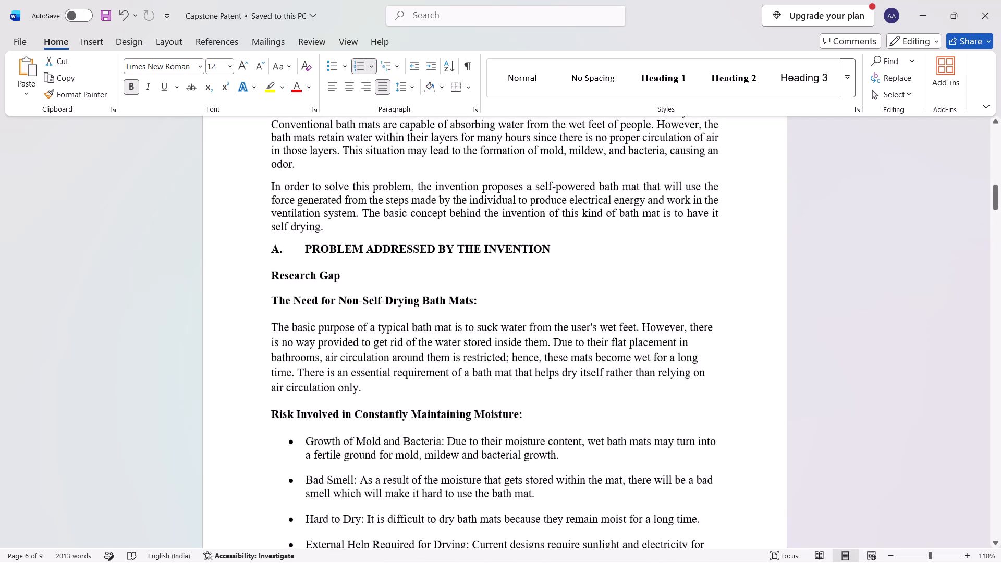
Review the document's layout and section headings from the Description of the Invention through the Rough Sketch section.
{"action": "scroll", "coordinate": [538, 403], "scroll_direction": "up", "scroll_amount": 1}
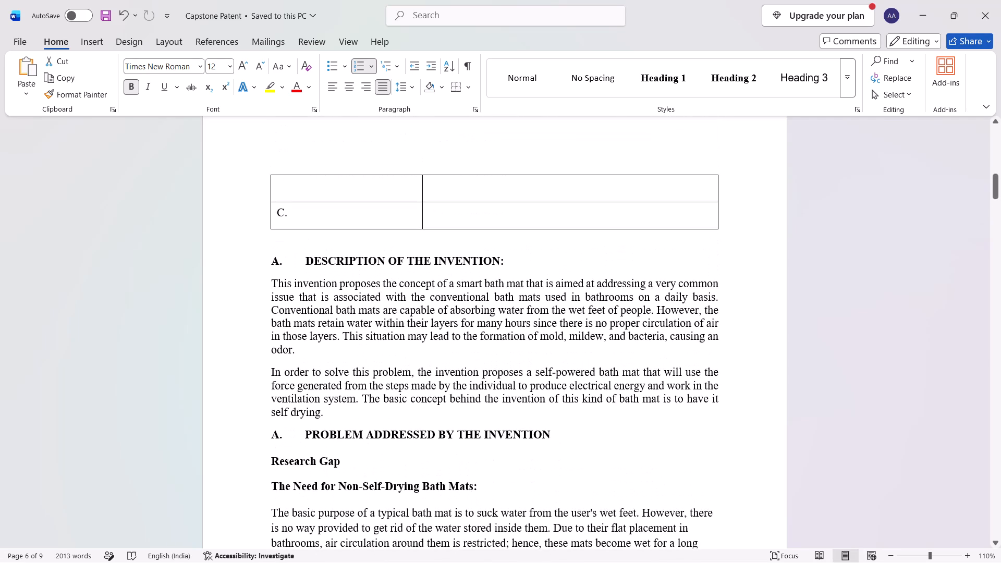
{"action": "scroll", "coordinate": [538, 403], "scroll_direction": "down", "scroll_amount": 3}
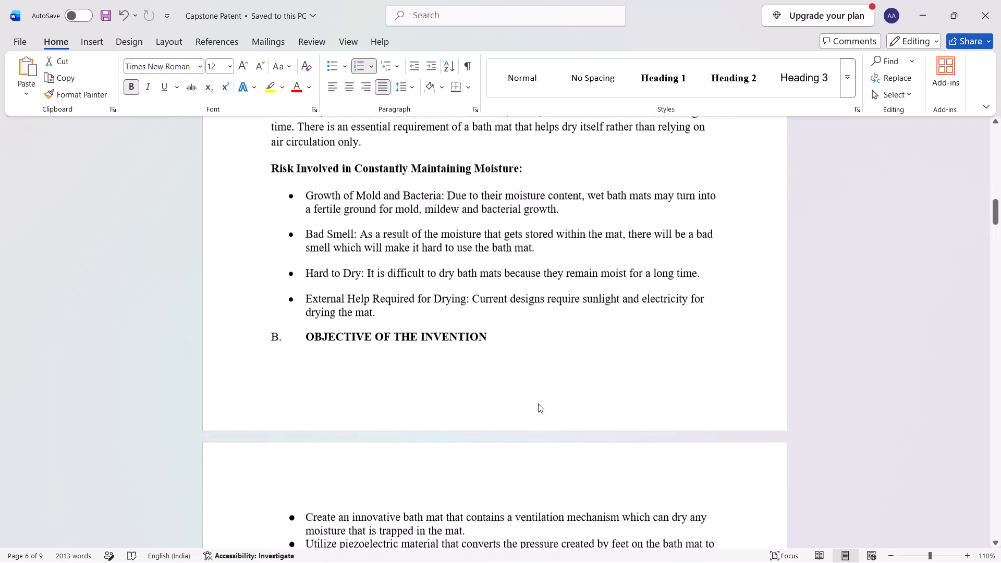
{"action": "scroll", "coordinate": [538, 403], "scroll_direction": "down", "scroll_amount": 2}
{"action": "scroll", "coordinate": [538, 403], "scroll_direction": "up", "scroll_amount": 1}
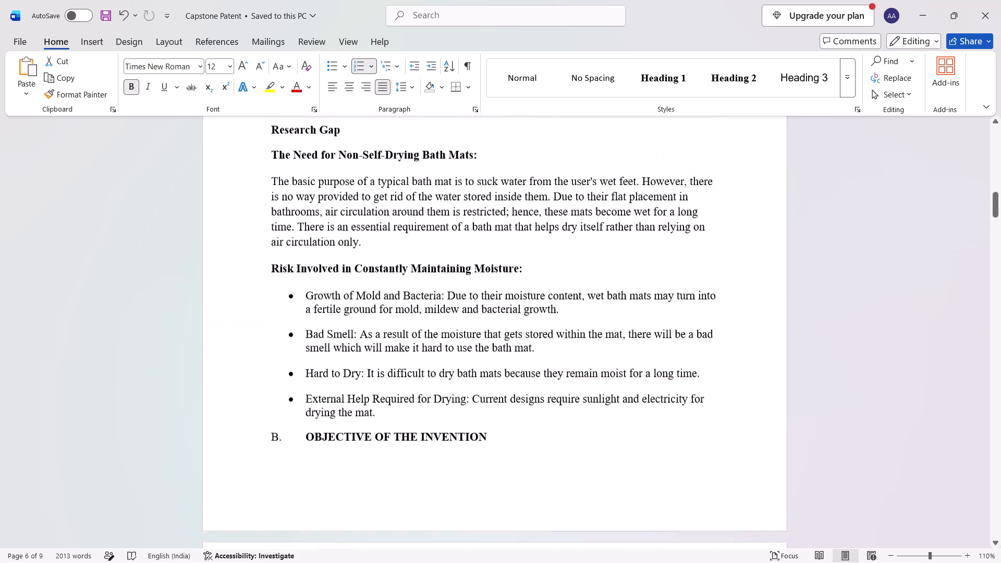
{"action": "scroll", "coordinate": [538, 403], "scroll_direction": "up", "scroll_amount": 2}
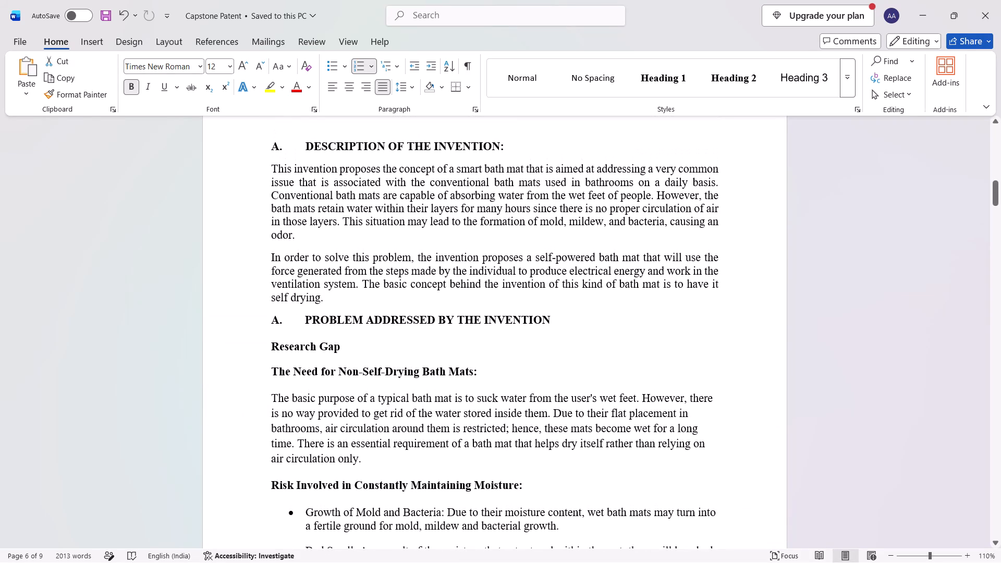
{"action": "scroll", "coordinate": [538, 403], "scroll_direction": "down", "scroll_amount": 2}
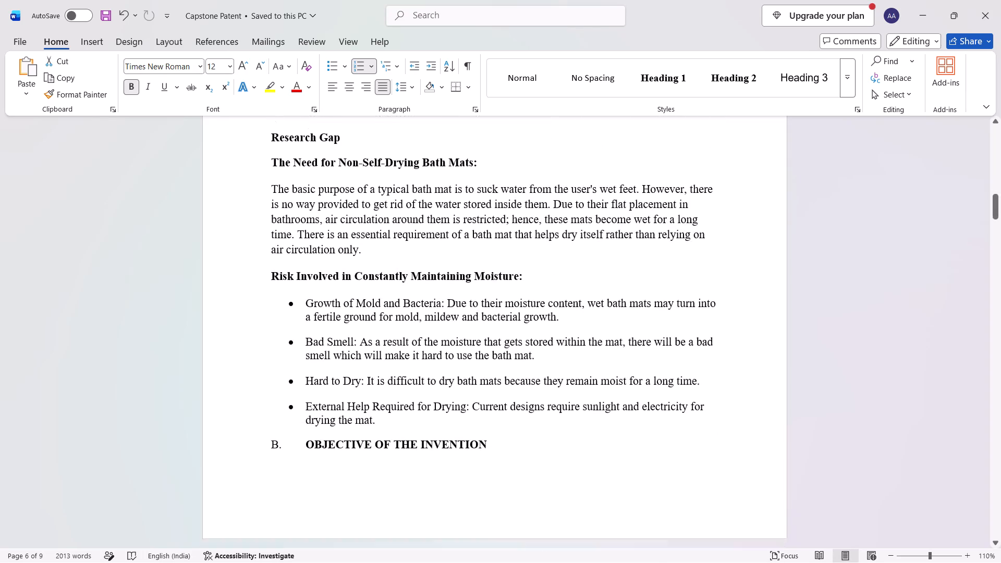
{"action": "scroll", "coordinate": [538, 403], "scroll_direction": "down", "scroll_amount": 4}
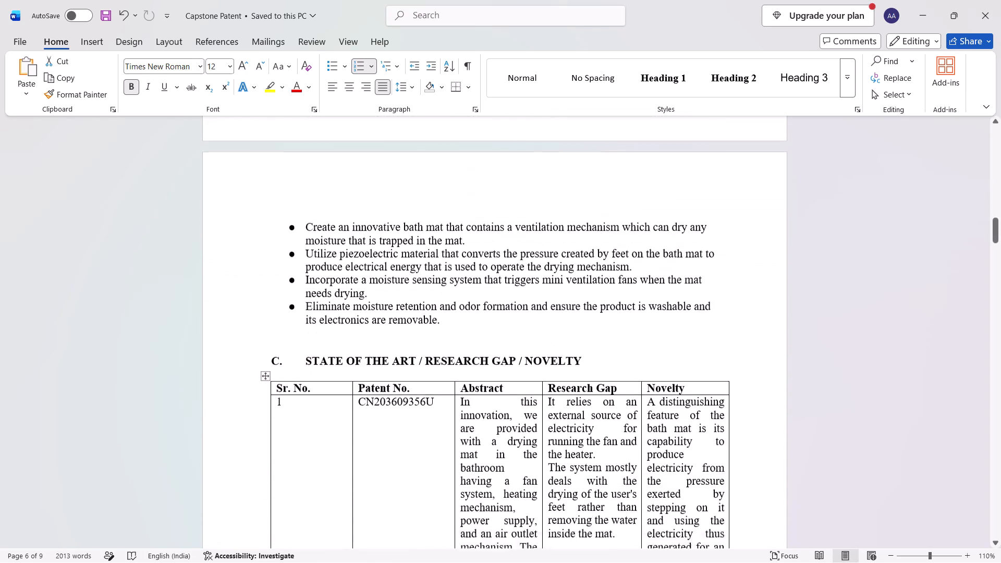
{"action": "scroll", "coordinate": [538, 403], "scroll_direction": "down", "scroll_amount": 4}
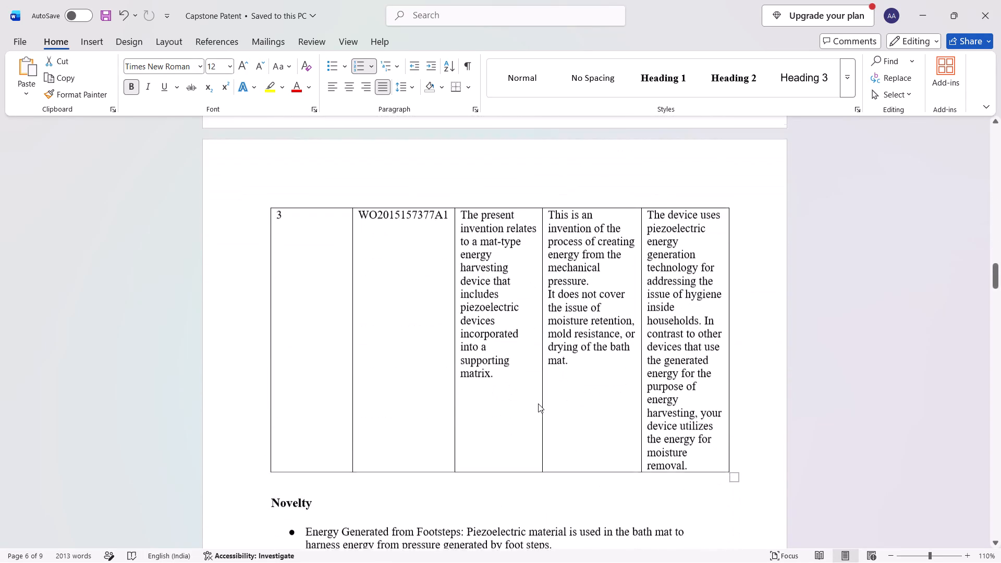
{"action": "scroll", "coordinate": [538, 403], "scroll_direction": "down", "scroll_amount": 4}
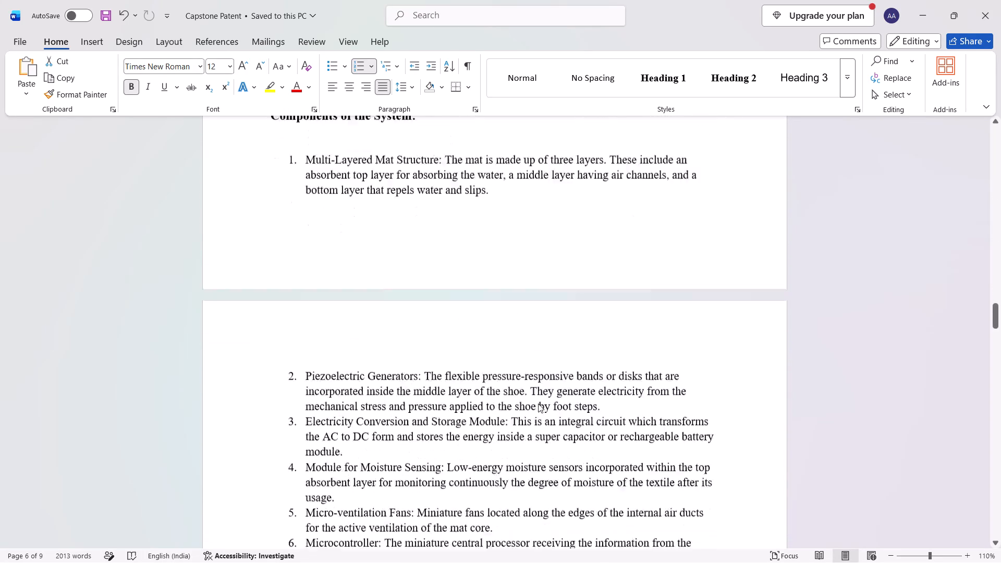
{"action": "scroll", "coordinate": [538, 403], "scroll_direction": "down", "scroll_amount": 3}
{"action": "scroll", "coordinate": [538, 403], "scroll_direction": "up", "scroll_amount": 1}
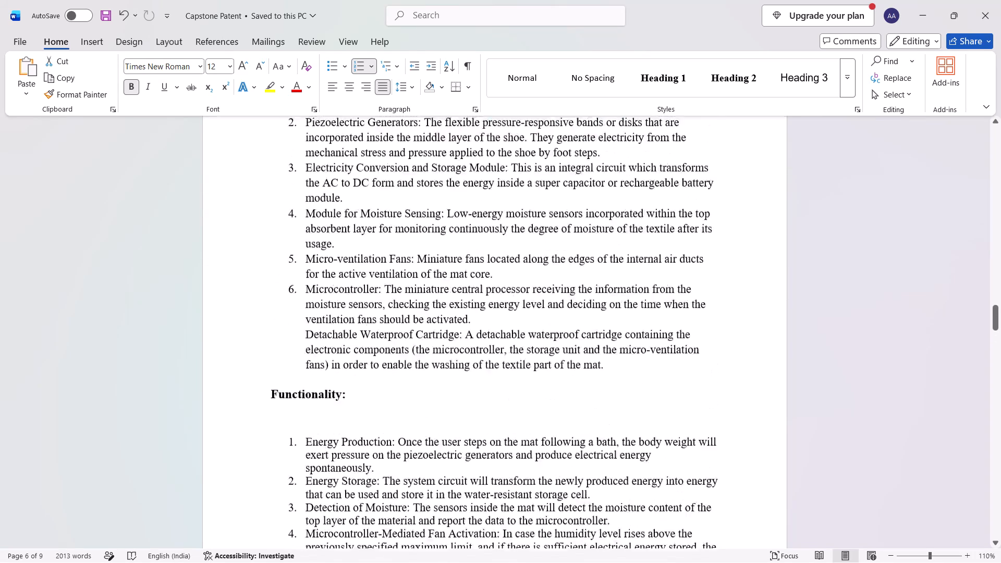
{"action": "scroll", "coordinate": [538, 403], "scroll_direction": "up", "scroll_amount": 1}
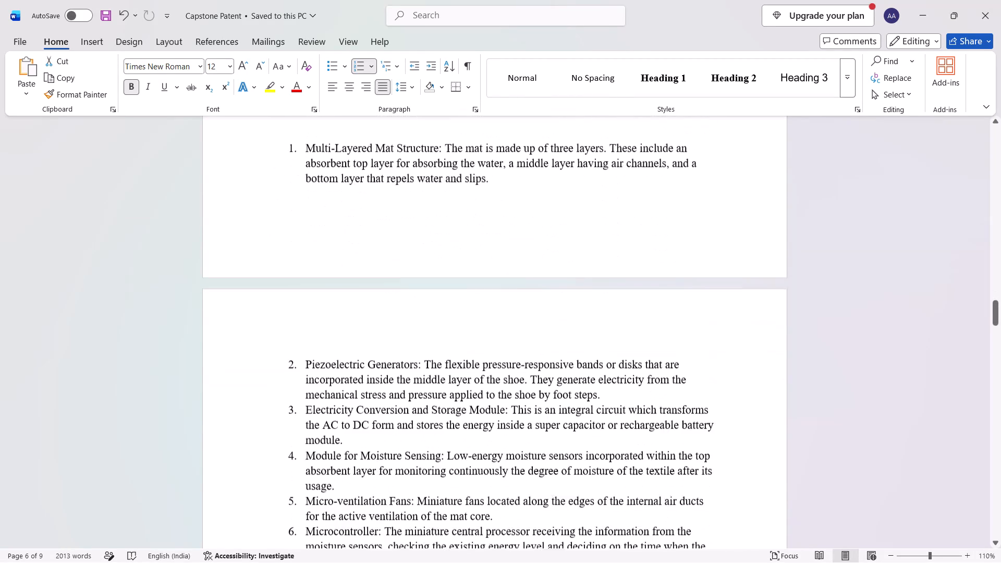
{"action": "scroll", "coordinate": [538, 403], "scroll_direction": "down", "scroll_amount": 4}
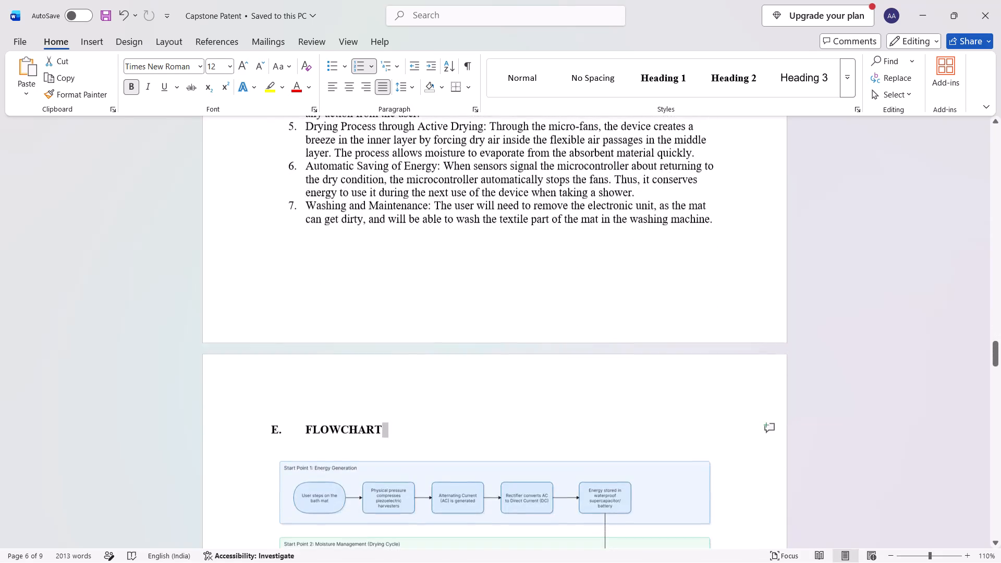
{"action": "scroll", "coordinate": [538, 403], "scroll_direction": "down", "scroll_amount": 3}
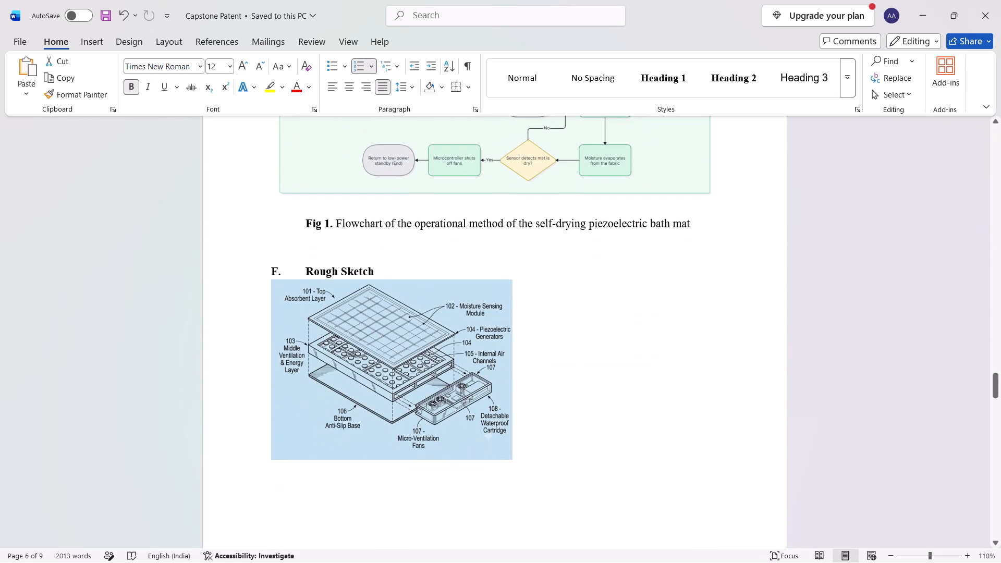
{"action": "scroll", "coordinate": [538, 403], "scroll_direction": "down", "scroll_amount": 1}
Insert an unlettered blank line between the Rough Sketch heading and the light-blue bath mat sketch.
{"action": "left_click", "coordinate": [449, 407]}
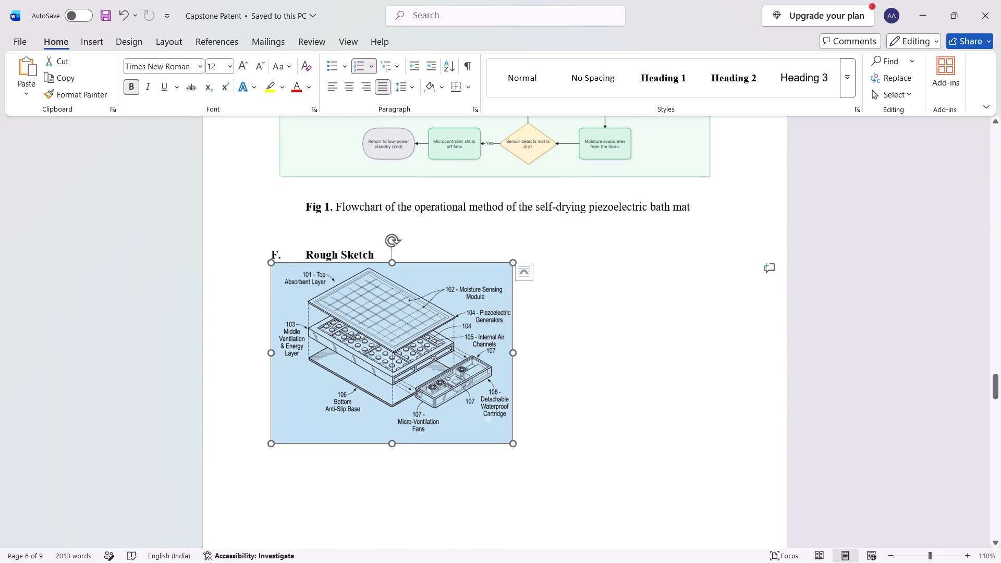
{"action": "scroll", "coordinate": [449, 407], "scroll_direction": "up", "scroll_amount": 1}
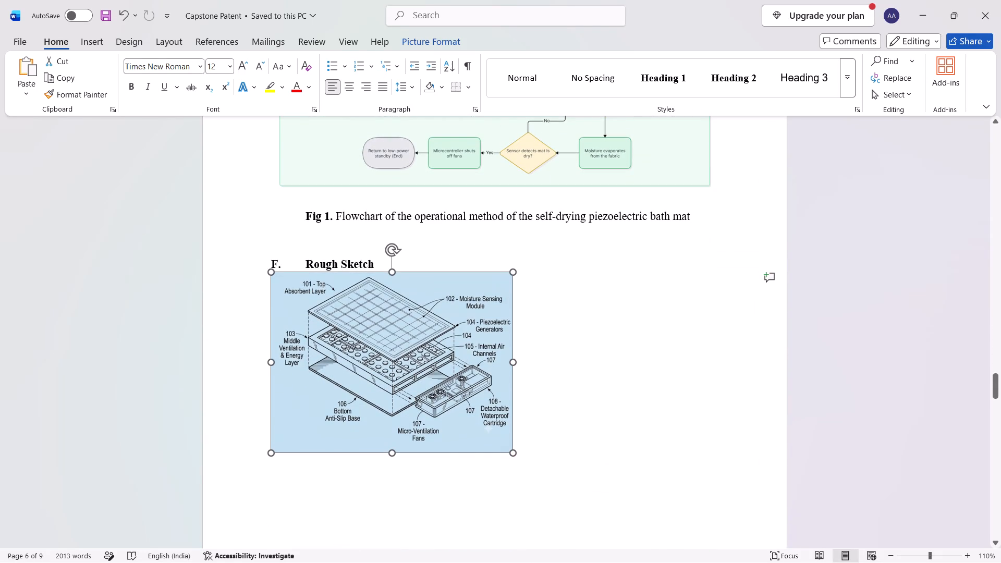
{"action": "left_click", "coordinate": [422, 259]}
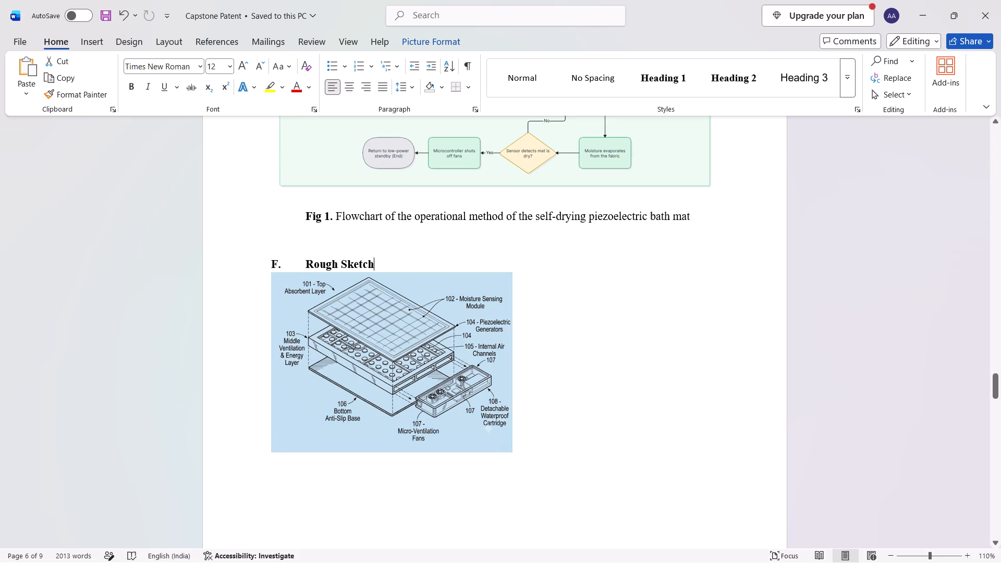
{"action": "key", "text": "Return"}
{"action": "key", "text": "BackSpace"}
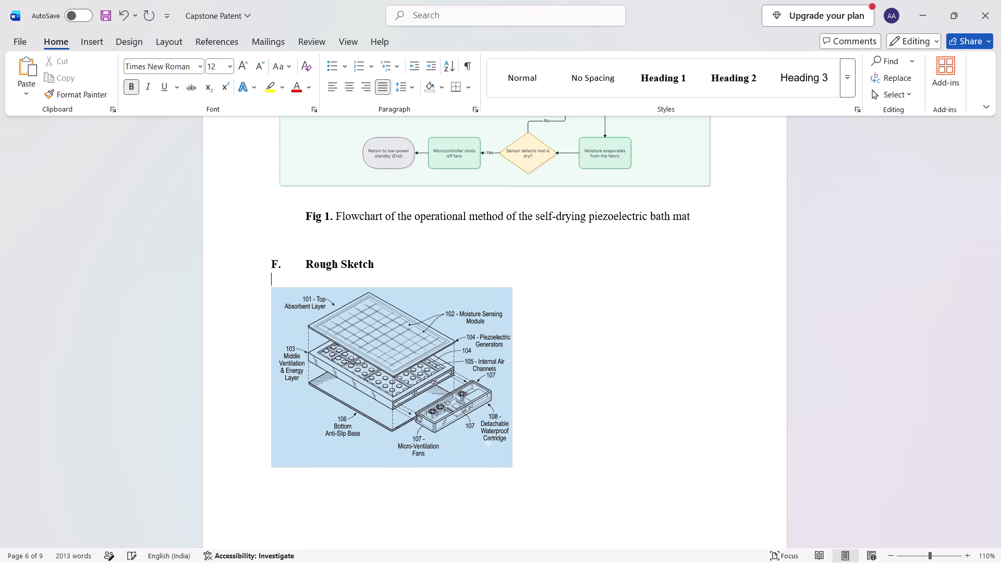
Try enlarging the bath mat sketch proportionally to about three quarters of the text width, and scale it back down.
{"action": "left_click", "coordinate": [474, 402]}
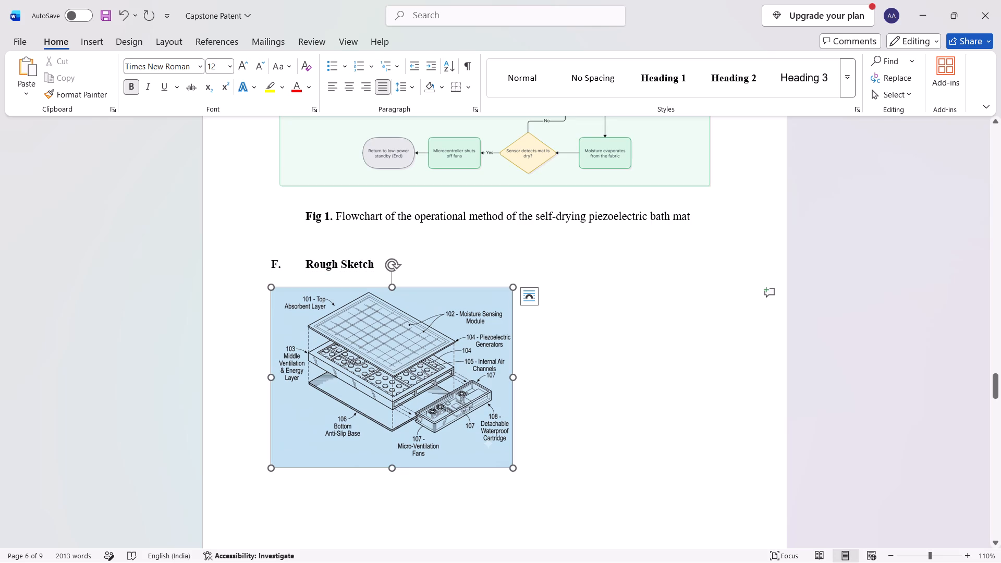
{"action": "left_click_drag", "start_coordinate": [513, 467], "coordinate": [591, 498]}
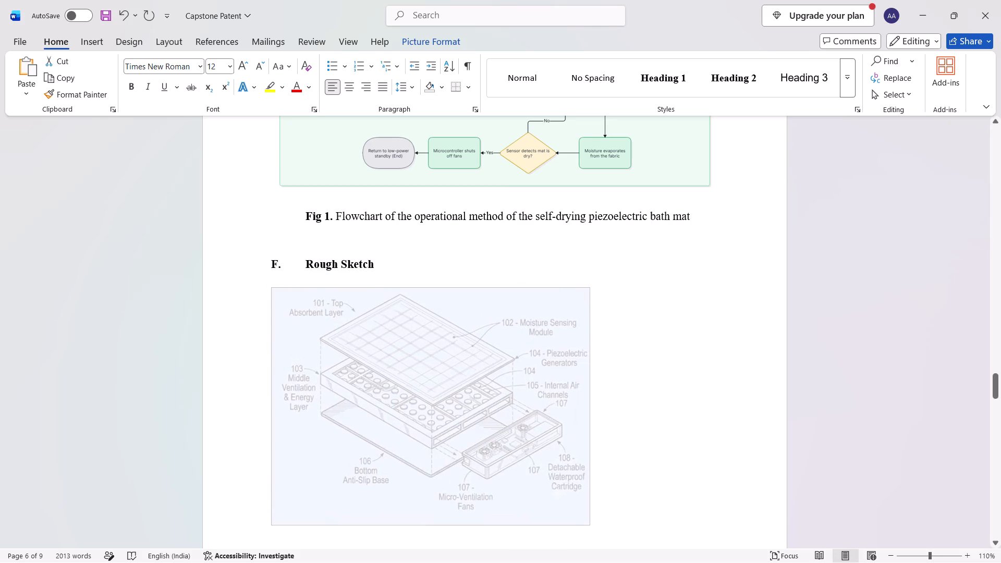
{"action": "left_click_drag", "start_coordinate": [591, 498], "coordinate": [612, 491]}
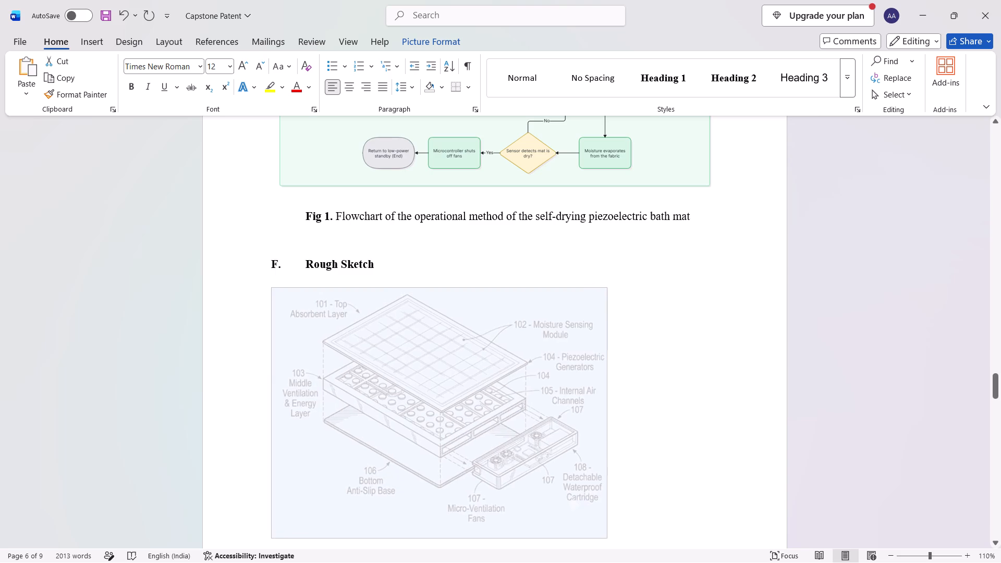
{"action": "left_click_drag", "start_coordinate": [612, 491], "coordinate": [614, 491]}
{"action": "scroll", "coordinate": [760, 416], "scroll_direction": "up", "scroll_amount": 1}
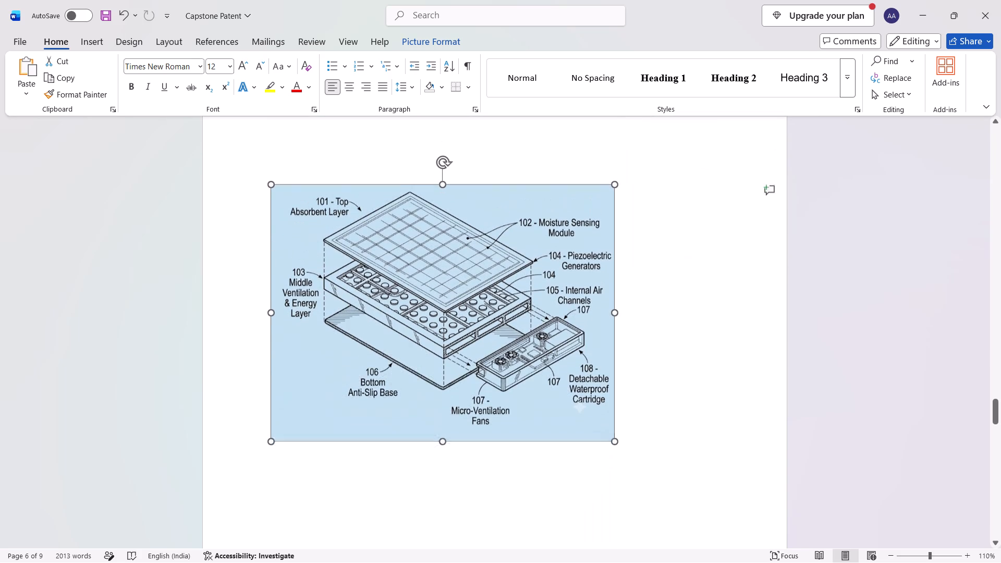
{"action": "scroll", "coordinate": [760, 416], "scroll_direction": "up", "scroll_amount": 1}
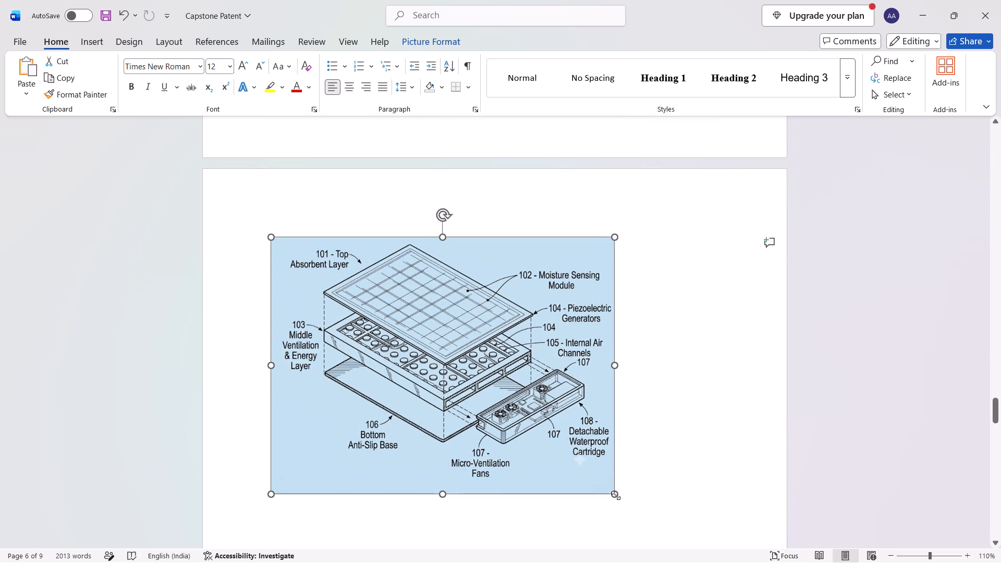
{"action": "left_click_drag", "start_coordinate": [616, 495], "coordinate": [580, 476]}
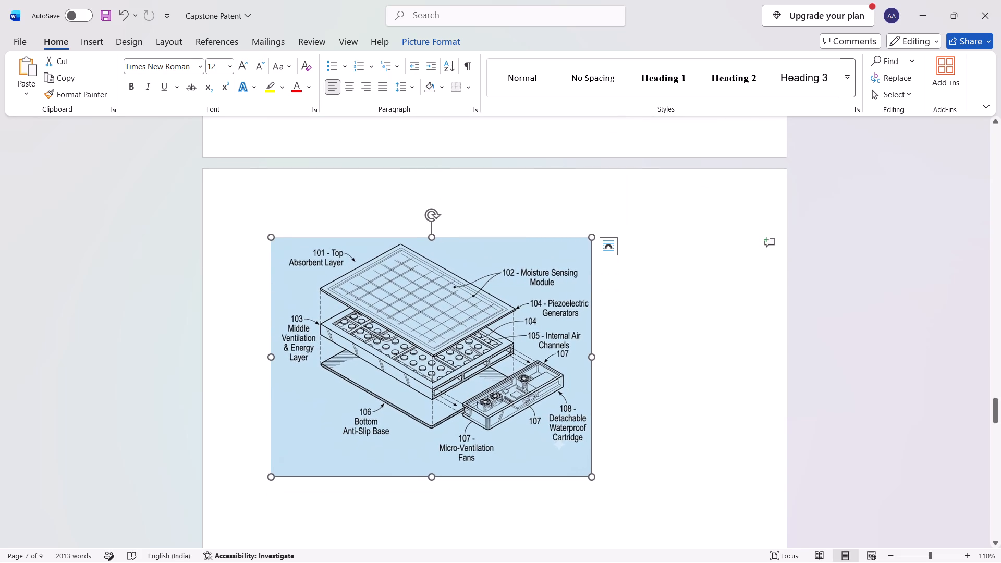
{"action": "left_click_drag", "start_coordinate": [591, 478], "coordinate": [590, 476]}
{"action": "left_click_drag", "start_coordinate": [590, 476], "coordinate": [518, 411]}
Enlarge the bath mat sketch slightly and widen it to about two thirds of the text width, keeping it on the Rough Sketch heading's page.
{"action": "scroll", "coordinate": [518, 411], "scroll_direction": "up", "scroll_amount": 1}
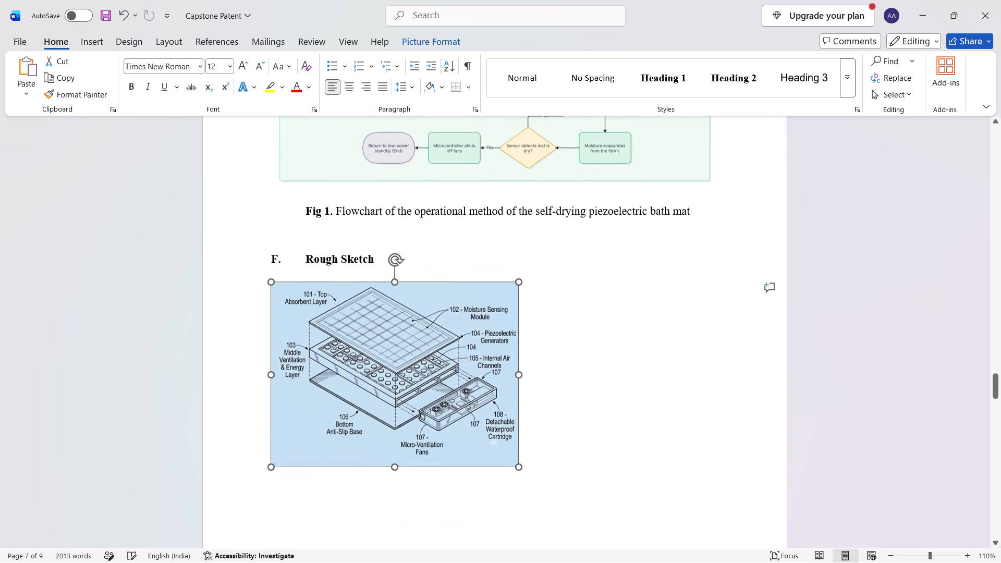
{"action": "scroll", "coordinate": [518, 411], "scroll_direction": "up", "scroll_amount": 1}
{"action": "left_click_drag", "start_coordinate": [518, 466], "coordinate": [539, 484]}
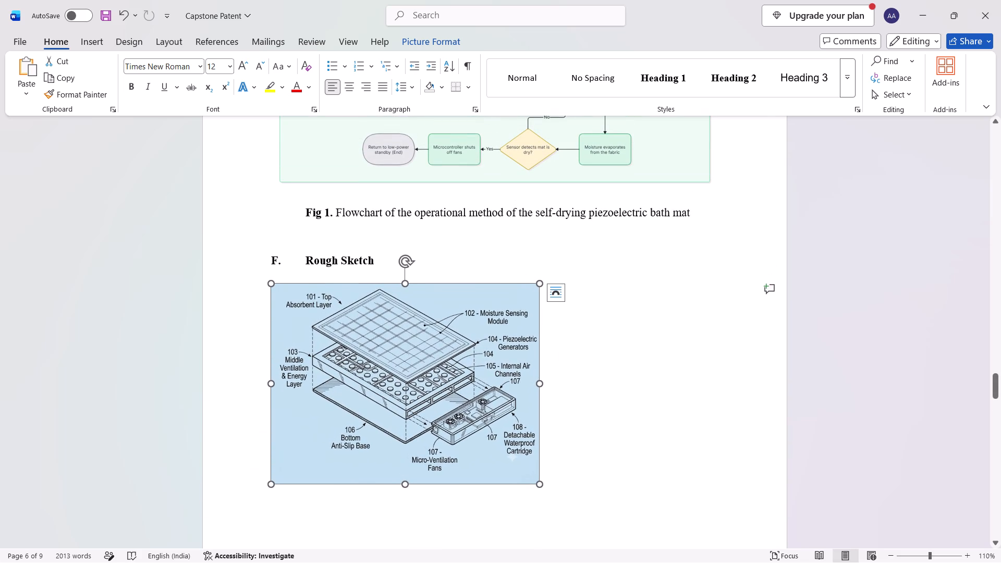
{"action": "left_click_drag", "start_coordinate": [539, 384], "coordinate": [577, 381]}
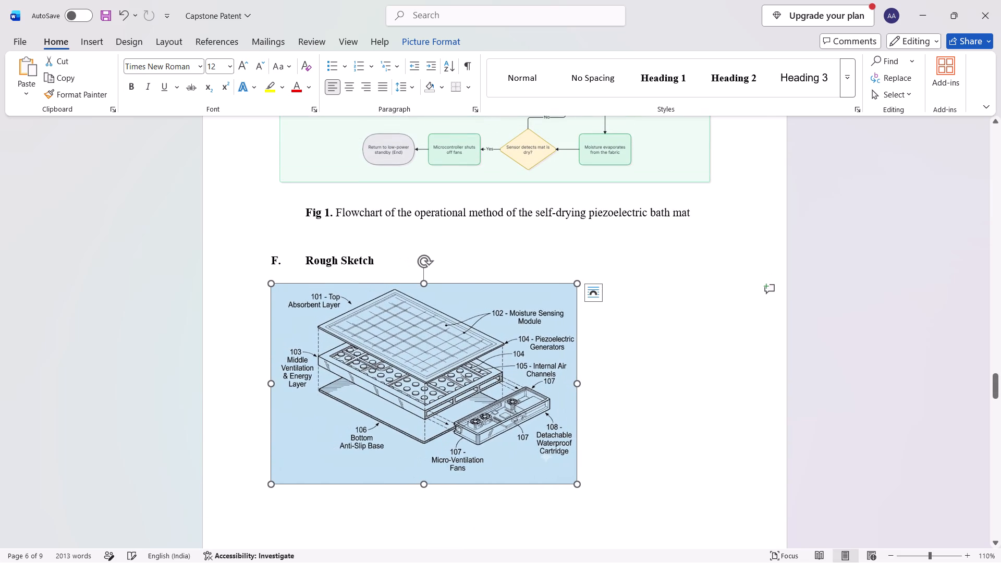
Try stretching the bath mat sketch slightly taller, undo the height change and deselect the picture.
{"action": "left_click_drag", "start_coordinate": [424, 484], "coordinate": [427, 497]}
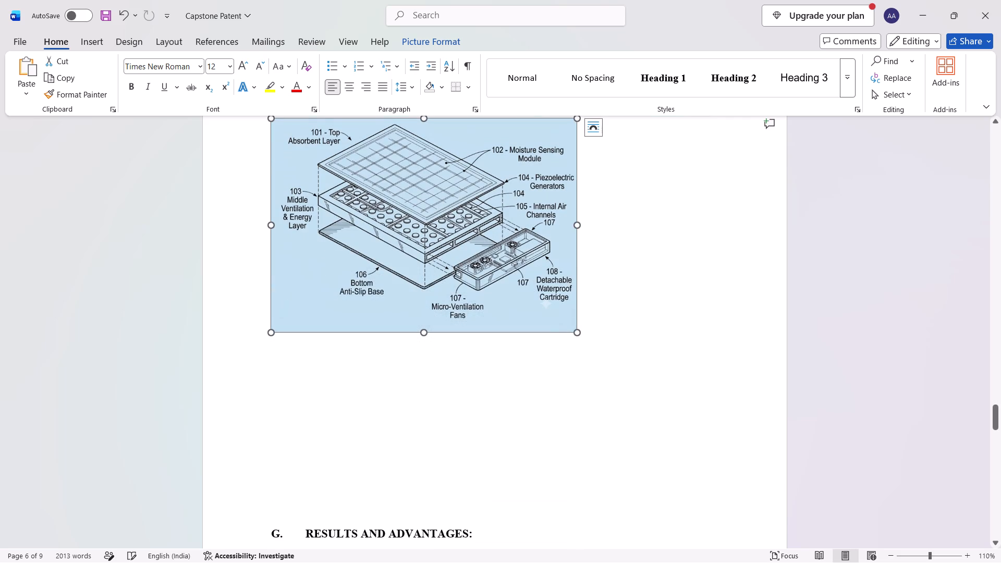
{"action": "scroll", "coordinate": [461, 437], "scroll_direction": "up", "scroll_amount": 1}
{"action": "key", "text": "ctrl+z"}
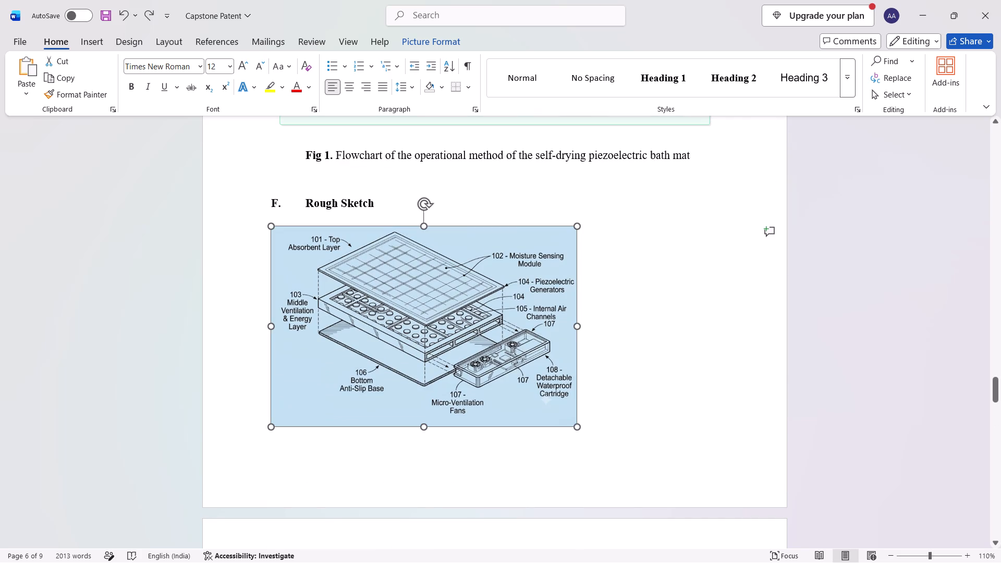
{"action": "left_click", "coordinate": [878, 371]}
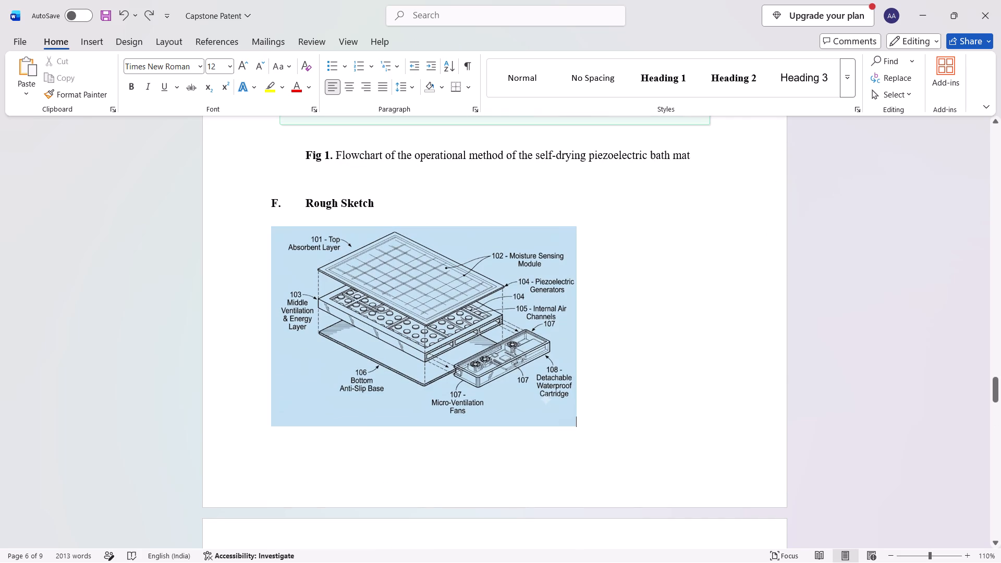
Delete all the blank lines between the bath mat sketch and the RESULTS AND ADVANTAGES heading so the heading starts at the top of its page.
{"action": "scroll", "coordinate": [741, 393], "scroll_direction": "down", "scroll_amount": 2}
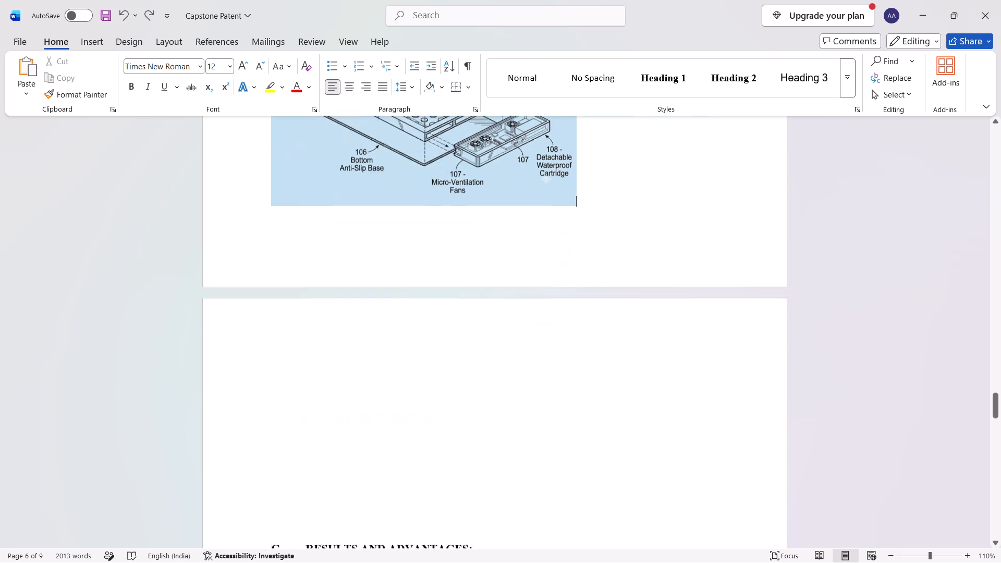
{"action": "scroll", "coordinate": [741, 393], "scroll_direction": "down", "scroll_amount": 2}
{"action": "left_click", "coordinate": [275, 413]}
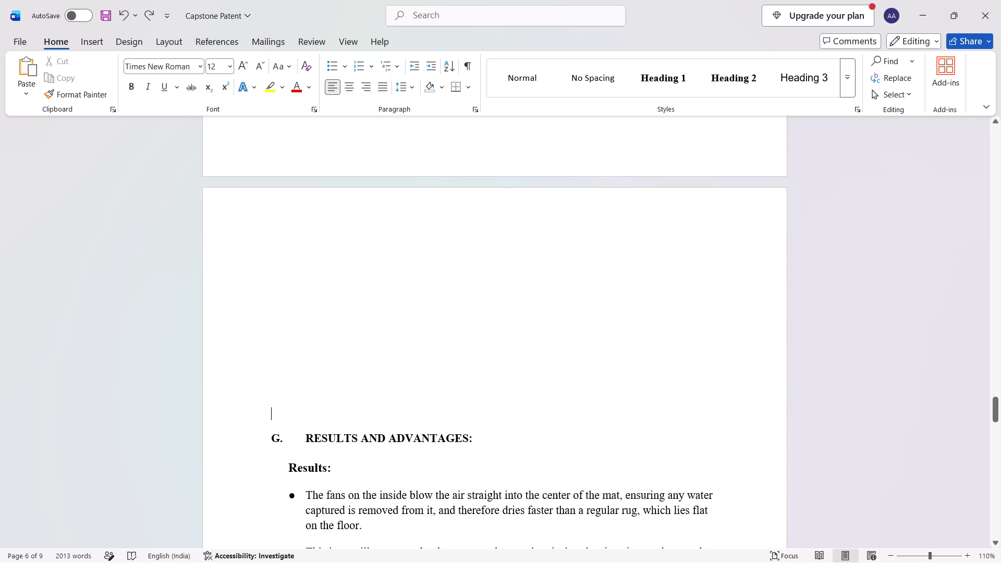
{"action": "key", "text": "BackSpace"}
{"action": "key", "text": "BackSpace"}
{"action": "key", "text": "BackSpace"}
{"action": "key", "text": "BackSpace"}
{"action": "key", "text": "BackSpace"}
{"action": "key", "text": "BackSpace"}
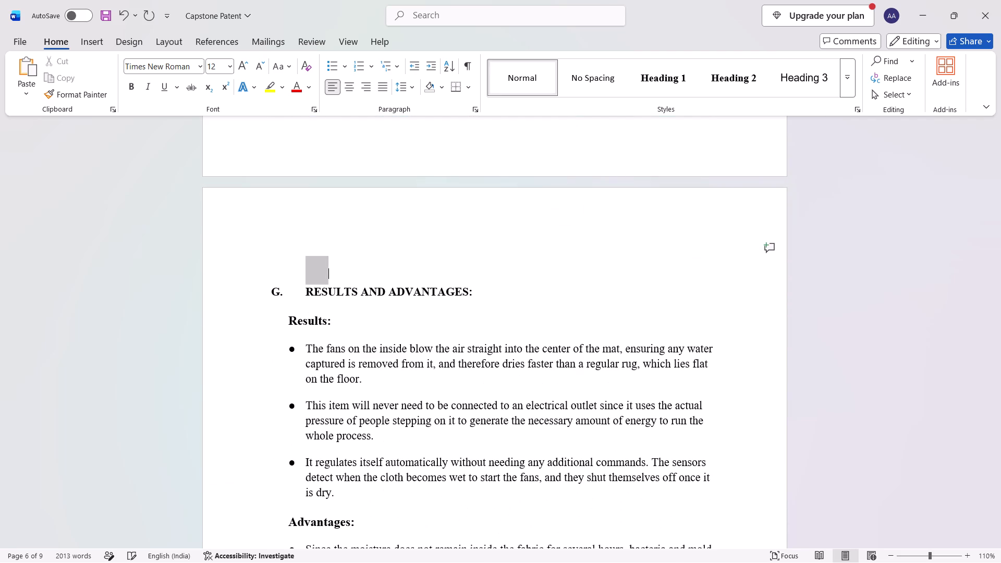
{"action": "key", "text": "BackSpace"}
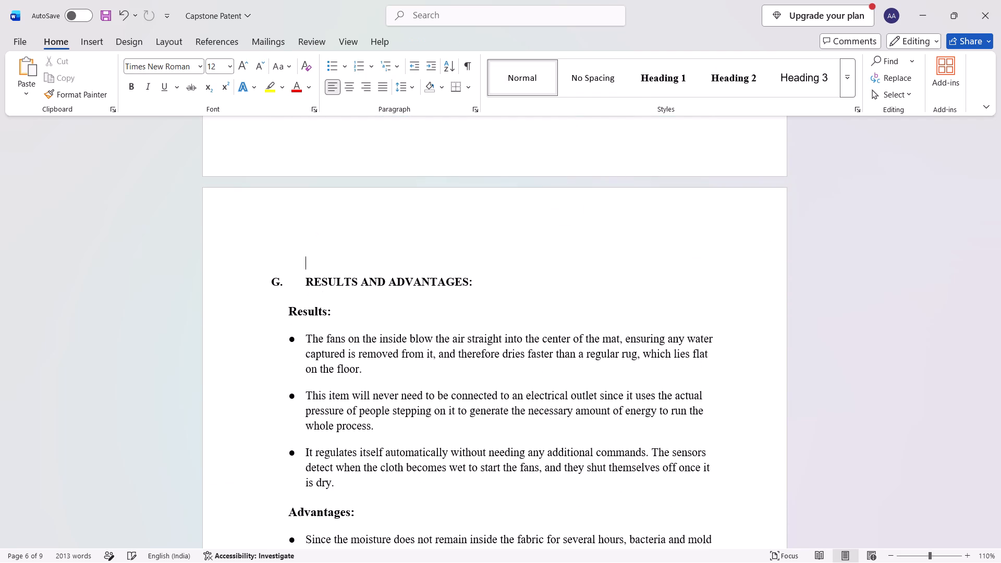
{"action": "key", "text": "BackSpace"}
{"action": "key", "text": "BackSpace"}
{"action": "scroll", "coordinate": [275, 413], "scroll_direction": "up", "scroll_amount": 1}
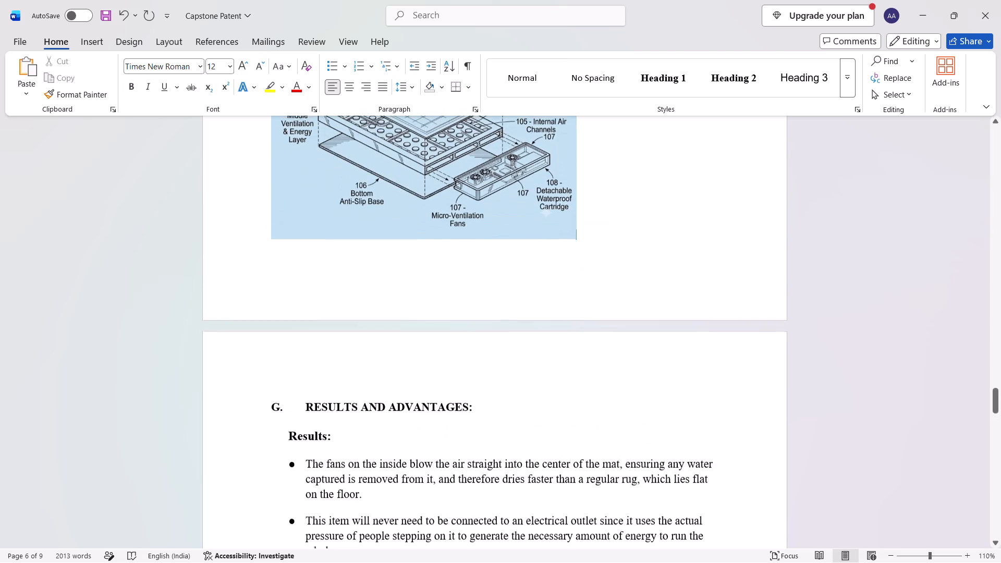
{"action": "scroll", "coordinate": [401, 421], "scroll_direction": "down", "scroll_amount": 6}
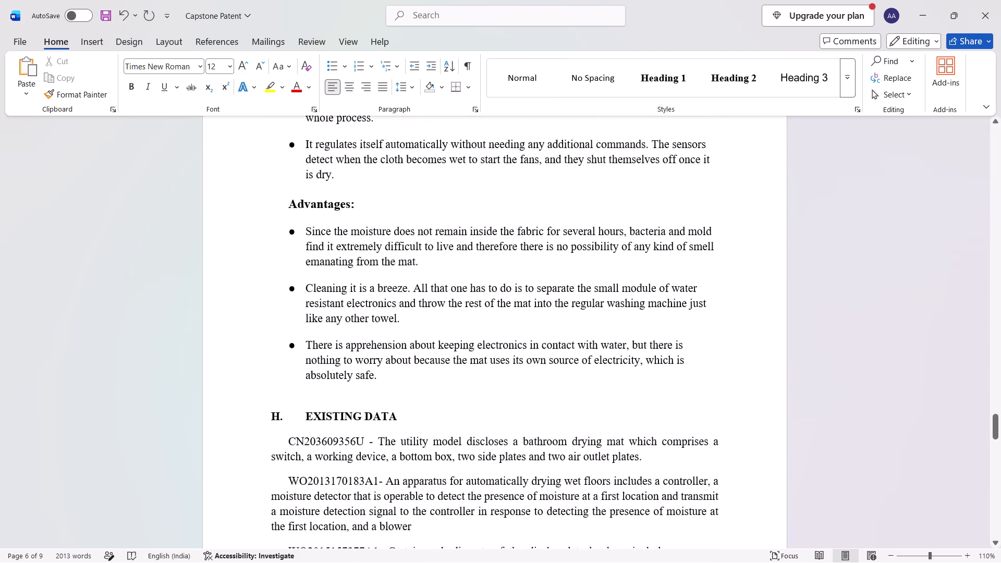
Delete the blank line above the USE AND DISCLOSURE heading at the start of its page.
{"action": "scroll", "coordinate": [401, 421], "scroll_direction": "down", "scroll_amount": 9}
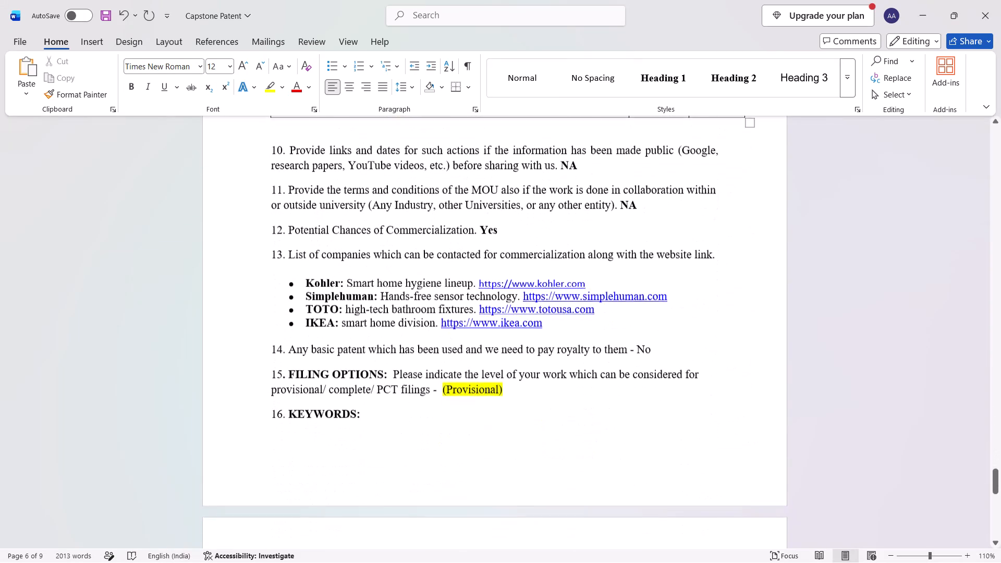
{"action": "scroll", "coordinate": [401, 421], "scroll_direction": "down", "scroll_amount": 9}
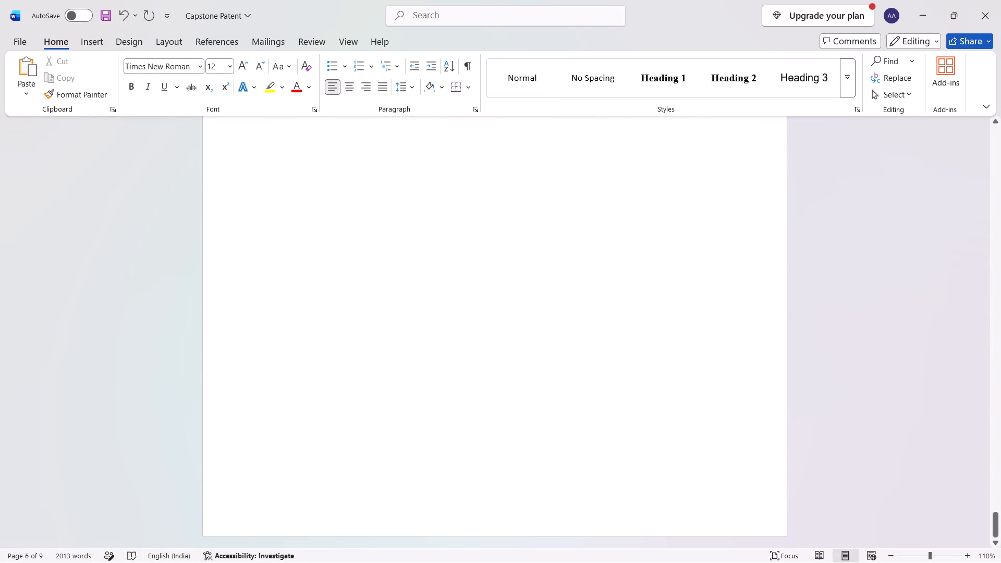
{"action": "scroll", "coordinate": [401, 421], "scroll_direction": "up", "scroll_amount": 3}
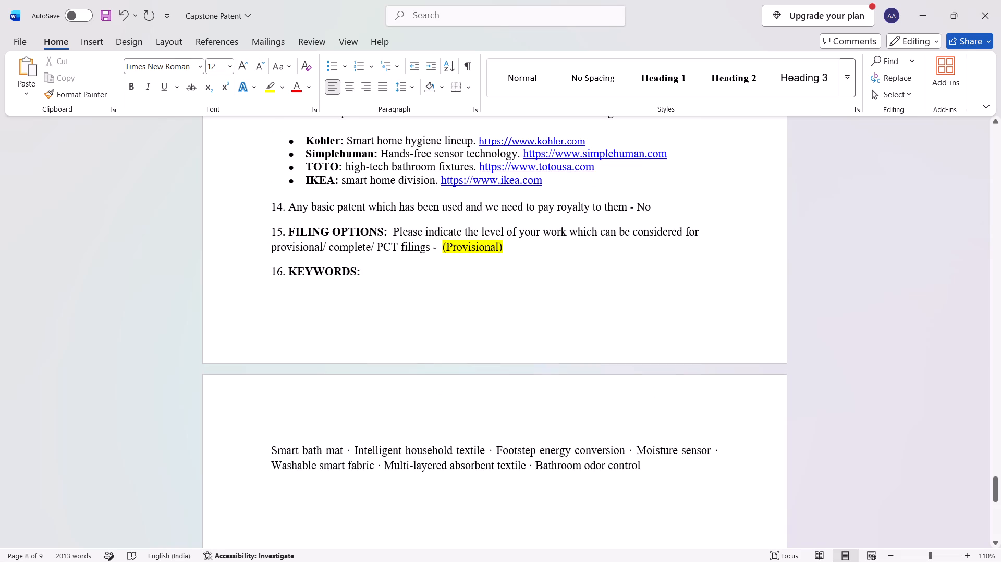
{"action": "scroll", "coordinate": [291, 410], "scroll_direction": "up", "scroll_amount": 2}
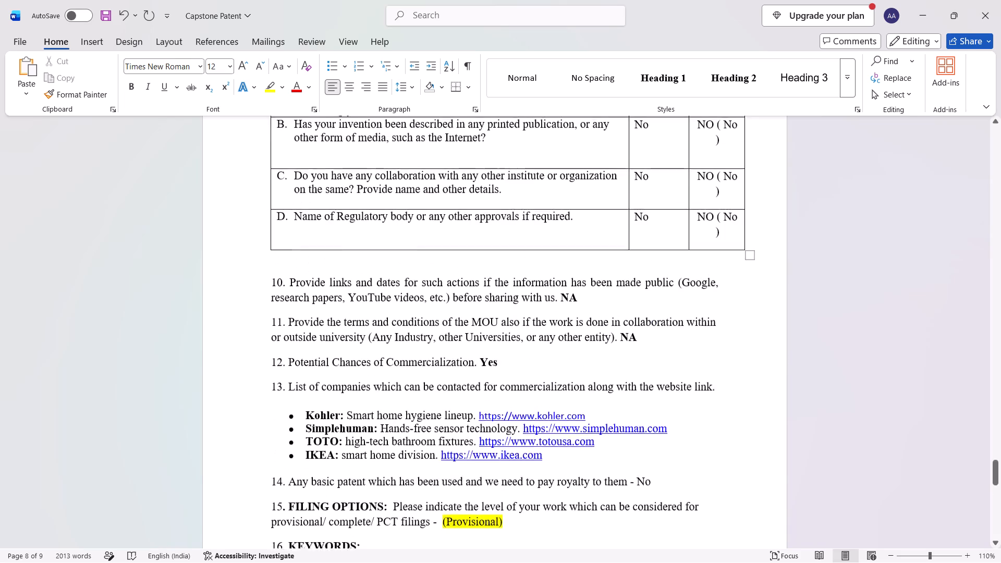
{"action": "scroll", "coordinate": [291, 410], "scroll_direction": "up", "scroll_amount": 3}
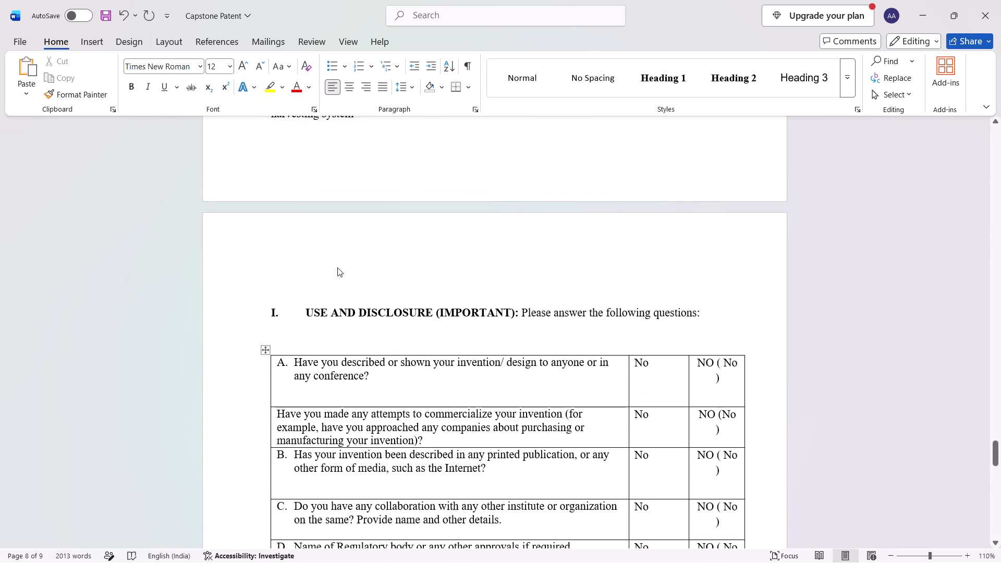
{"action": "left_click", "coordinate": [324, 274]}
{"action": "key", "text": "BackSpace"}
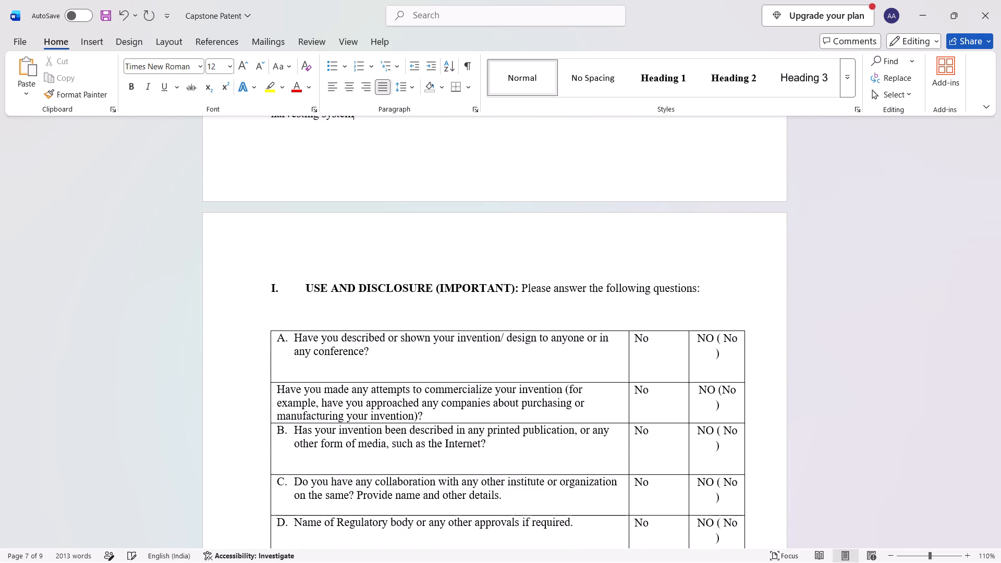
Delete the blank lines at the end of the document, after the keywords paragraph, to remove the empty last page.
{"action": "scroll", "coordinate": [324, 274], "scroll_direction": "down", "scroll_amount": 9}
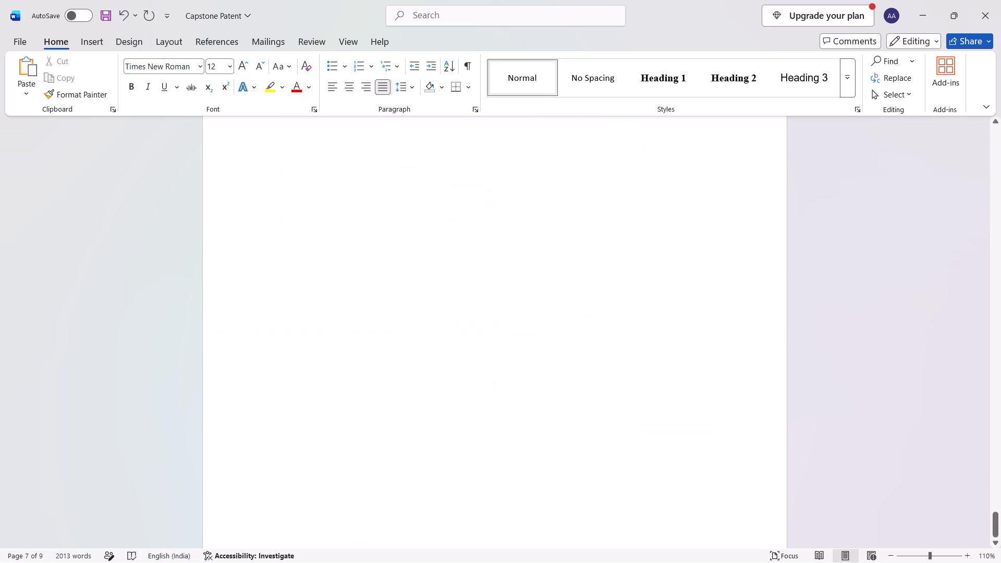
{"action": "left_click", "coordinate": [449, 504]}
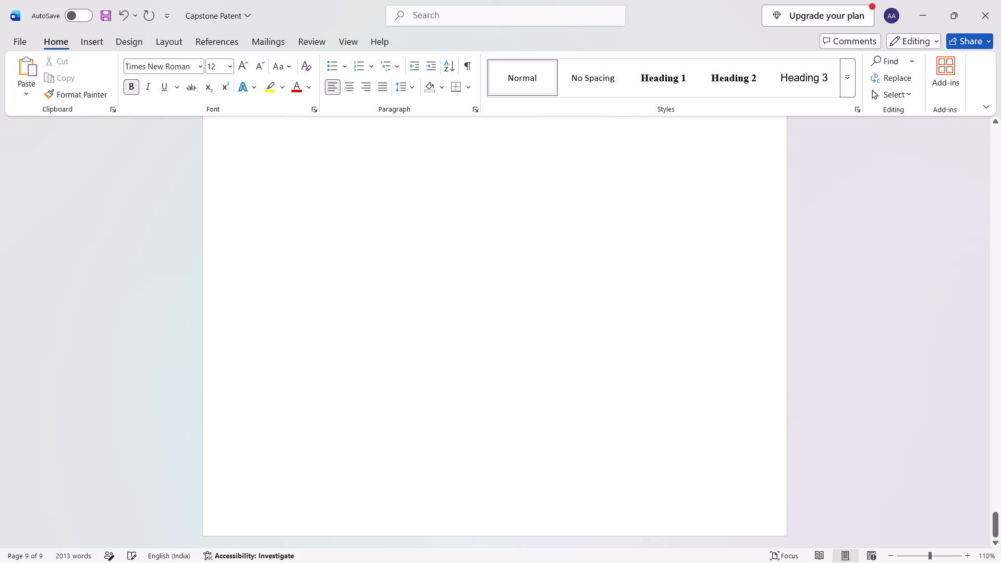
{"action": "left_click", "coordinate": [454, 484]}
{"action": "key", "text": "BackSpace"}
{"action": "key", "text": "BackSpace"}
{"action": "key", "text": "BackSpace"}
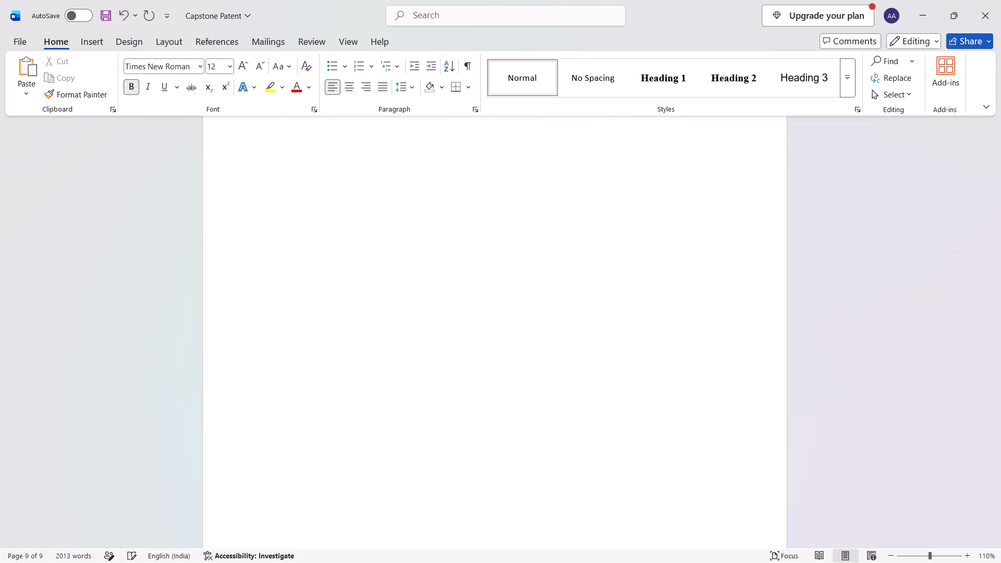
{"action": "key", "text": "BackSpace"}
{"action": "scroll", "coordinate": [454, 484], "scroll_direction": "down", "scroll_amount": 2}
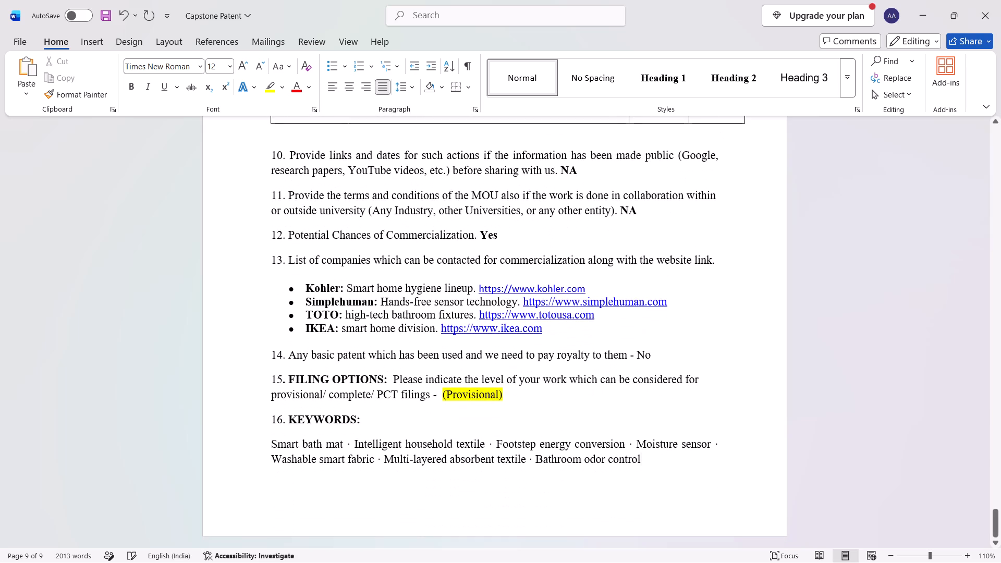
{"action": "scroll", "coordinate": [454, 484], "scroll_direction": "down", "scroll_amount": 2}
Save the Capstone Patent document.
{"action": "left_click", "coordinate": [631, 482]}
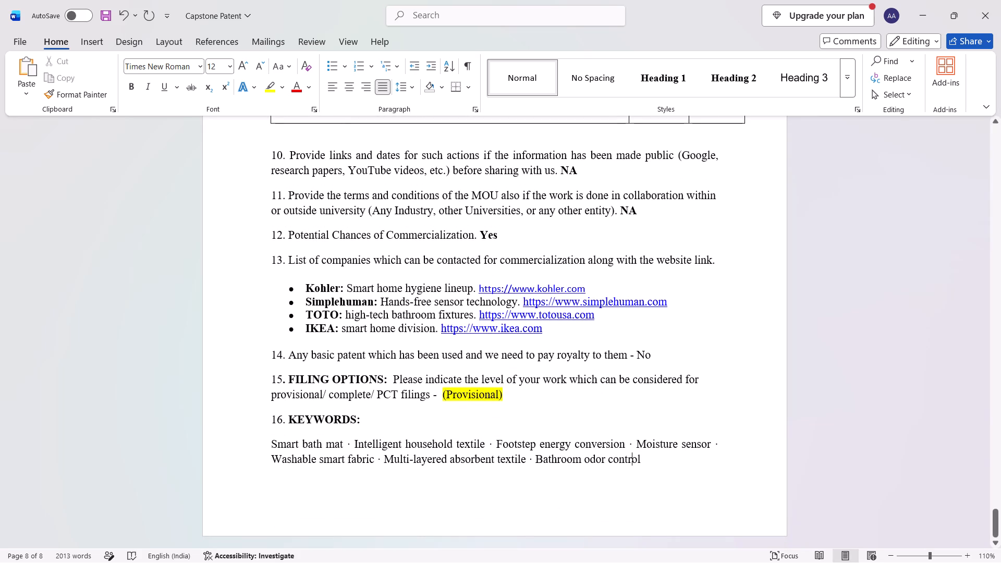
{"action": "key", "text": "ctrl+s"}
{"action": "left_click", "coordinate": [631, 482]}
{"action": "key", "text": "ctrl+s"}
{"action": "left_click", "coordinate": [631, 482]}
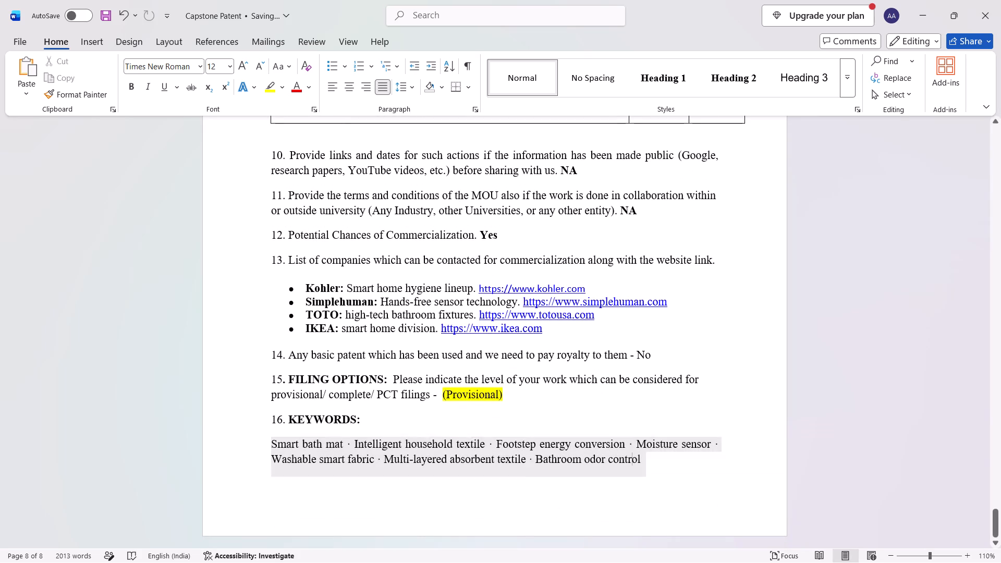
{"action": "left_click", "coordinate": [631, 482]}
{"action": "key", "text": "ctrl+s"}
{"action": "left_click", "coordinate": [631, 482]}
{"action": "key", "text": "ctrl+s"}
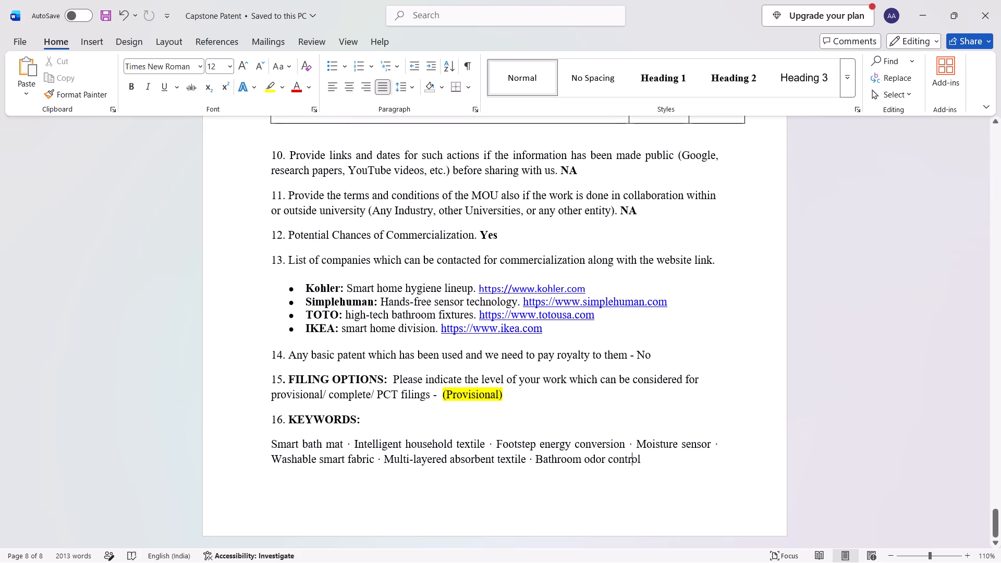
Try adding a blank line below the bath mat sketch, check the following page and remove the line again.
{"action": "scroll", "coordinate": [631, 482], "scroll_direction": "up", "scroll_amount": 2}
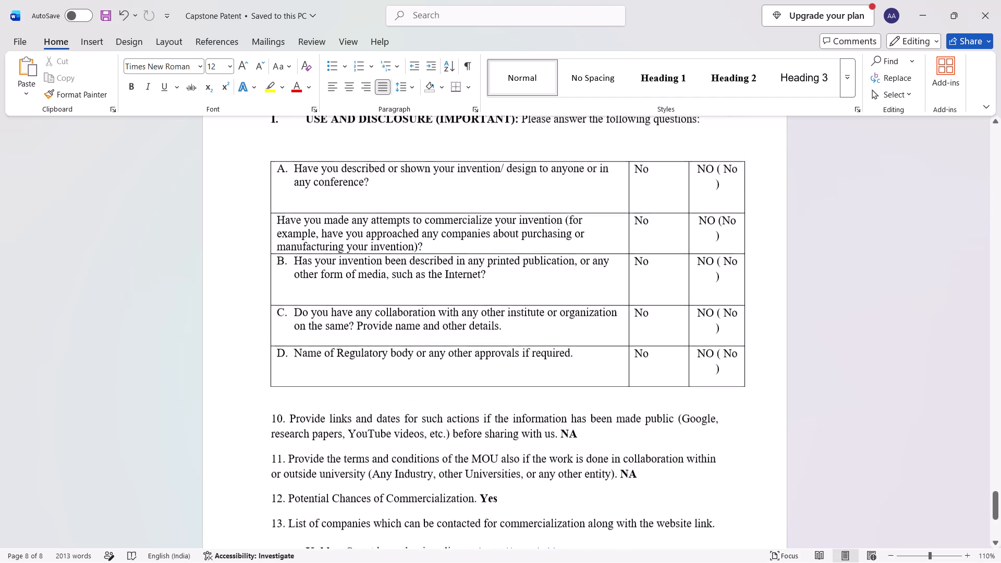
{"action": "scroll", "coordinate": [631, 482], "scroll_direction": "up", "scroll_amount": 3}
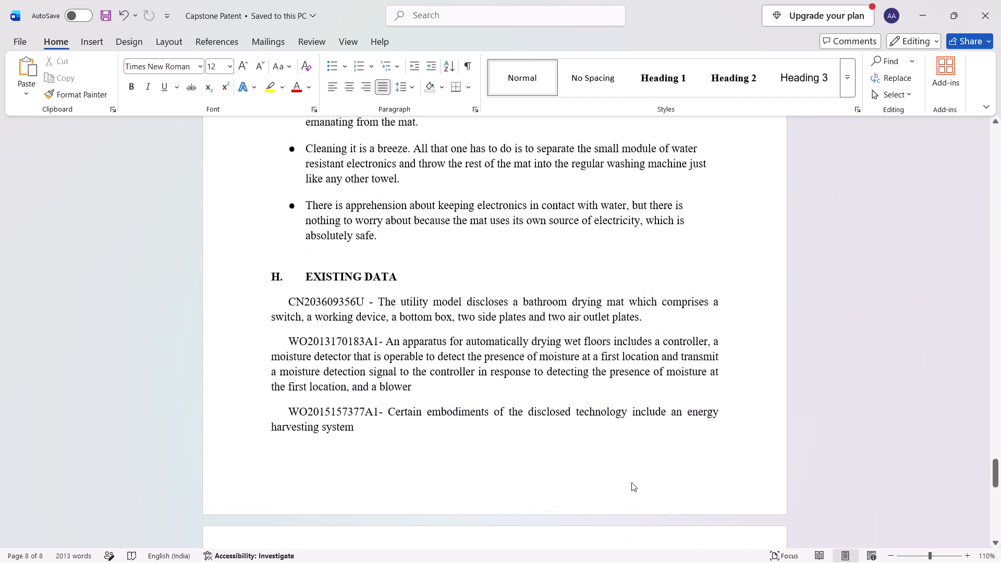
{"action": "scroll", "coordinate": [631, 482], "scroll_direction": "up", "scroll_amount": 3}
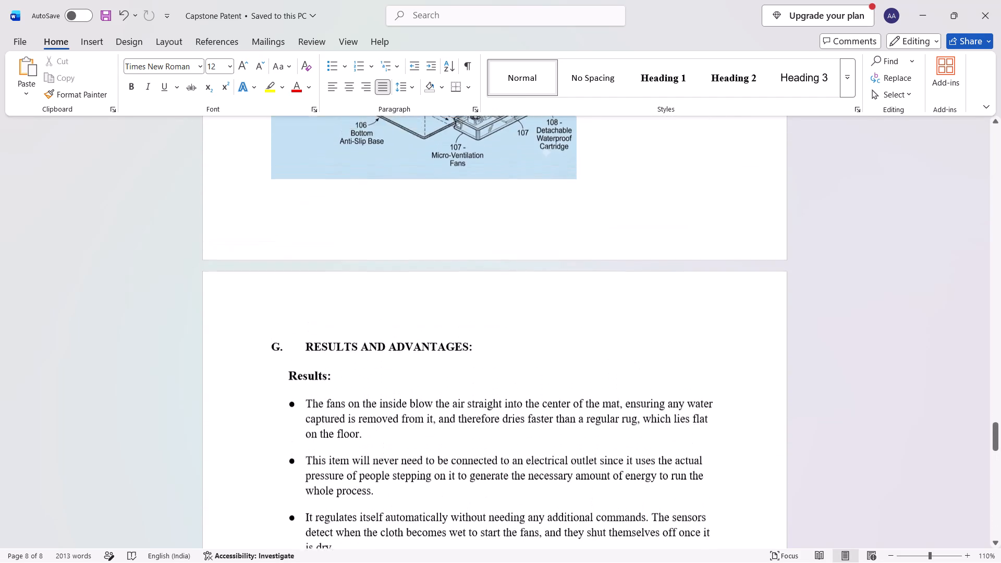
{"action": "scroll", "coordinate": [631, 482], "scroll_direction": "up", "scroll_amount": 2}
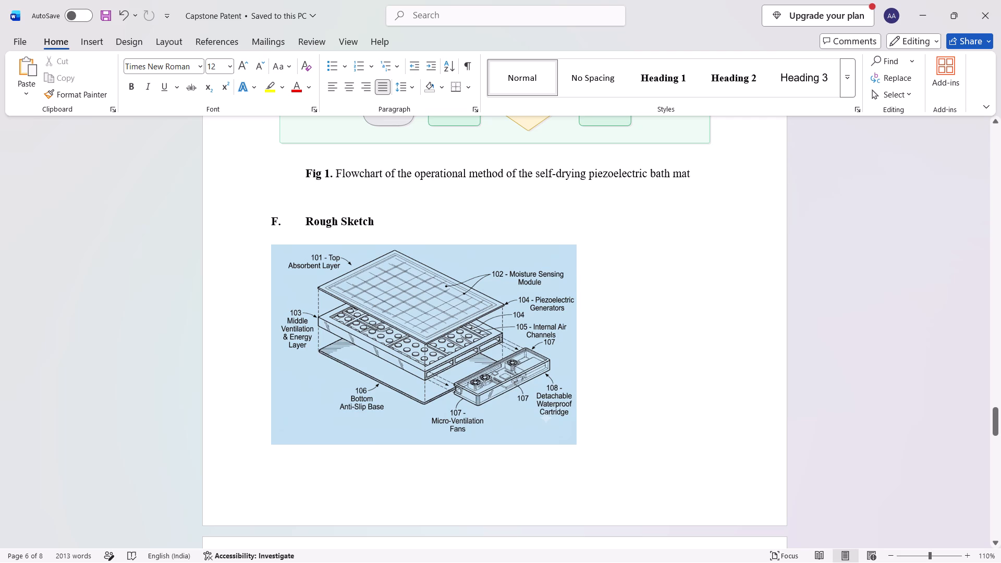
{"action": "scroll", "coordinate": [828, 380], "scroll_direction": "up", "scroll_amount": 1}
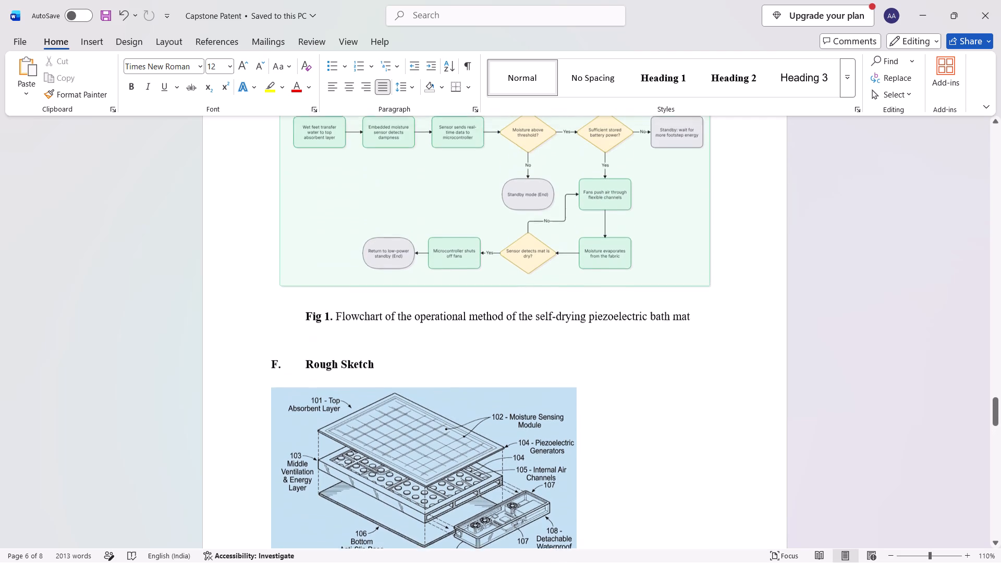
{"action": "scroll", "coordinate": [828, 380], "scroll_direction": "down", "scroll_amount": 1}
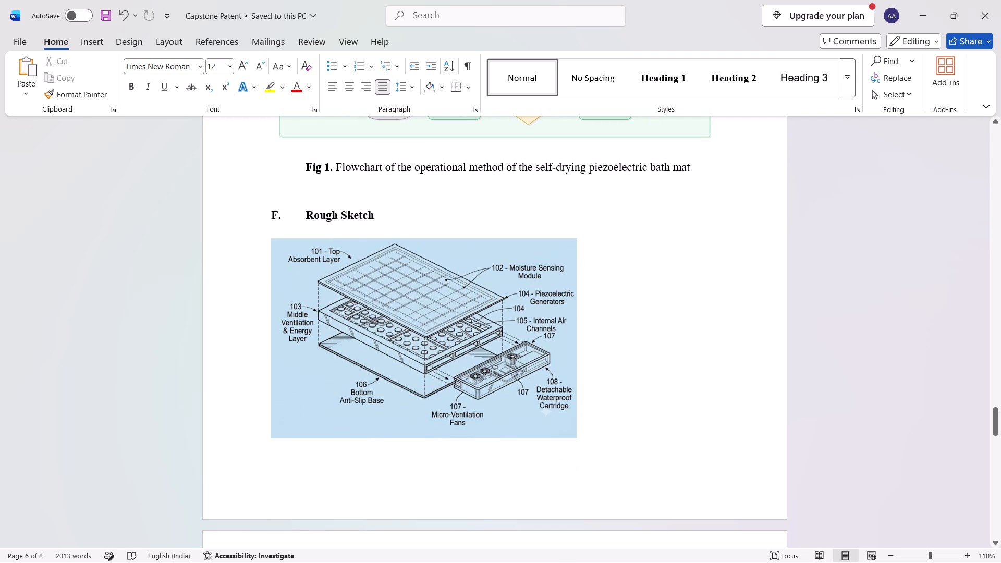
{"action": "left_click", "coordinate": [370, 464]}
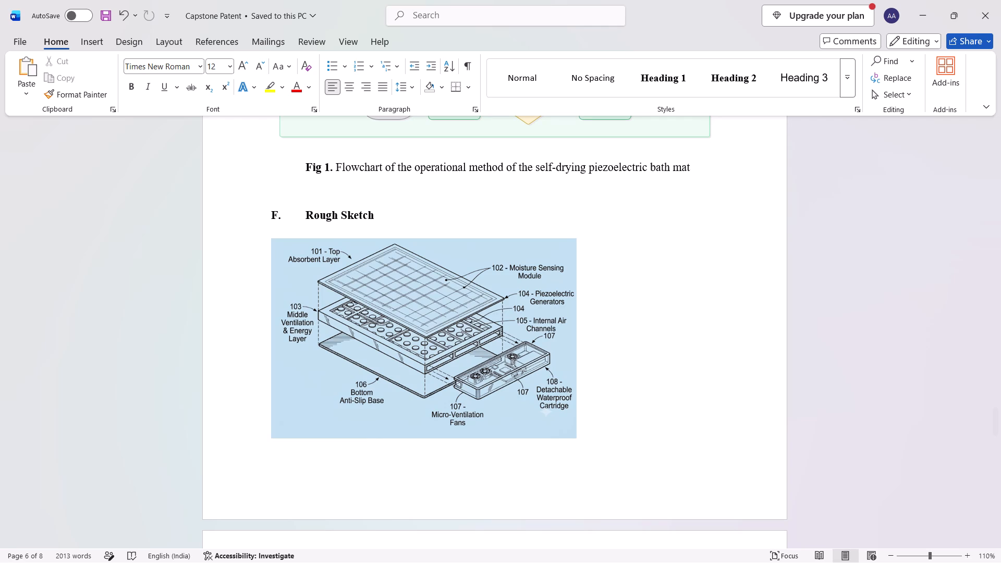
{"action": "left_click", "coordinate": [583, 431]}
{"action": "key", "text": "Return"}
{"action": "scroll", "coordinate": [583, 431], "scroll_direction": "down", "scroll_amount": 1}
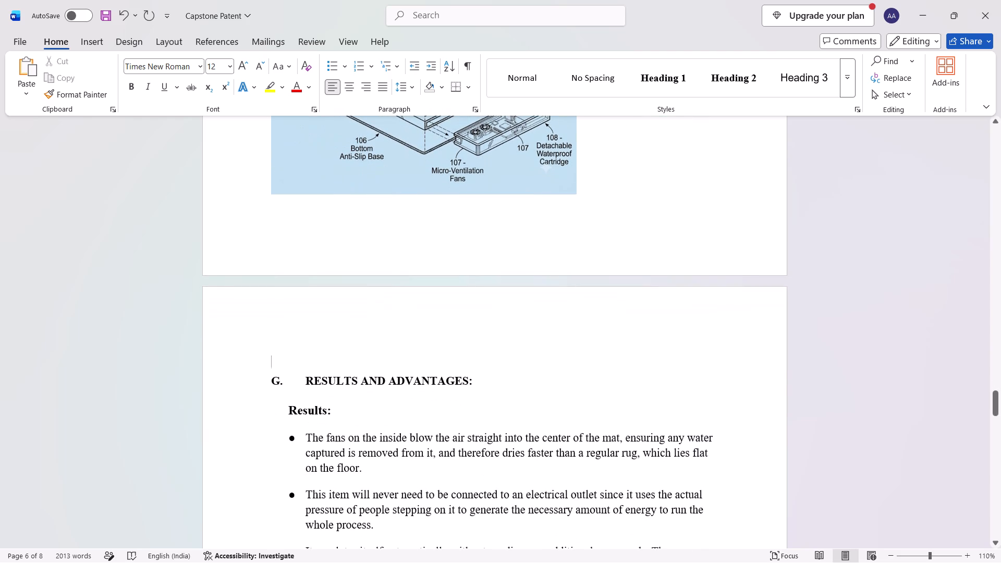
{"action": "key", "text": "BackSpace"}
Shrink the flowchart picture proportionally to slightly less than the full text width.
{"action": "scroll", "coordinate": [583, 431], "scroll_direction": "up", "scroll_amount": 2}
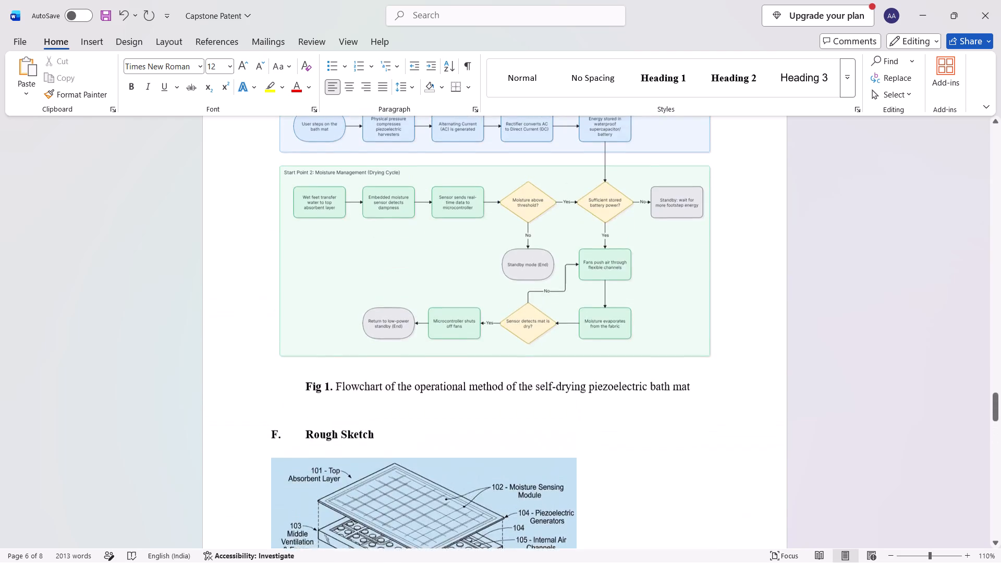
{"action": "scroll", "coordinate": [583, 431], "scroll_direction": "up", "scroll_amount": 2}
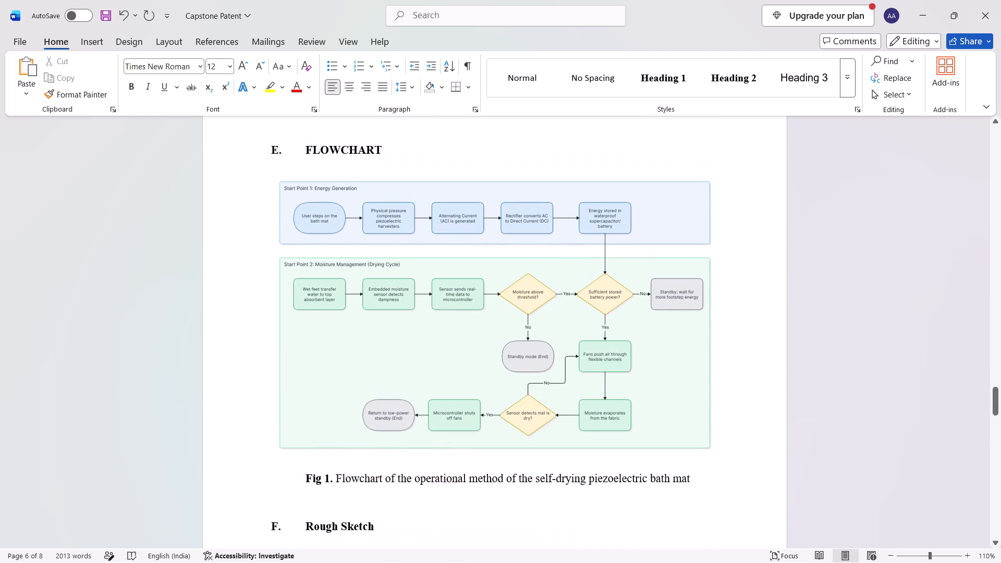
{"action": "left_click", "coordinate": [560, 389]}
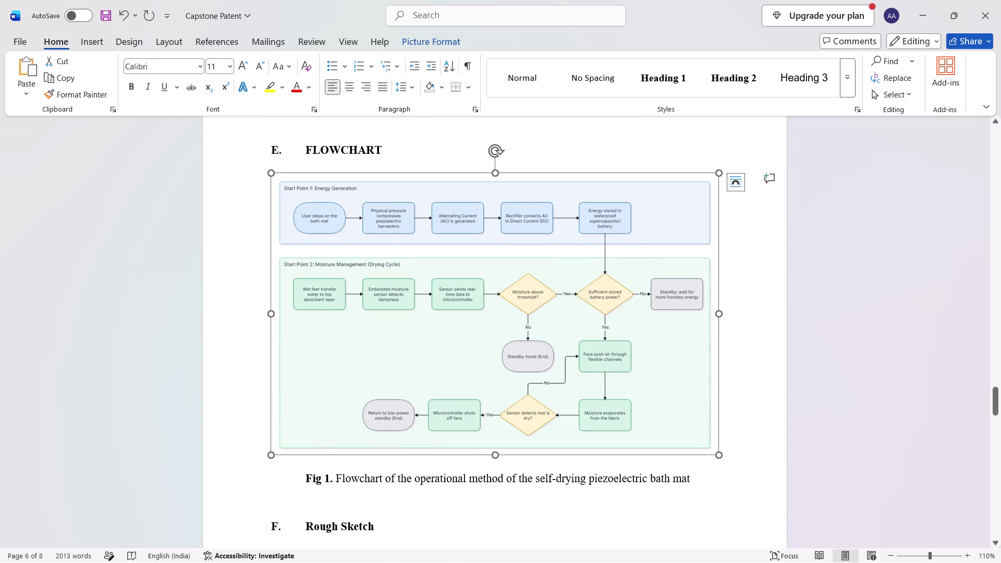
{"action": "left_click_drag", "start_coordinate": [719, 455], "coordinate": [698, 433]}
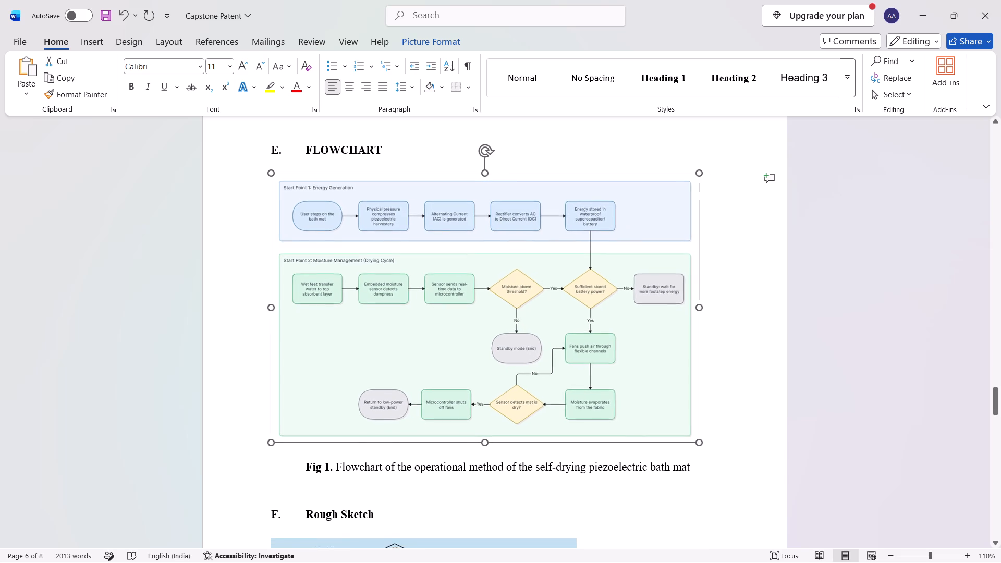
{"action": "left_click_drag", "start_coordinate": [698, 433], "coordinate": [685, 426]}
Insert an empty line between the bath mat sketch and the RESULTS AND ADVANTAGES heading, keeping the heading on the following page.
{"action": "scroll", "coordinate": [726, 446], "scroll_direction": "down", "scroll_amount": 2}
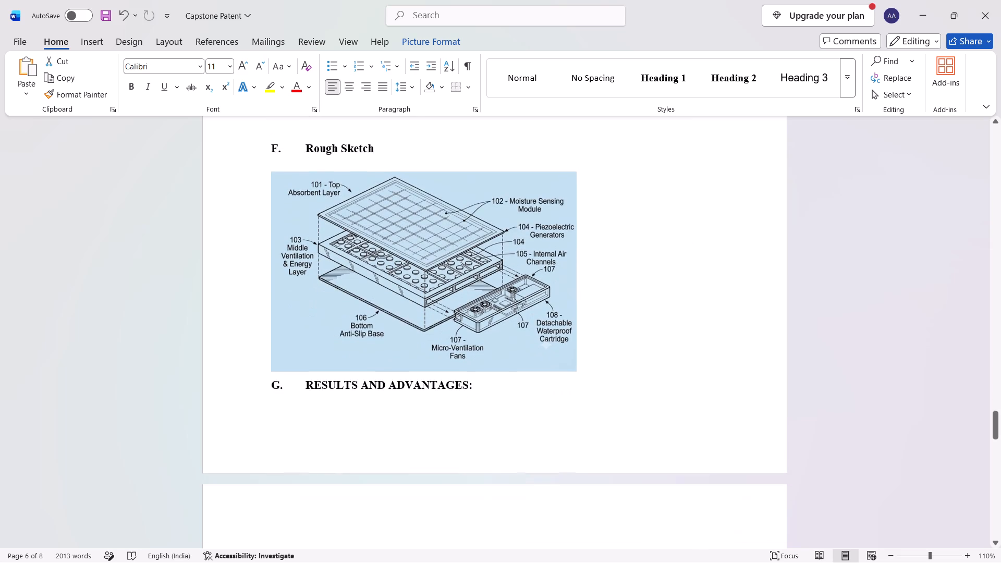
{"action": "left_click", "coordinate": [270, 374]}
{"action": "key", "text": "Return"}
{"action": "scroll", "coordinate": [270, 374], "scroll_direction": "down", "scroll_amount": 1}
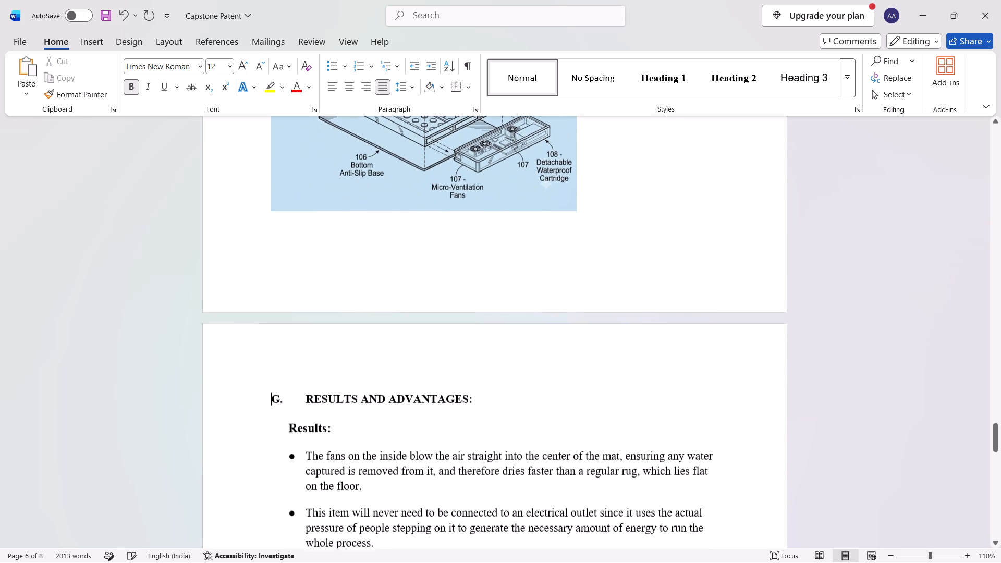
{"action": "scroll", "coordinate": [270, 374], "scroll_direction": "down", "scroll_amount": 1}
{"action": "left_click", "coordinate": [290, 330]}
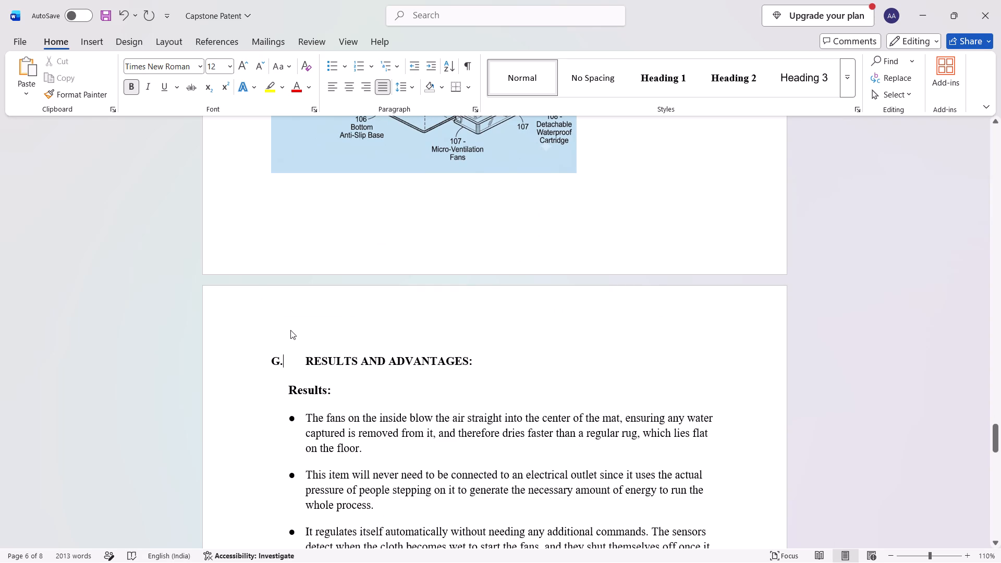
{"action": "key", "text": "Left"}
{"action": "key", "text": "Left"}
{"action": "key", "text": "Up"}
{"action": "key", "text": "Down"}
Start a bold caption reading "Fig 2." on the empty line below the bath mat sketch.
{"action": "scroll", "coordinate": [290, 330], "scroll_direction": "up", "scroll_amount": 3}
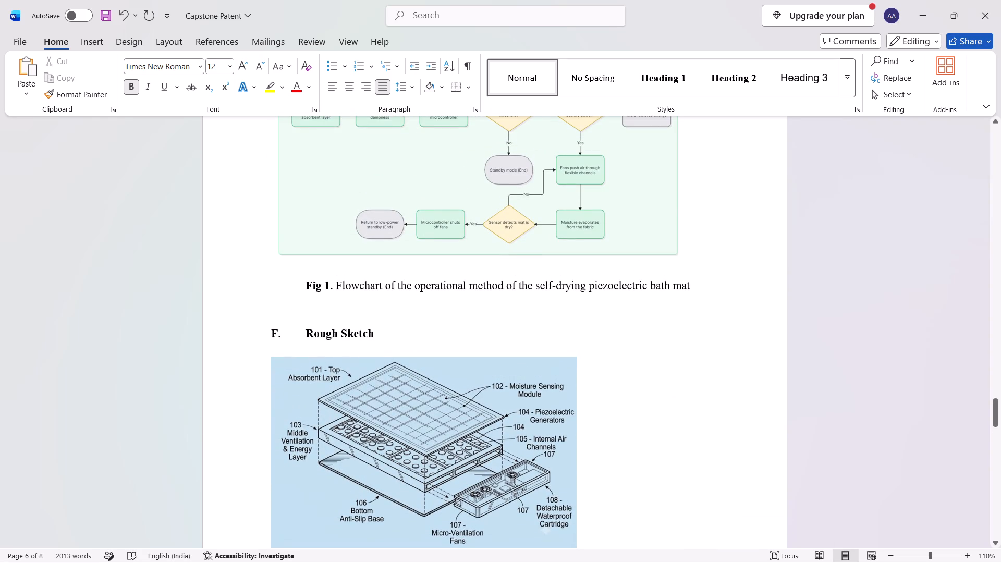
{"action": "scroll", "coordinate": [307, 334], "scroll_direction": "down", "scroll_amount": 2}
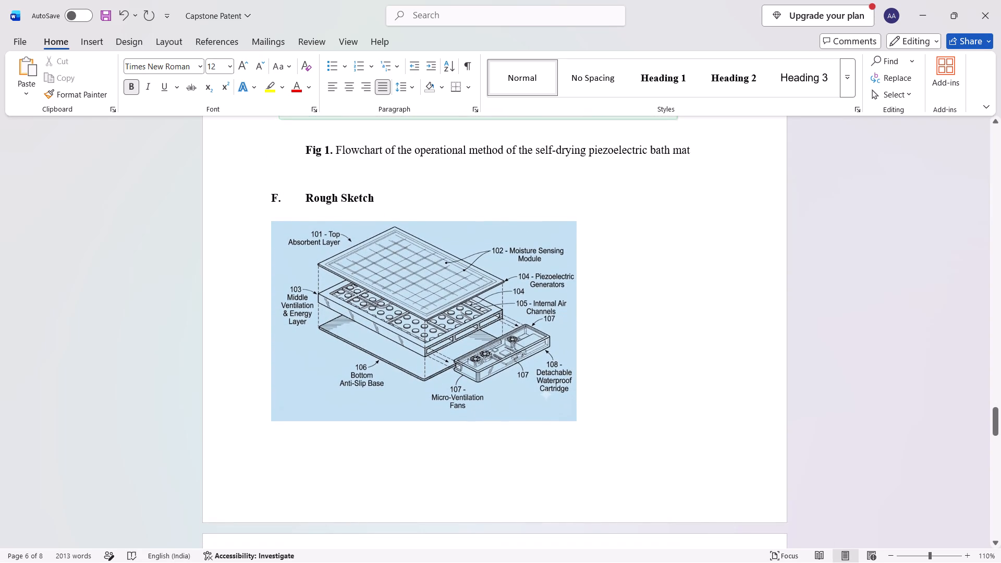
{"action": "left_click", "coordinate": [323, 439]}
{"action": "type", "text": "Fig"}
{"action": "key", "text": "space"}
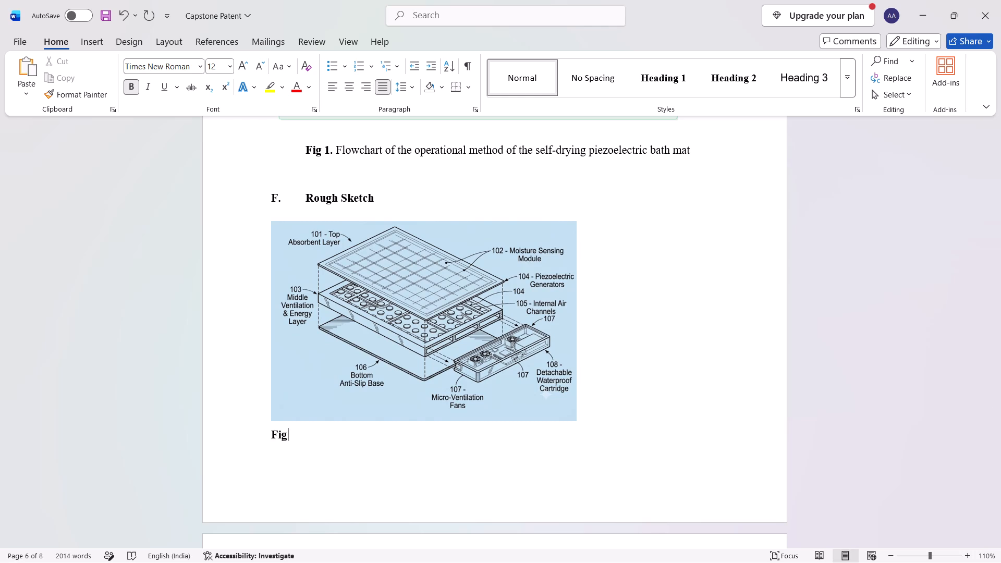
{"action": "type", "text": "2."}
{"action": "key", "text": "space"}
Indent the "Fig 2." caption below the sketch to match the indentation of the Fig 1 caption.
{"action": "scroll", "coordinate": [304, 433], "scroll_direction": "right", "scroll_amount": 1}
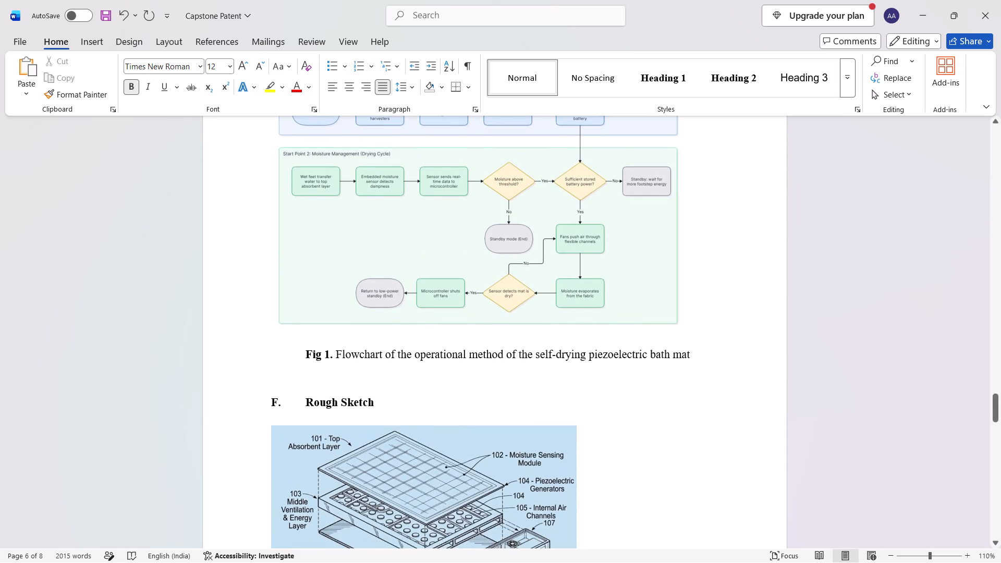
{"action": "scroll", "coordinate": [304, 433], "scroll_direction": "down", "scroll_amount": 2}
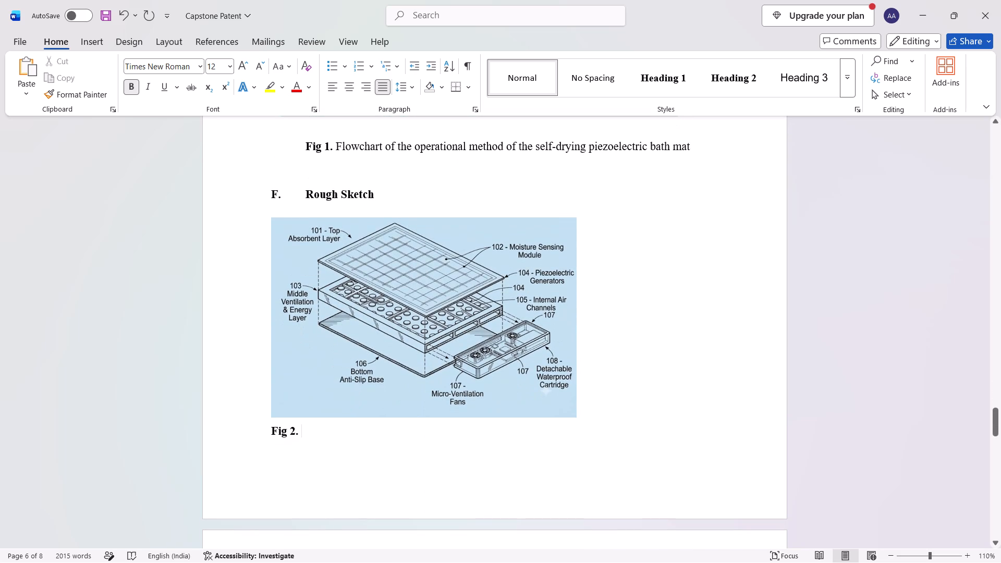
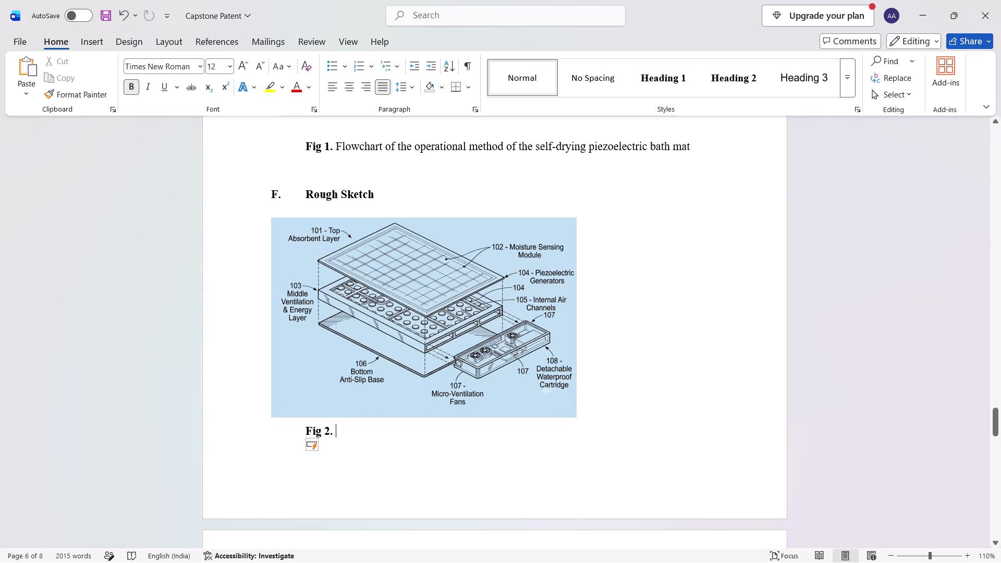
{"action": "key", "text": "ctrl+v"}
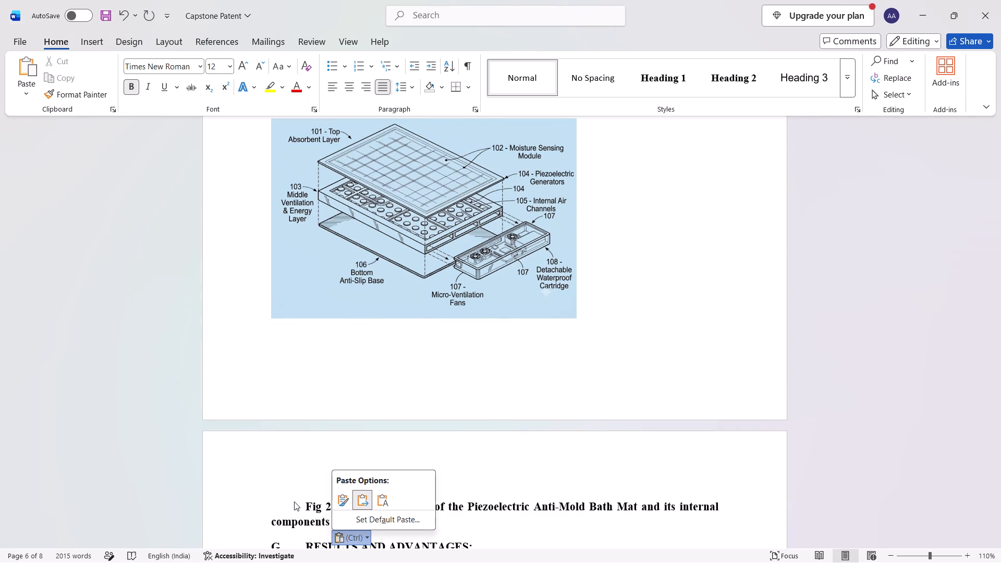
{"action": "left_click", "coordinate": [380, 500]}
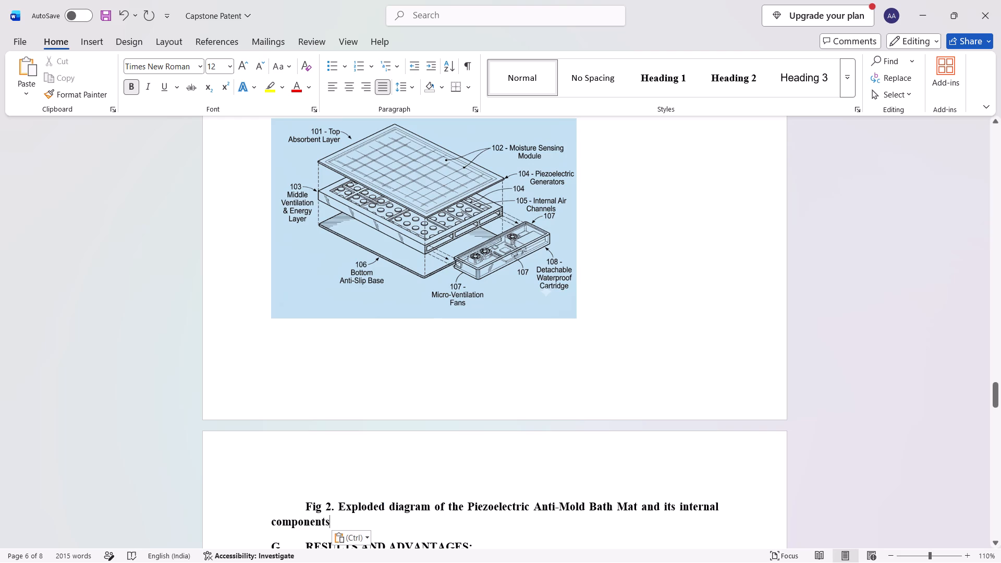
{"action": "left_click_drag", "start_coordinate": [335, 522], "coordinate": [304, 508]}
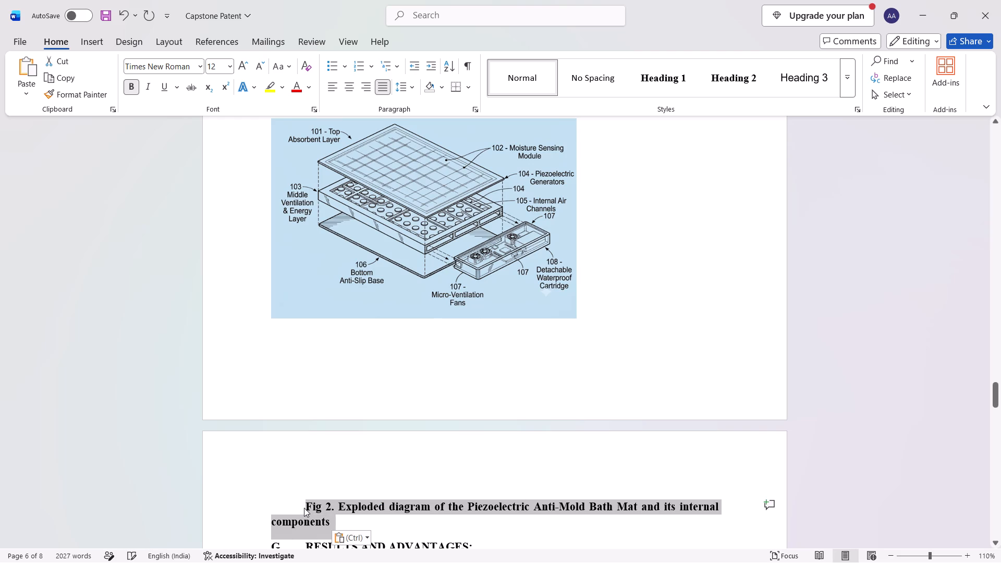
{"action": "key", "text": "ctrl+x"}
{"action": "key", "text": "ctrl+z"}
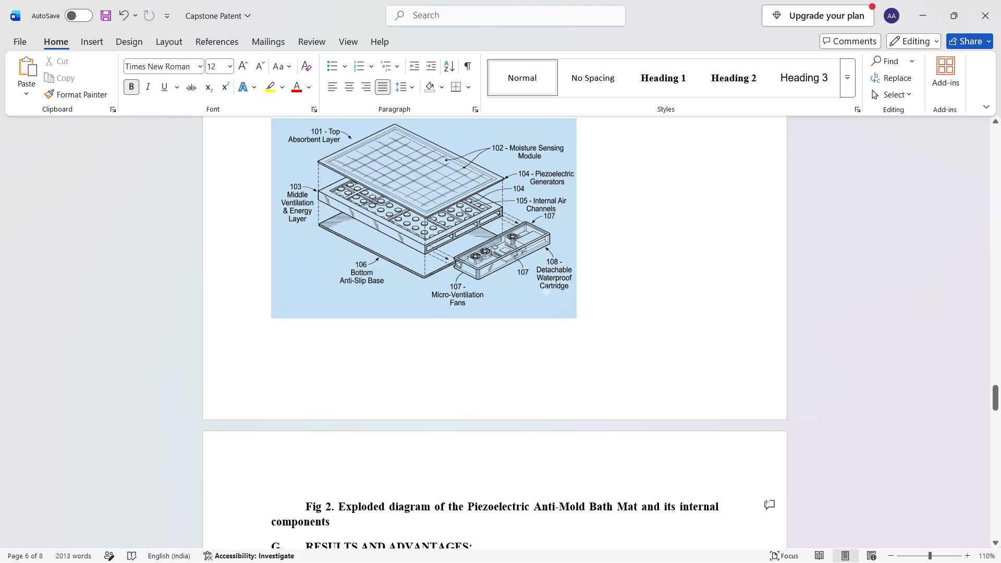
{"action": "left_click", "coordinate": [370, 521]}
Cut the whole Fig 2 caption, add a line before section G, and paste the caption back below the rough sketch.
{"action": "left_click_drag", "start_coordinate": [338, 523], "coordinate": [308, 507]}
{"action": "key", "text": "ctrl+x"}
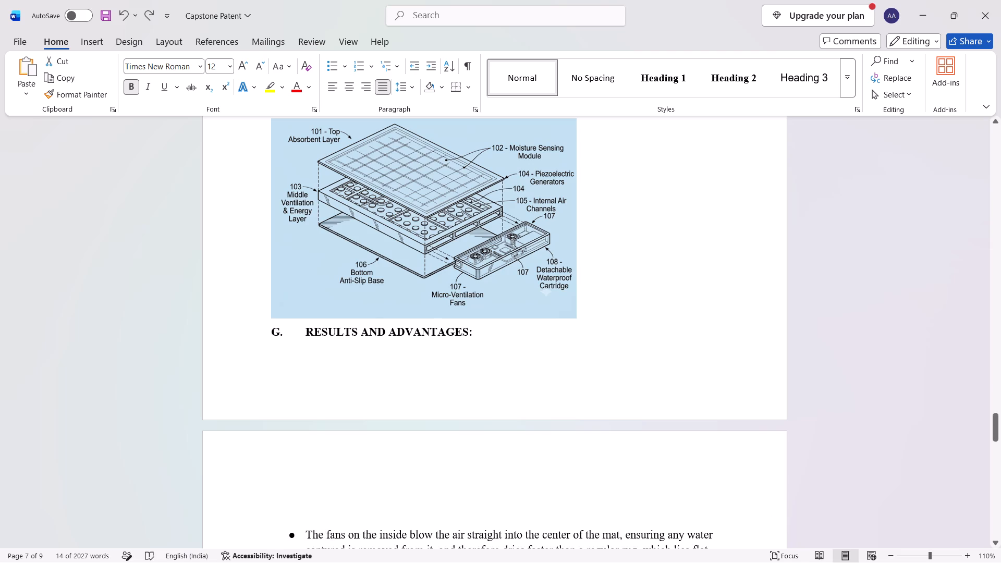
{"action": "key", "text": "Return"}
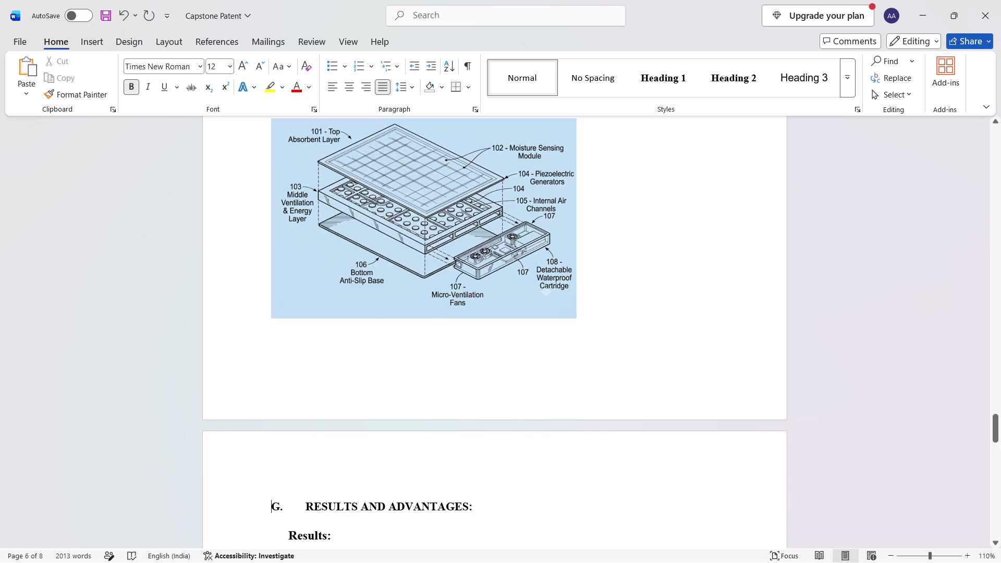
{"action": "left_click", "coordinate": [286, 347]}
{"action": "key", "text": "ctrl+v"}
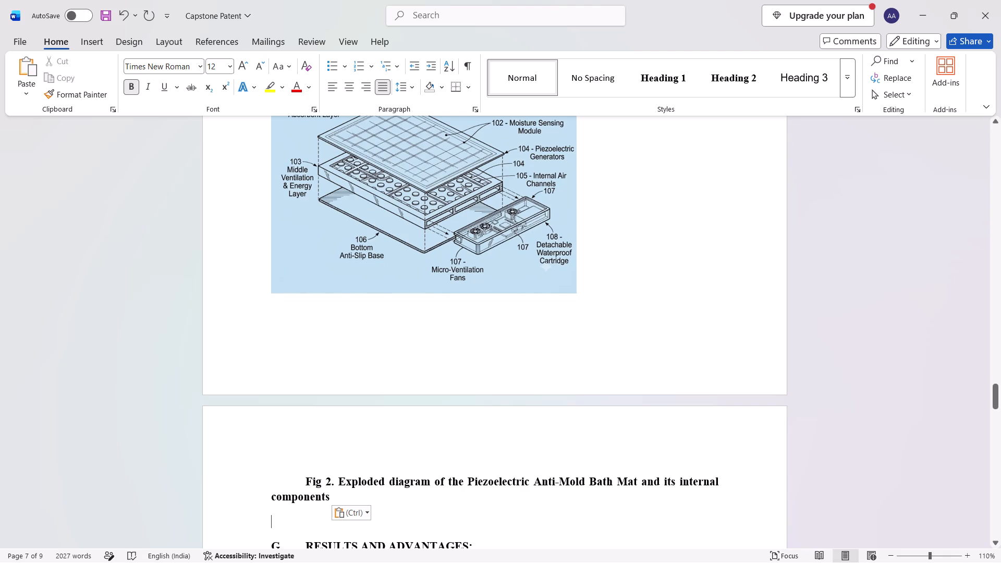
Left-align the blank line after the Fig 2 caption and remove the break before the caption so it directly follows the sketch image.
{"action": "left_click", "coordinate": [326, 87]}
{"action": "left_click", "coordinate": [307, 480]}
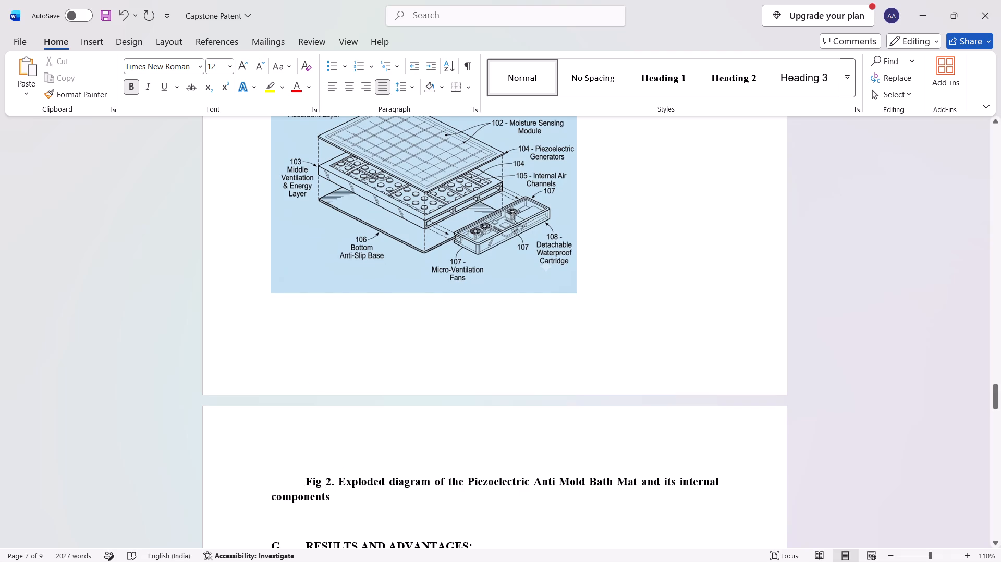
{"action": "key", "text": "BackSpace"}
{"action": "key", "text": "BackSpace"}
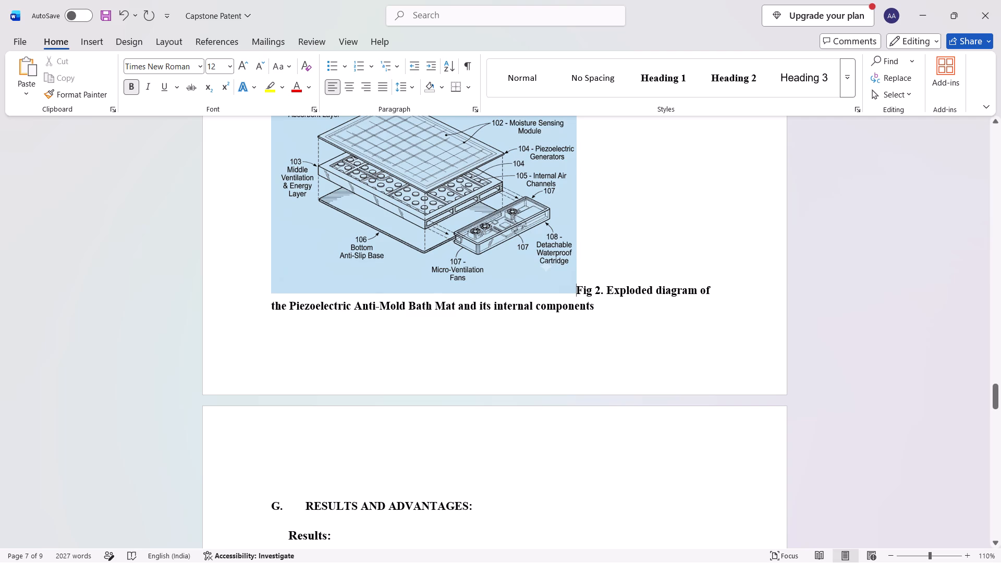
Review the document layout from the Novelty section through the flowchart and rough sketch to Results and Advantages.
{"action": "scroll", "coordinate": [592, 290], "scroll_direction": "up", "scroll_amount": 3}
{"action": "scroll", "coordinate": [592, 290], "scroll_direction": "down", "scroll_amount": 1}
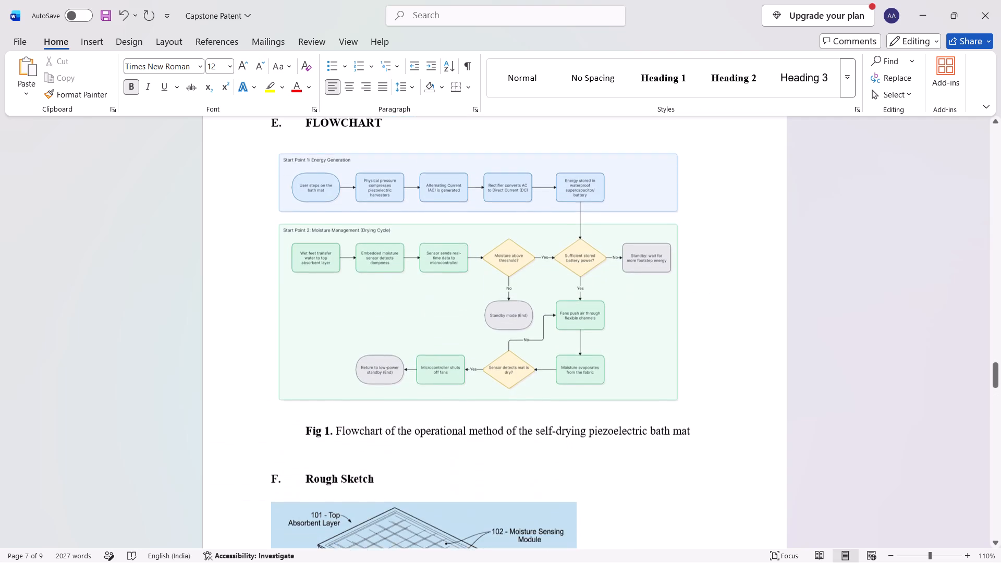
{"action": "scroll", "coordinate": [592, 290], "scroll_direction": "down", "scroll_amount": 1}
{"action": "scroll", "coordinate": [567, 365], "scroll_direction": "up", "scroll_amount": 2}
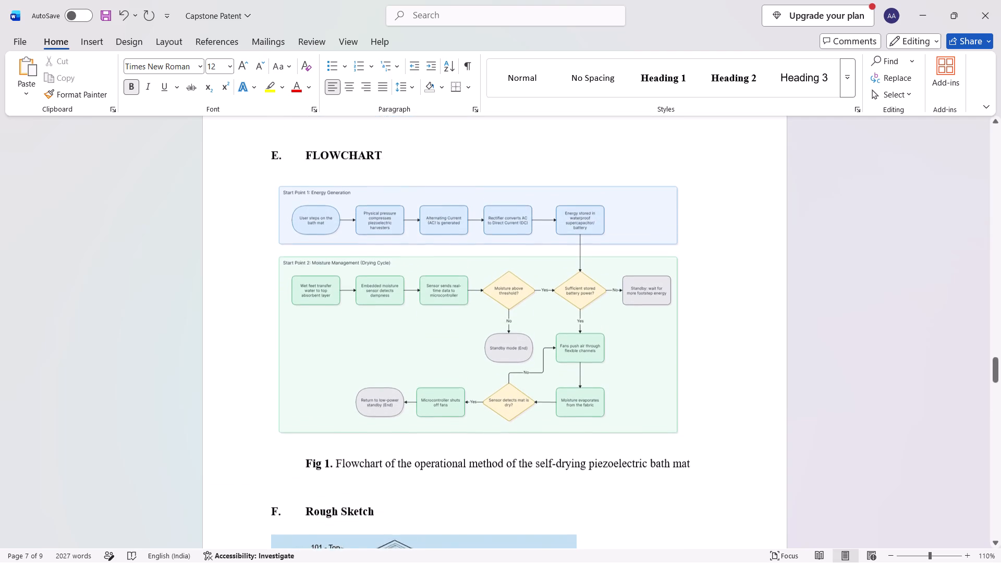
{"action": "scroll", "coordinate": [567, 365], "scroll_direction": "up", "scroll_amount": 4}
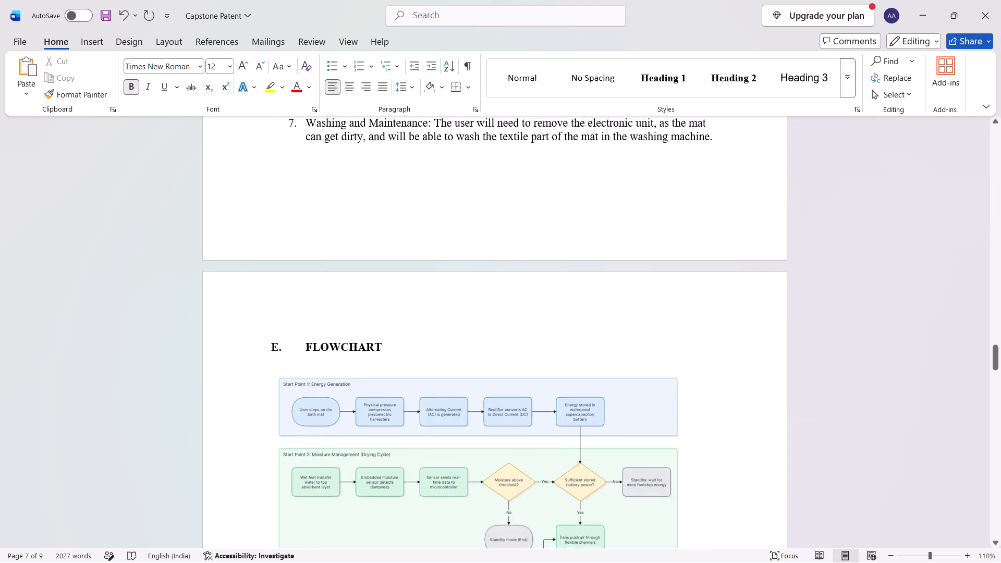
{"action": "scroll", "coordinate": [567, 365], "scroll_direction": "up", "scroll_amount": 2}
{"action": "scroll", "coordinate": [567, 365], "scroll_direction": "down", "scroll_amount": 2}
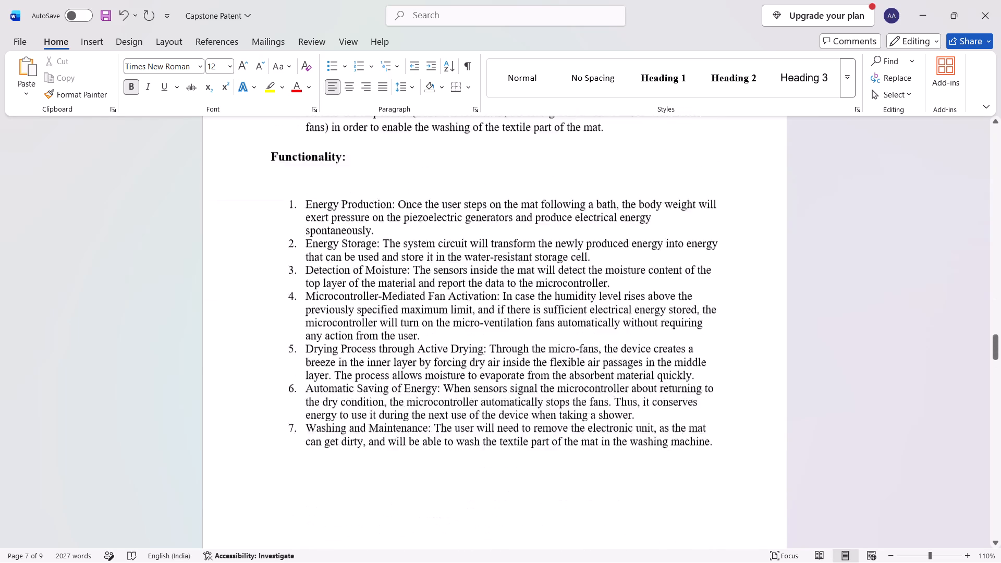
{"action": "scroll", "coordinate": [567, 365], "scroll_direction": "down", "scroll_amount": 1}
{"action": "scroll", "coordinate": [567, 365], "scroll_direction": "up", "scroll_amount": 5}
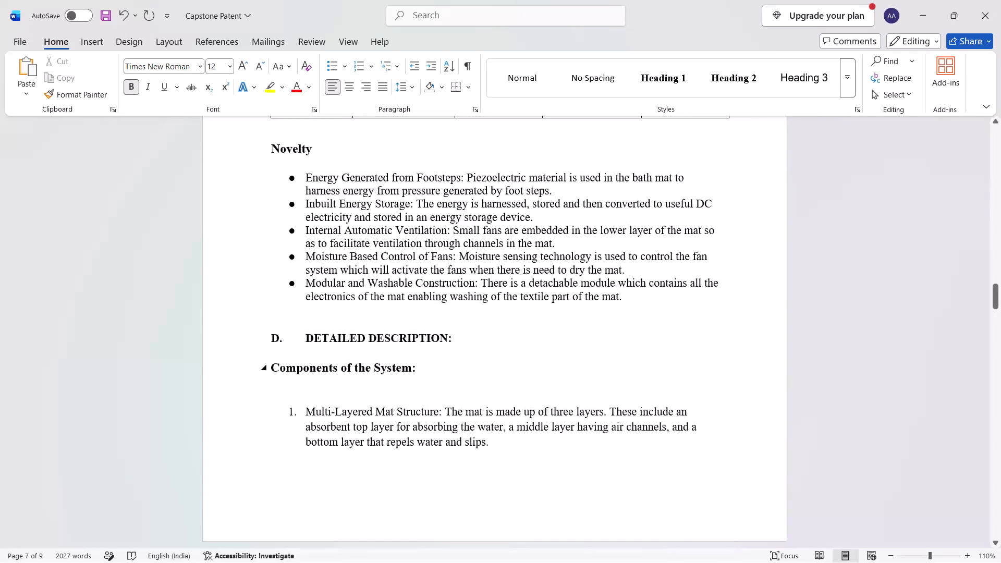
{"action": "scroll", "coordinate": [567, 365], "scroll_direction": "down", "scroll_amount": 7}
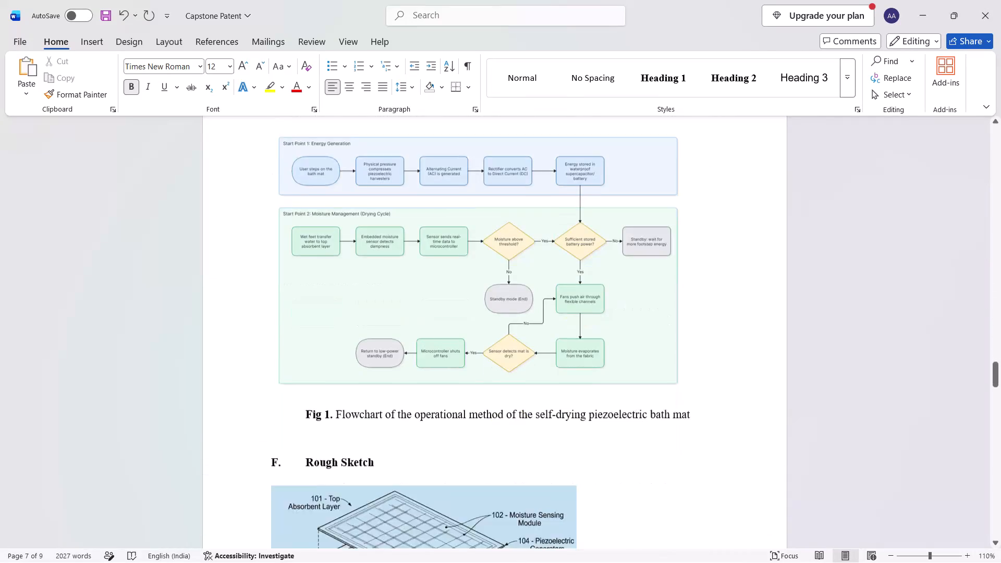
{"action": "scroll", "coordinate": [567, 365], "scroll_direction": "down", "scroll_amount": 3}
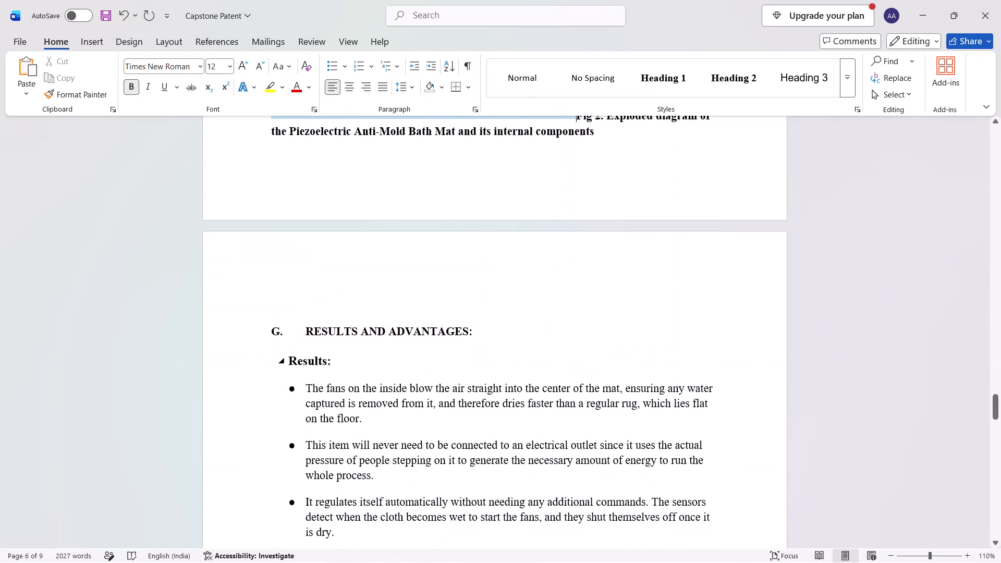
Review the flowchart, the rough sketch with its Fig 2 caption, and the inventor details at the start of the document.
{"action": "scroll", "coordinate": [567, 365], "scroll_direction": "up", "scroll_amount": 3}
{"action": "scroll", "coordinate": [567, 365], "scroll_direction": "down", "scroll_amount": 1}
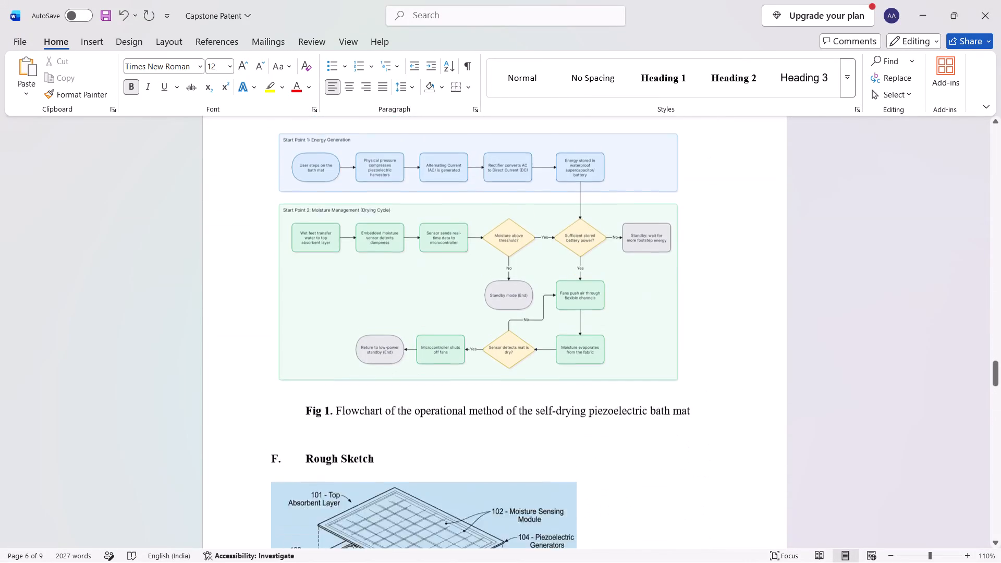
{"action": "scroll", "coordinate": [567, 365], "scroll_direction": "down", "scroll_amount": 2}
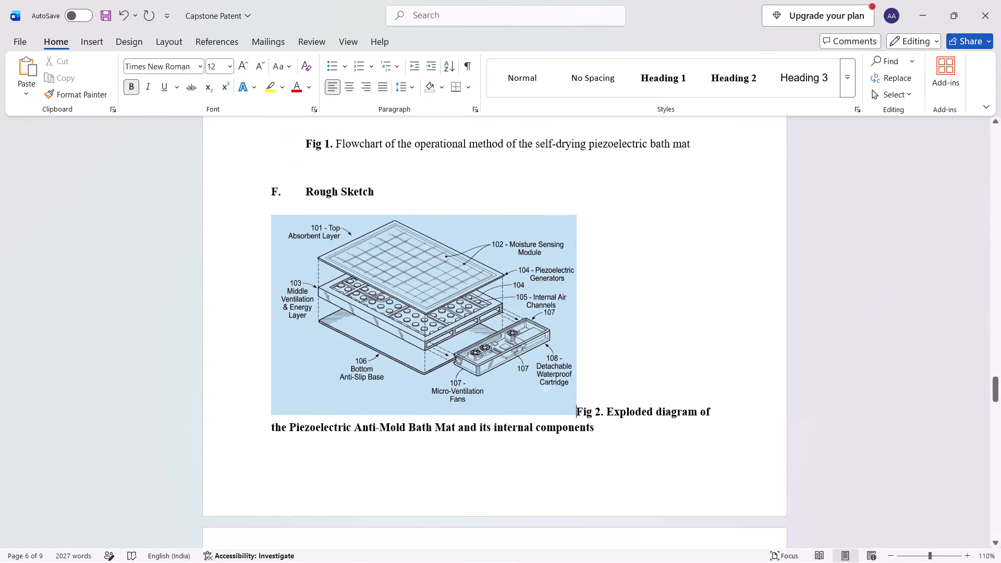
{"action": "scroll", "coordinate": [567, 365], "scroll_direction": "down", "scroll_amount": 3}
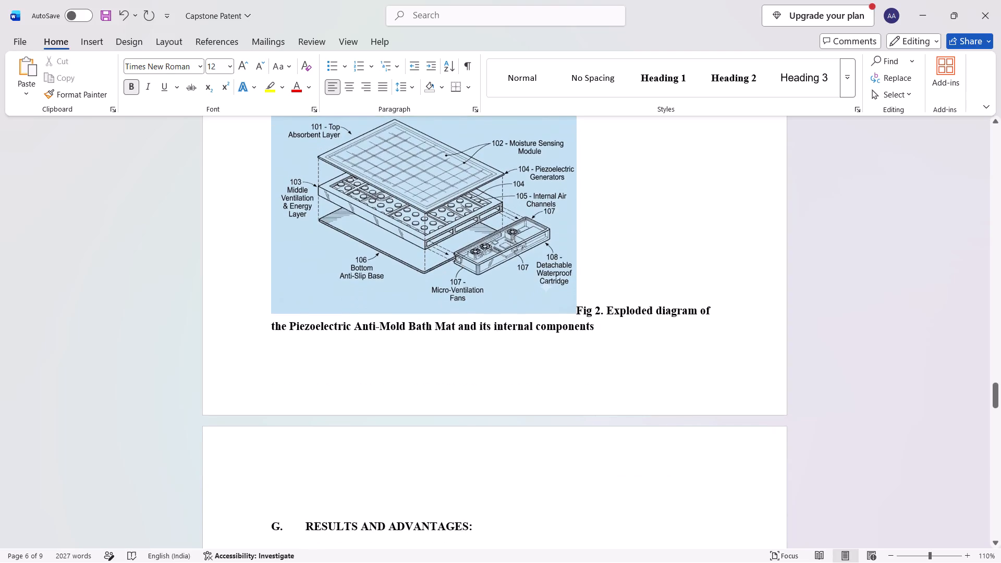
{"action": "scroll", "coordinate": [567, 365], "scroll_direction": "up", "scroll_amount": 20}
{"action": "scroll", "coordinate": [567, 365], "scroll_direction": "up", "scroll_amount": 11}
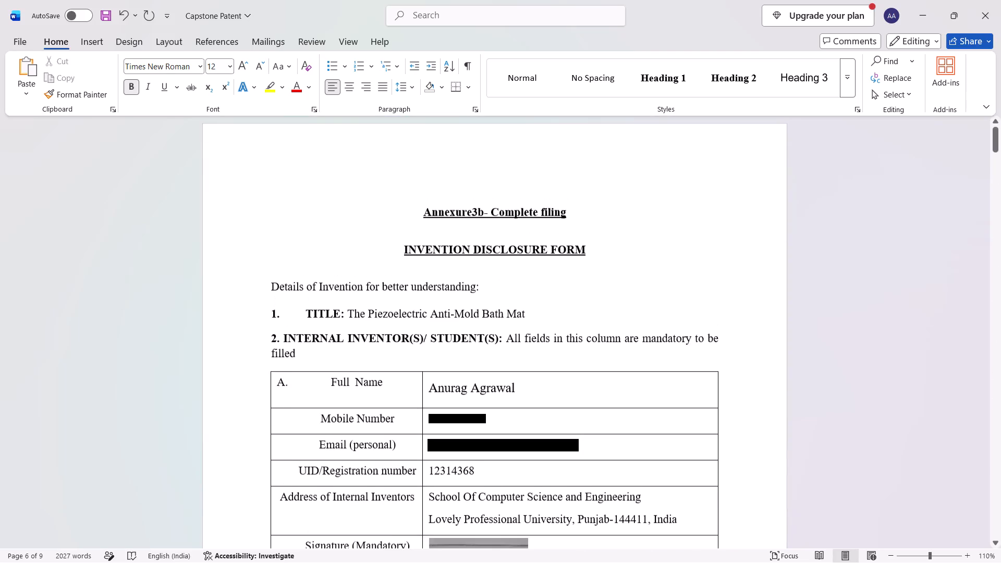
{"action": "scroll", "coordinate": [567, 365], "scroll_direction": "down", "scroll_amount": 3}
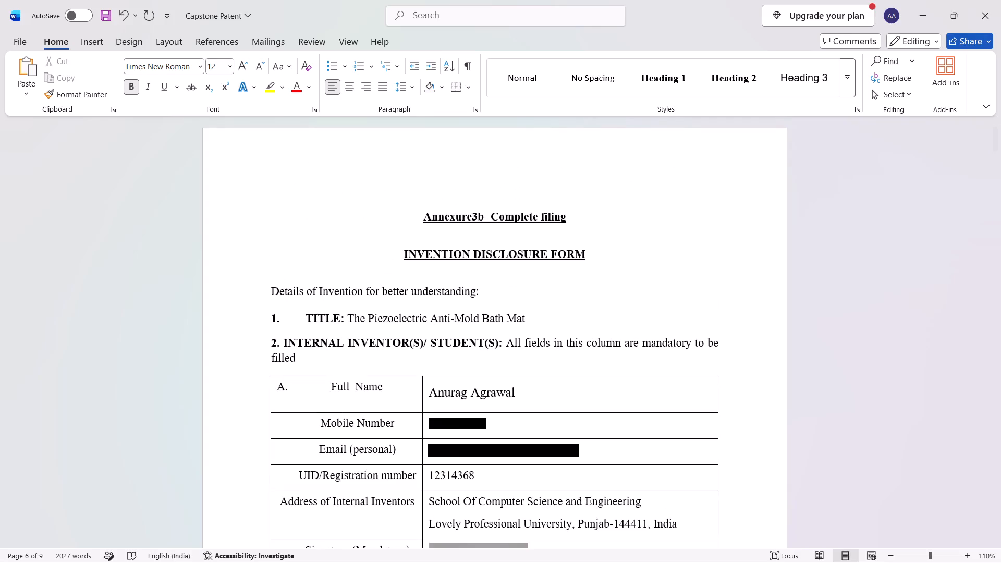
{"action": "scroll", "coordinate": [567, 365], "scroll_direction": "down", "scroll_amount": 1}
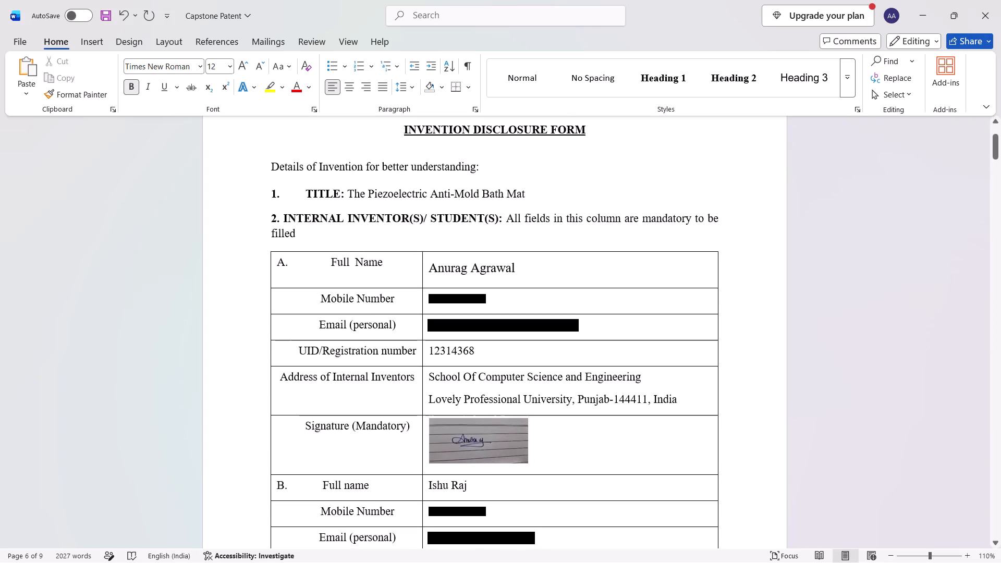
{"action": "scroll", "coordinate": [567, 365], "scroll_direction": "down", "scroll_amount": 14}
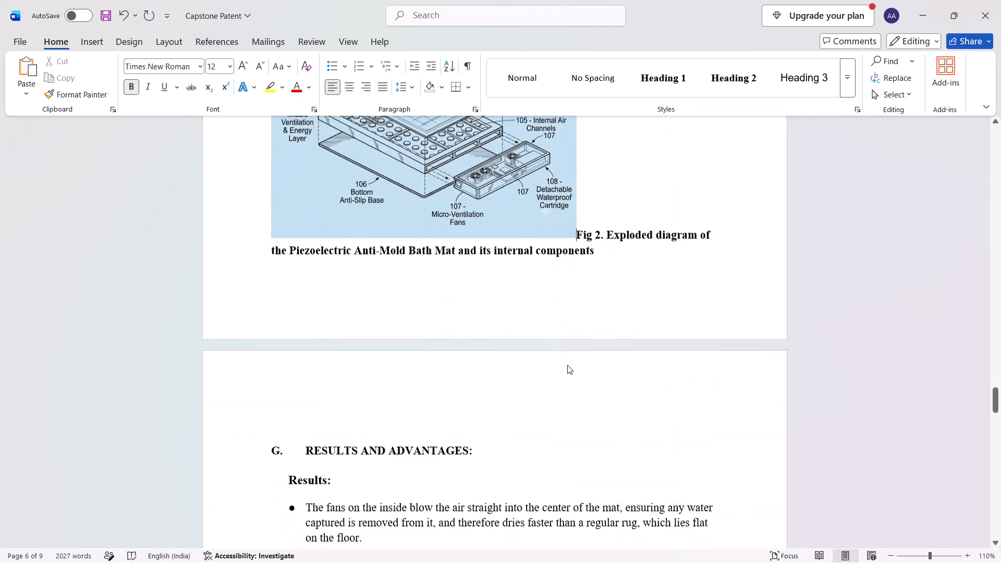
{"action": "scroll", "coordinate": [567, 365], "scroll_direction": "up", "scroll_amount": 2}
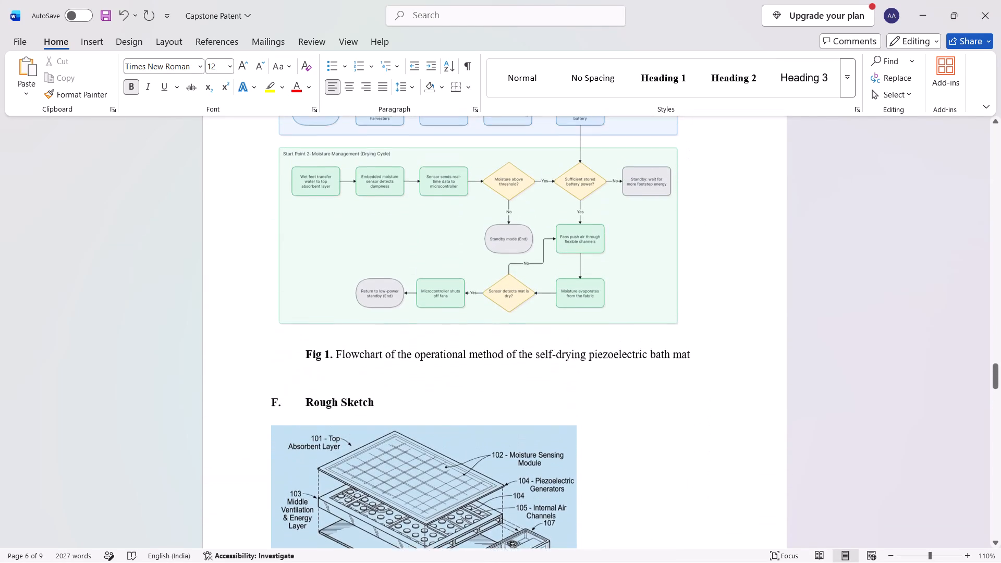
Review the sections from the flowchart back through Novelty and State of the Art to Research Gap, and return to the rough sketch.
{"action": "scroll", "coordinate": [567, 365], "scroll_direction": "right", "scroll_amount": 1}
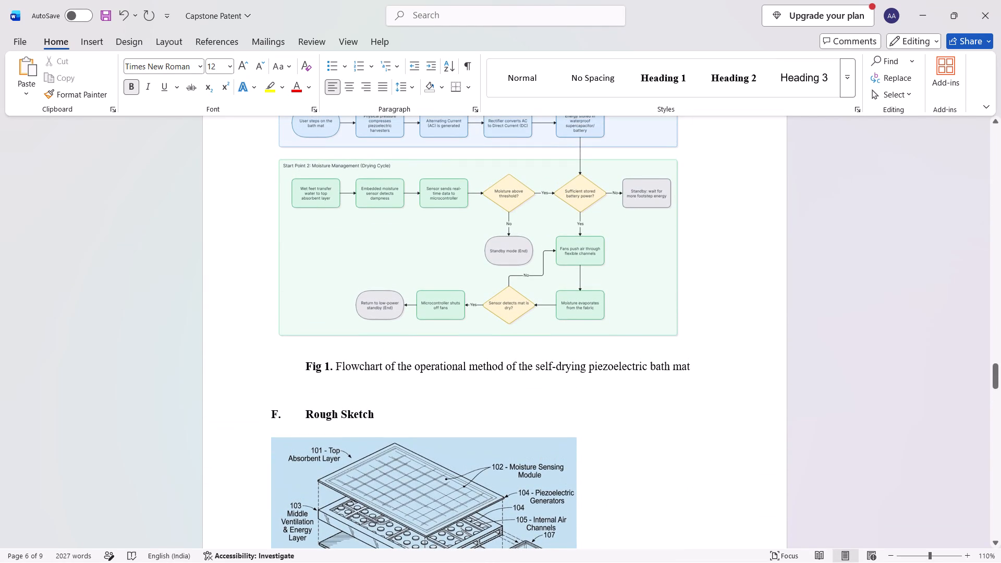
{"action": "scroll", "coordinate": [567, 365], "scroll_direction": "up", "scroll_amount": 1}
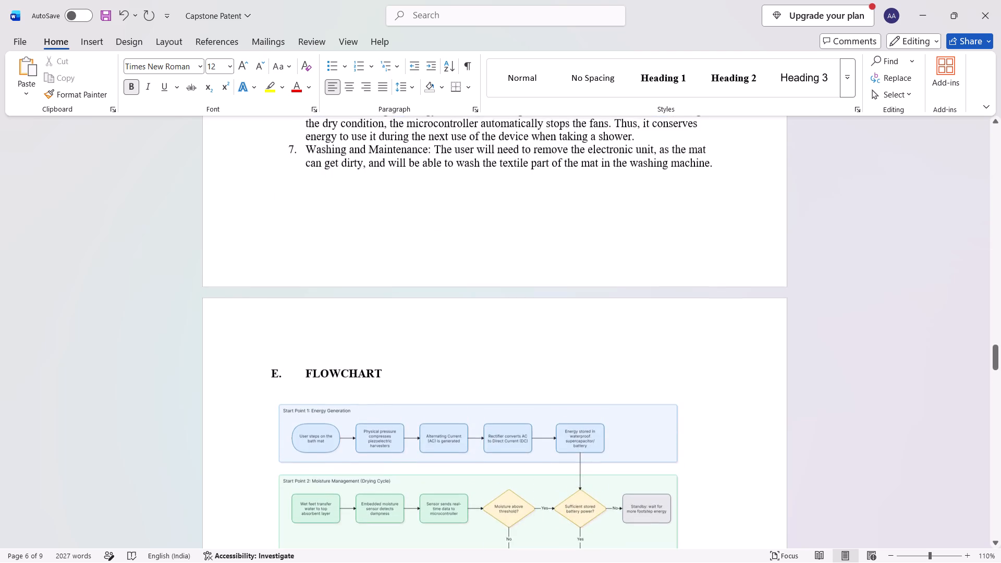
{"action": "scroll", "coordinate": [567, 365], "scroll_direction": "up", "scroll_amount": 6}
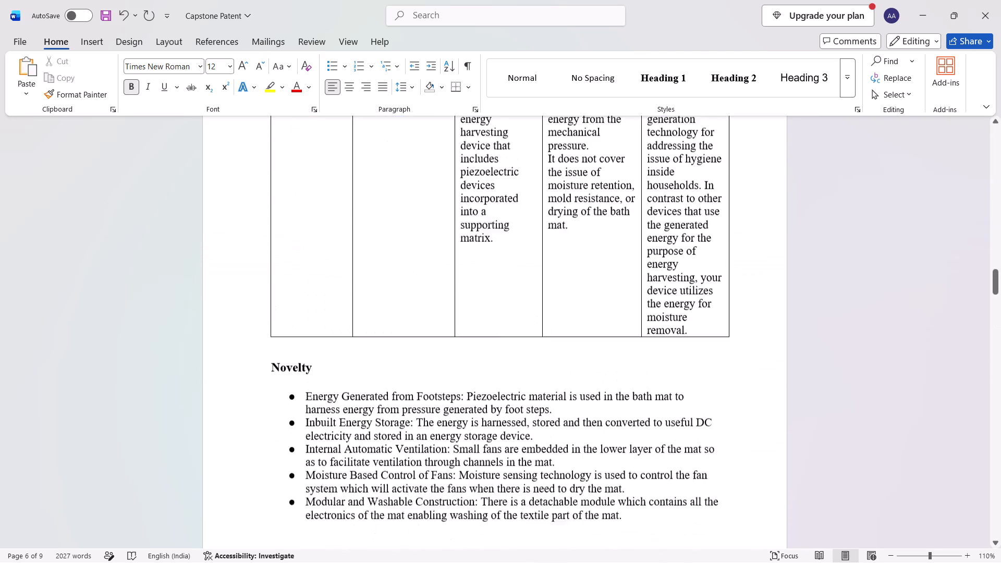
{"action": "scroll", "coordinate": [567, 365], "scroll_direction": "up", "scroll_amount": 6}
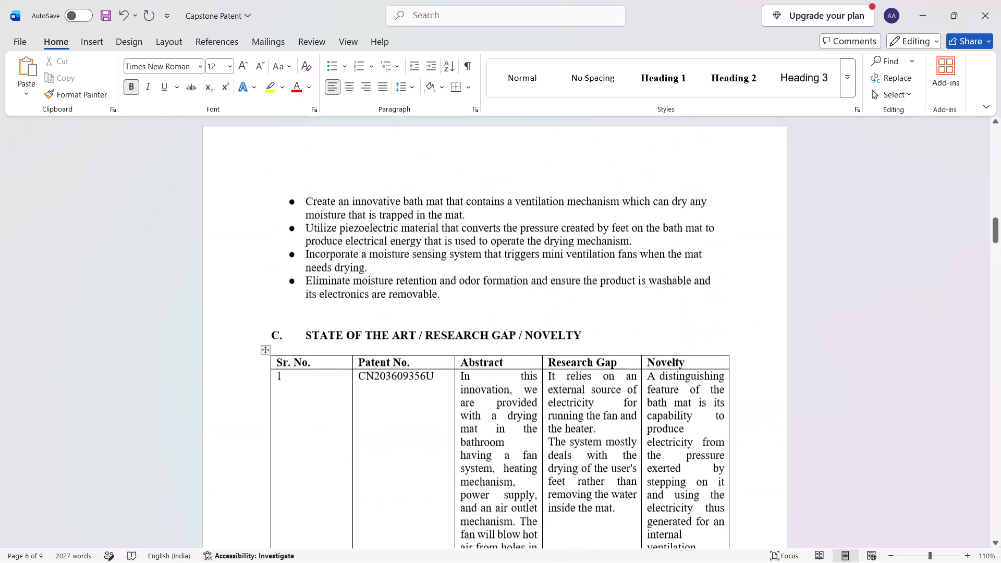
{"action": "scroll", "coordinate": [567, 365], "scroll_direction": "up", "scroll_amount": 3}
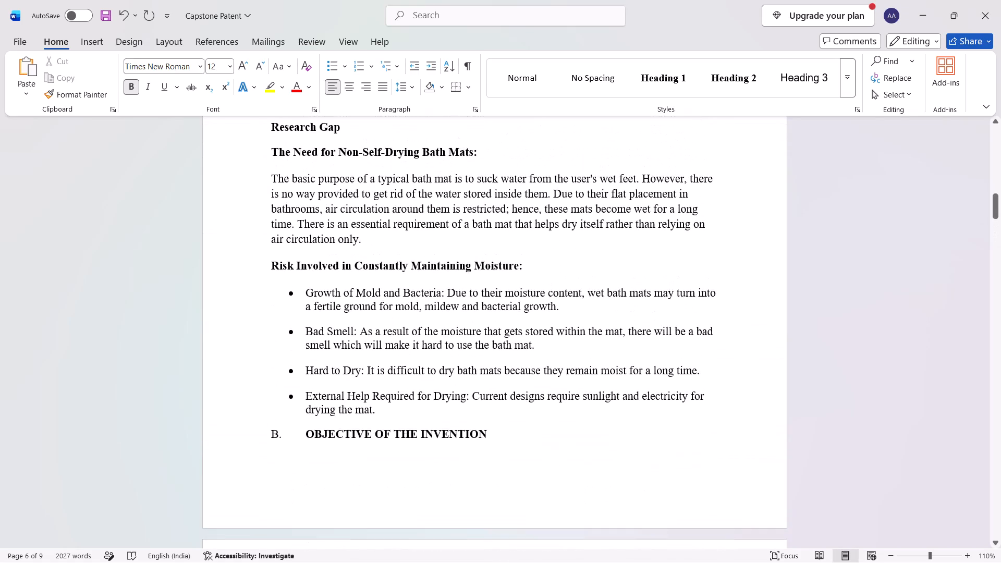
{"action": "scroll", "coordinate": [567, 365], "scroll_direction": "down", "scroll_amount": 11}
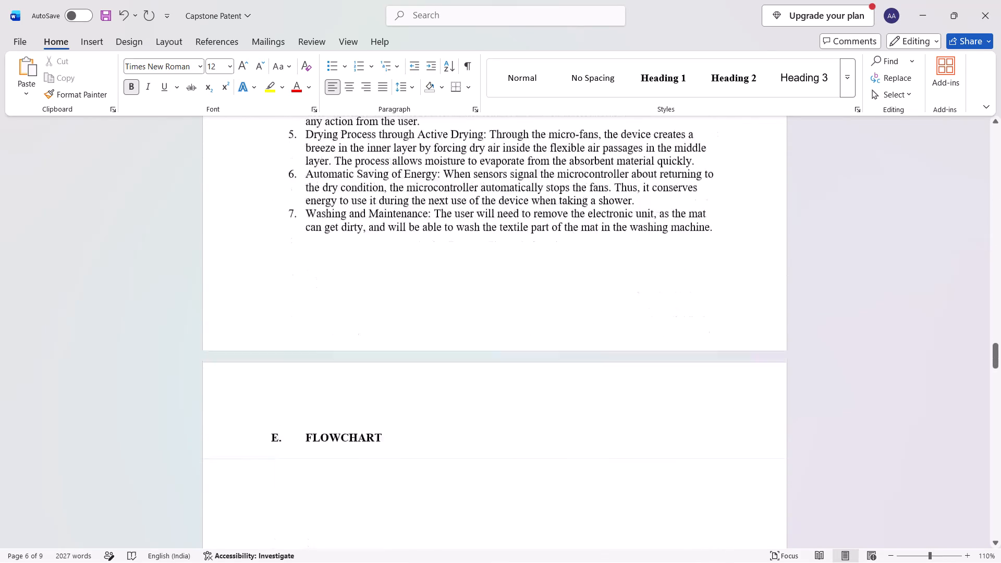
{"action": "scroll", "coordinate": [567, 365], "scroll_direction": "down", "scroll_amount": 4}
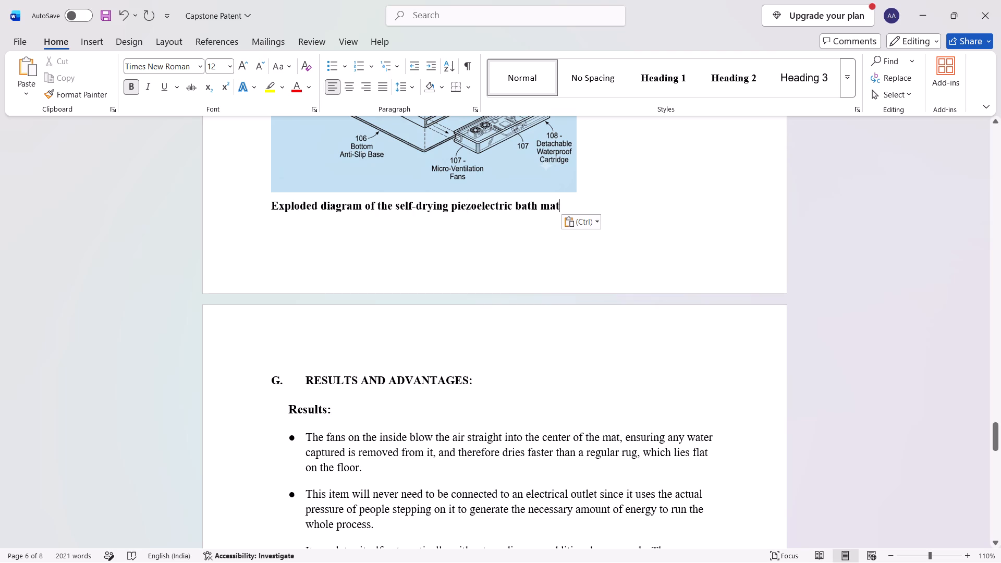
{"action": "triple_click", "coordinate": [450, 203]}
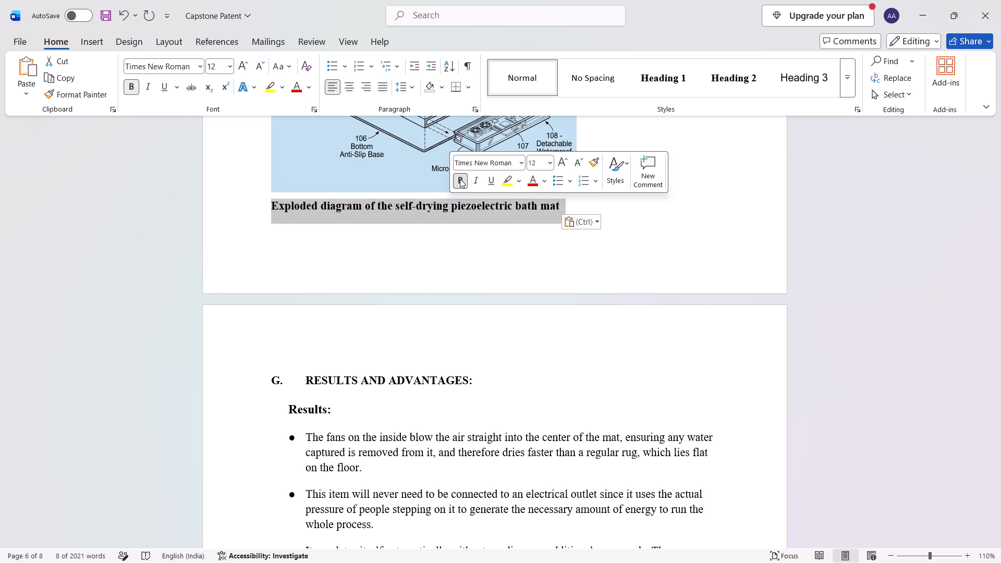
{"action": "left_click", "coordinate": [460, 179]}
Add "Fig2." and a tab before the pasted title and centre the caption line below the sketch.
{"action": "left_click", "coordinate": [274, 201]}
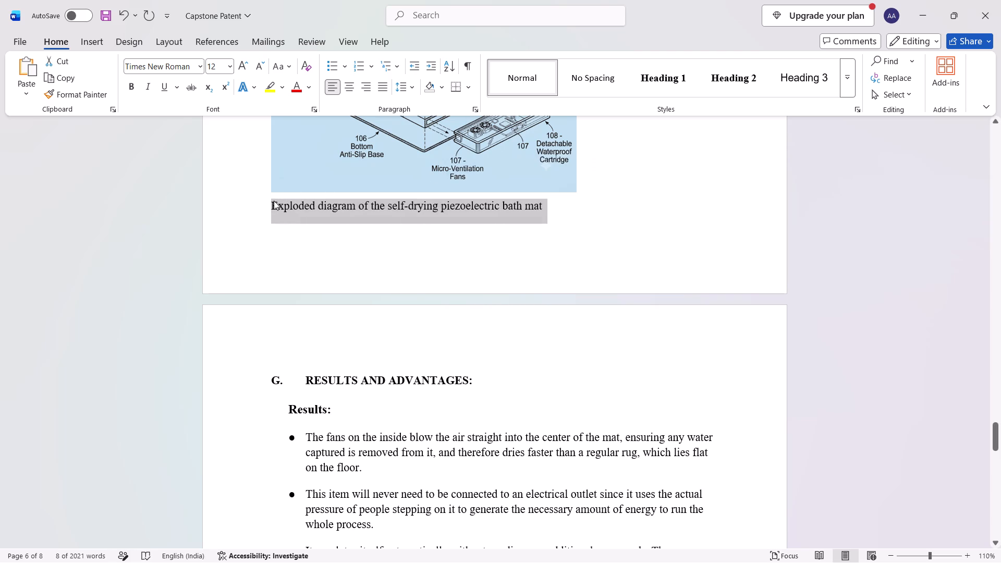
{"action": "type", "text": "Fig2"}
{"action": "key", "text": "period"}
{"action": "key", "text": "Tab"}
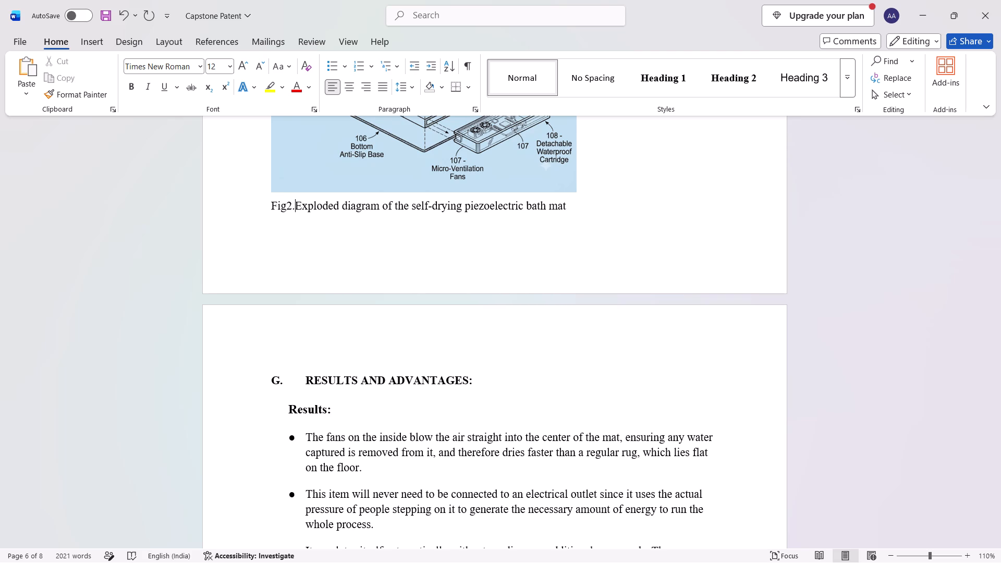
{"action": "left_click", "coordinate": [275, 209]}
{"action": "key", "text": "Left"}
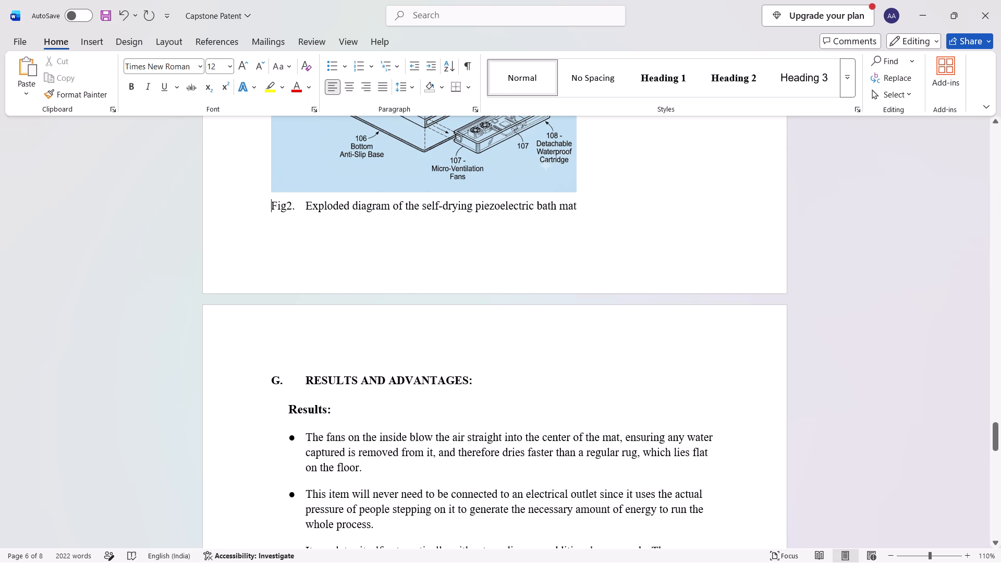
{"action": "left_click", "coordinate": [349, 81]}
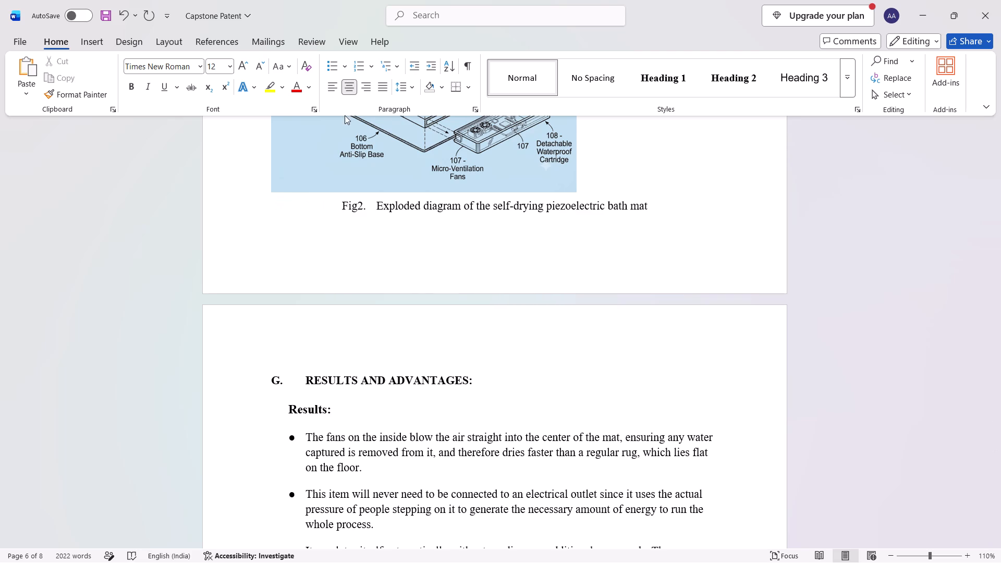
Left-align the Fig2 caption line below the bath mat sketch.
{"action": "left_click", "coordinate": [326, 88]}
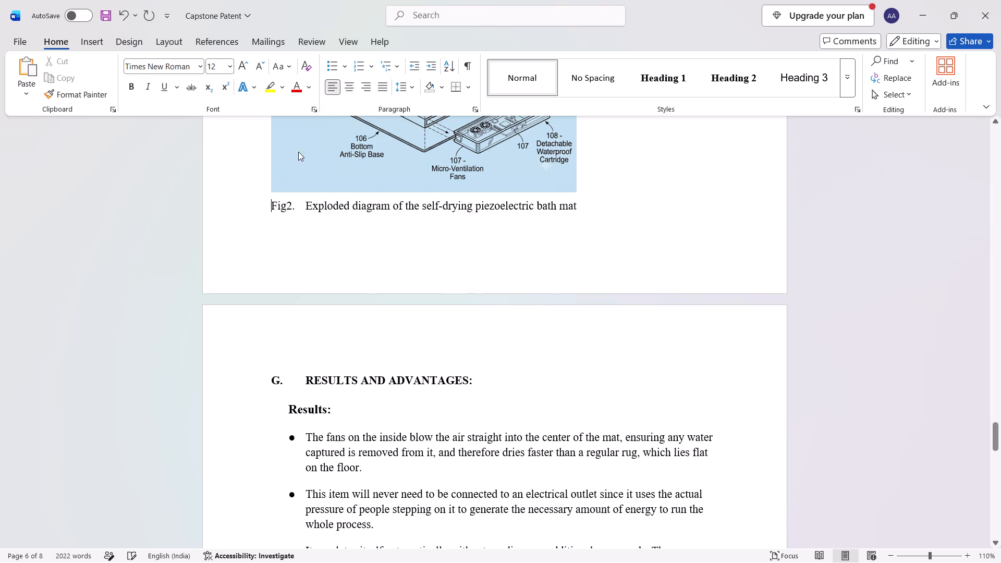
Insert a space in the sketch's caption label so it reads "Fig 2." and make only that label bold.
{"action": "scroll", "coordinate": [289, 198], "scroll_direction": "up", "scroll_amount": 3}
{"action": "scroll", "coordinate": [289, 198], "scroll_direction": "down", "scroll_amount": 1}
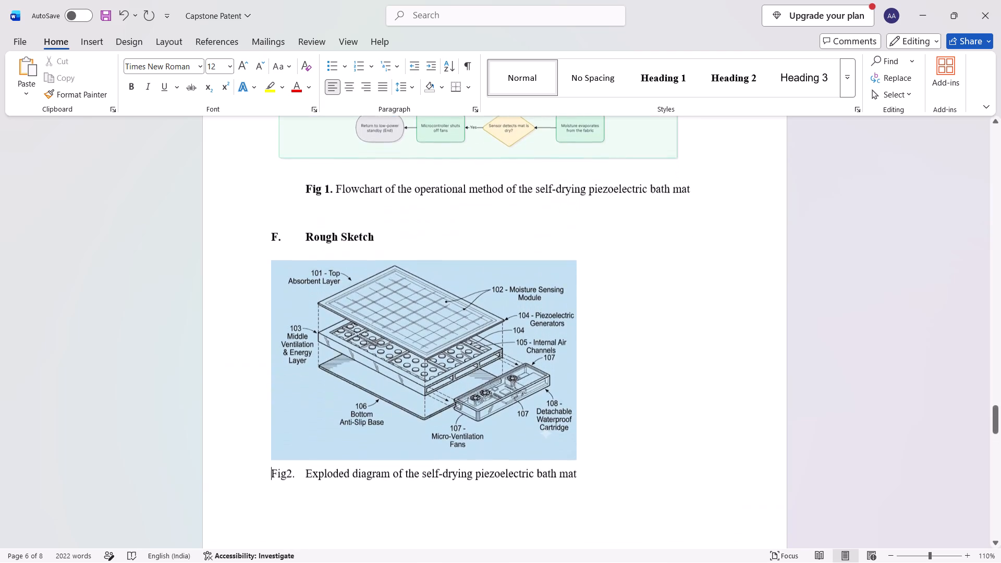
{"action": "scroll", "coordinate": [289, 198], "scroll_direction": "down", "scroll_amount": 1}
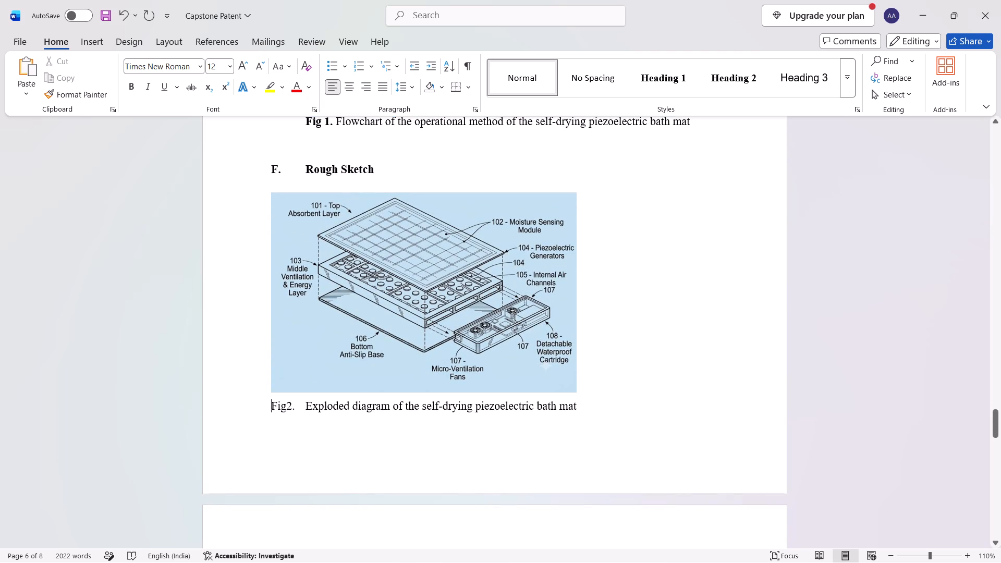
{"action": "left_click", "coordinate": [288, 404]}
{"action": "key", "text": "space"}
{"action": "key", "text": "Right"}
{"action": "key", "text": "Right"}
{"action": "key", "text": "shift+Left"}
{"action": "key", "text": "shift+Left"}
{"action": "key", "text": "shift+Left"}
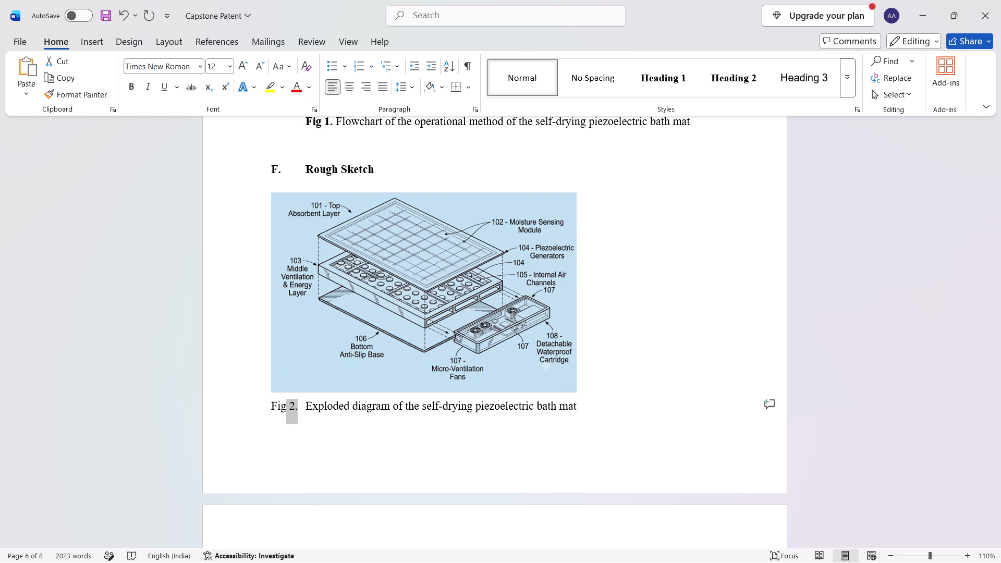
{"action": "key", "text": "shift+Left"}
{"action": "key", "text": "shift+Left"}
{"action": "key", "text": "shift+Left"}
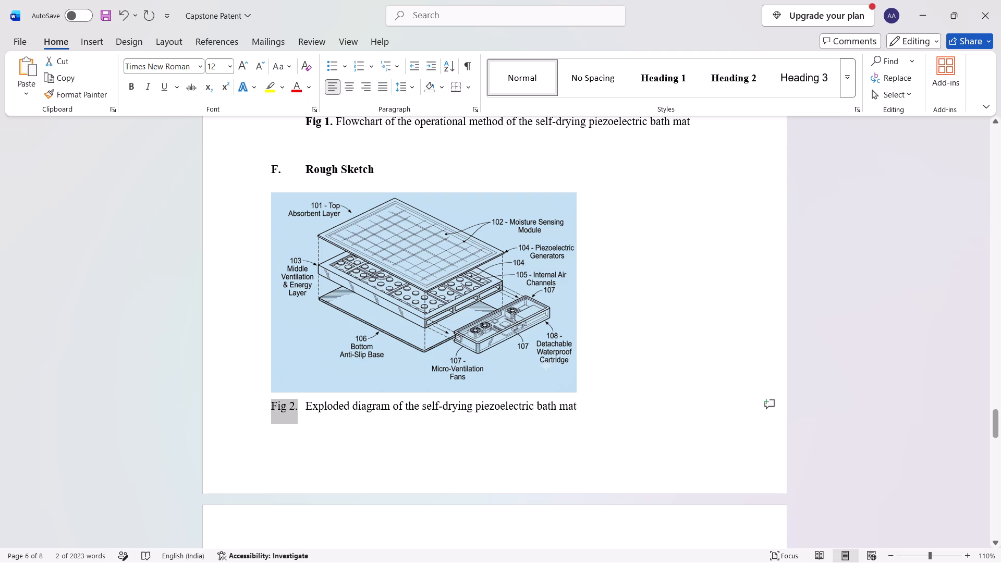
{"action": "left_click", "coordinate": [132, 90]}
{"action": "left_click", "coordinate": [678, 299]}
Review the flowchart and sketch captions, the results and existing data sections, and the headings in the opening pages.
{"action": "scroll", "coordinate": [678, 299], "scroll_direction": "up", "scroll_amount": 2}
{"action": "scroll", "coordinate": [678, 299], "scroll_direction": "down", "scroll_amount": 1}
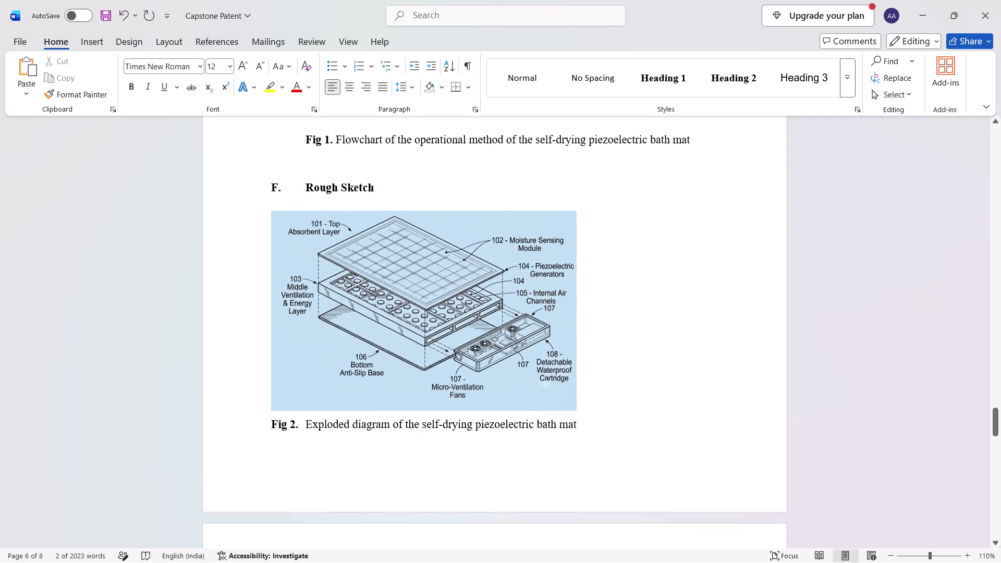
{"action": "scroll", "coordinate": [678, 299], "scroll_direction": "up", "scroll_amount": 3}
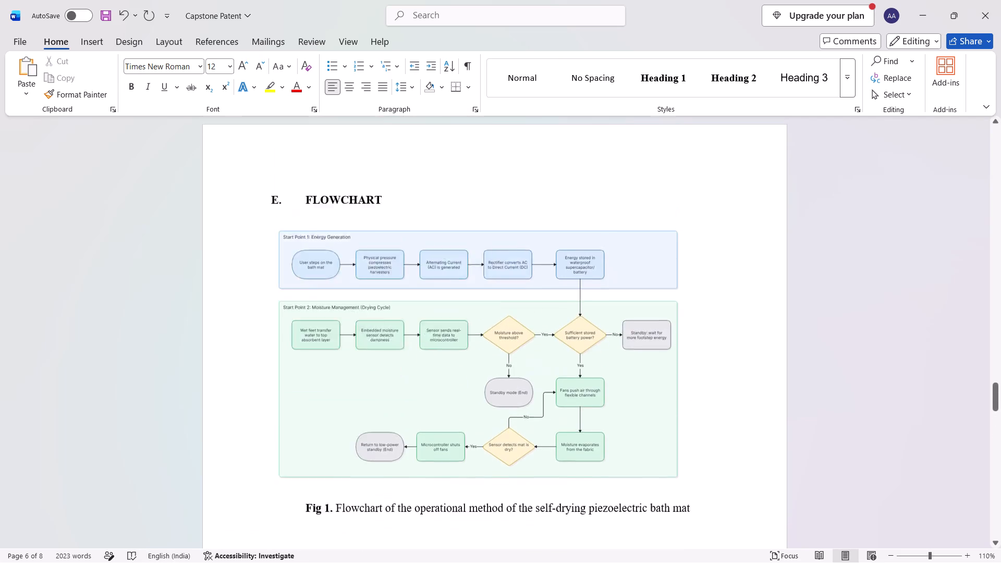
{"action": "scroll", "coordinate": [678, 299], "scroll_direction": "up", "scroll_amount": 1}
{"action": "scroll", "coordinate": [678, 299], "scroll_direction": "down", "scroll_amount": 4}
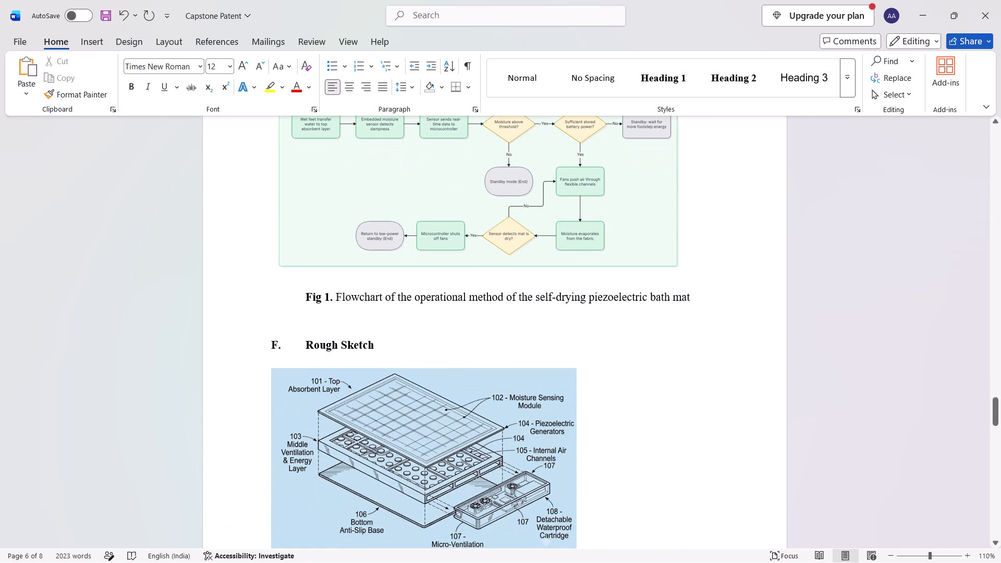
{"action": "left_click", "coordinate": [458, 281]}
{"action": "scroll", "coordinate": [458, 281], "scroll_direction": "down", "scroll_amount": 2}
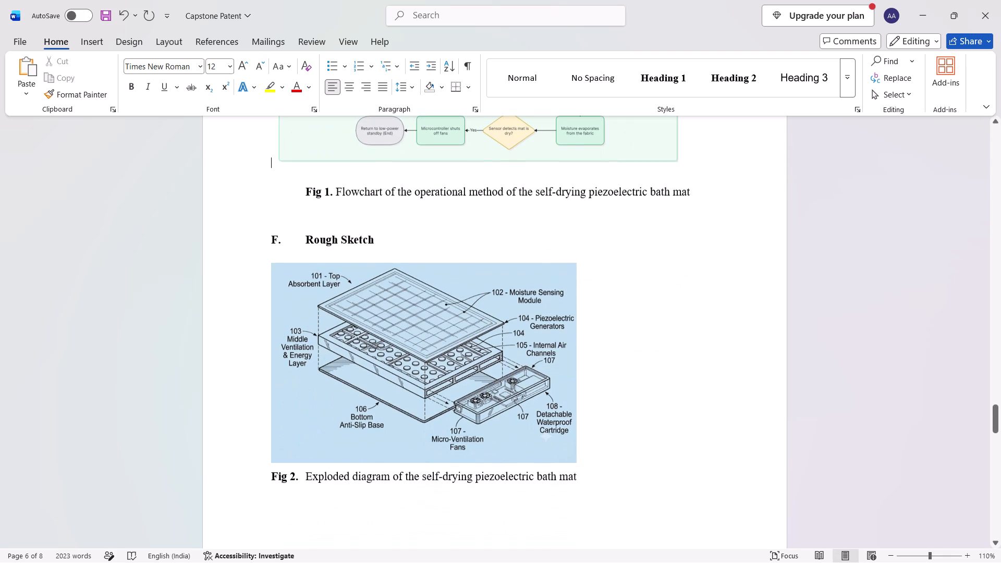
{"action": "scroll", "coordinate": [458, 281], "scroll_direction": "down", "scroll_amount": 1}
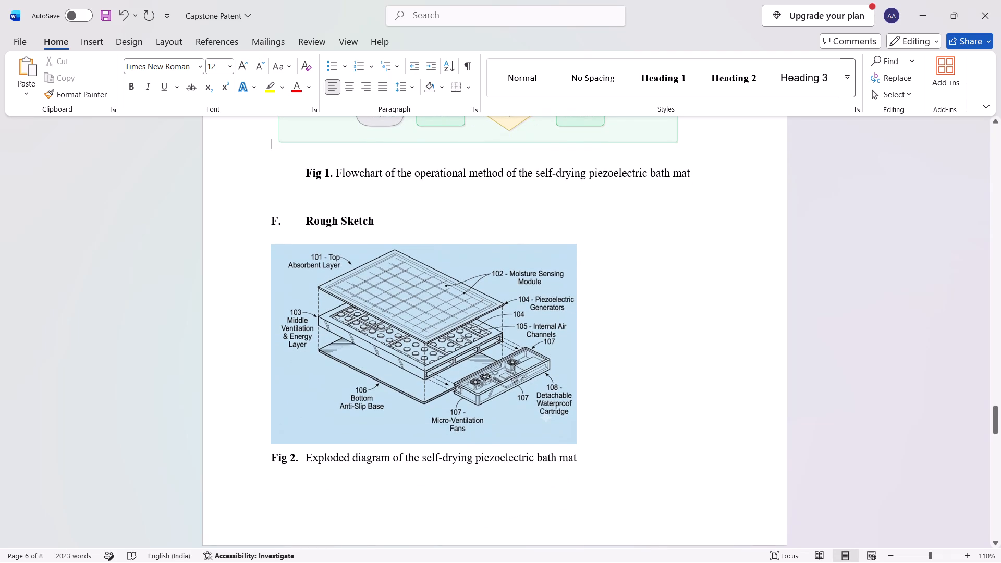
{"action": "scroll", "coordinate": [458, 281], "scroll_direction": "down", "scroll_amount": 4}
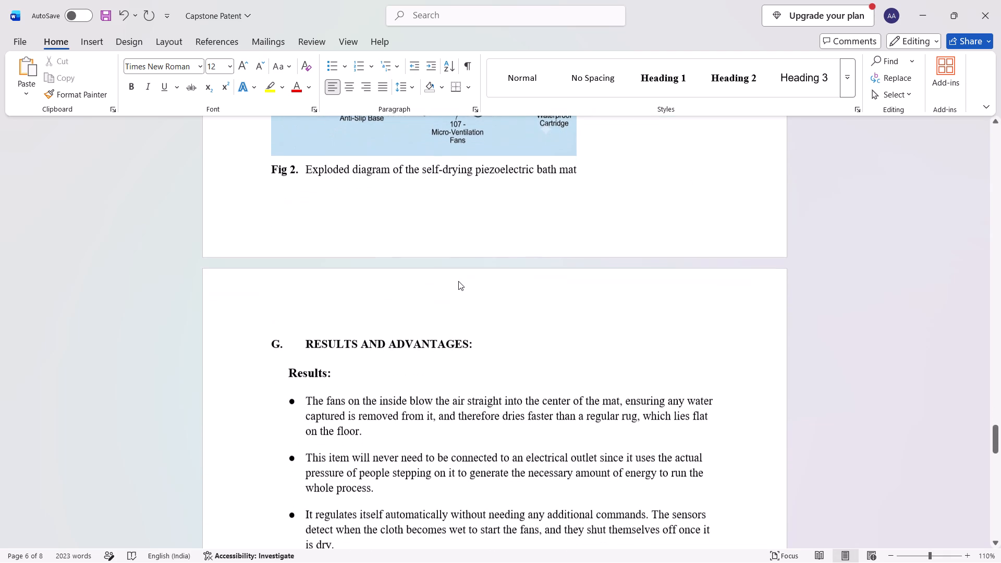
{"action": "scroll", "coordinate": [458, 281], "scroll_direction": "down", "scroll_amount": 3}
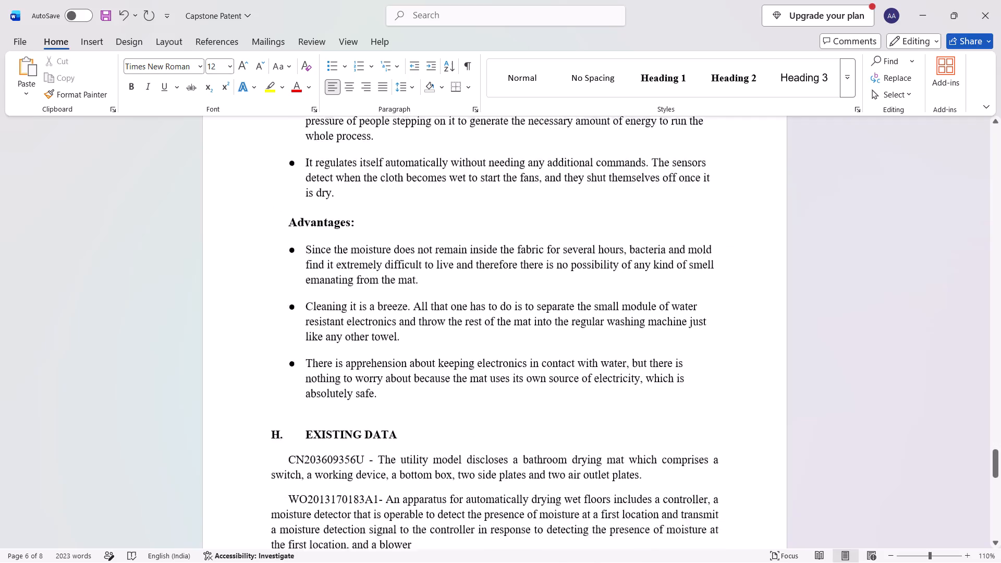
{"action": "scroll", "coordinate": [458, 281], "scroll_direction": "down", "scroll_amount": 3}
{"action": "scroll", "coordinate": [458, 281], "scroll_direction": "up", "scroll_amount": 20}
{"action": "scroll", "coordinate": [458, 281], "scroll_direction": "up", "scroll_amount": 20}
{"action": "scroll", "coordinate": [458, 281], "scroll_direction": "up", "scroll_amount": 20}
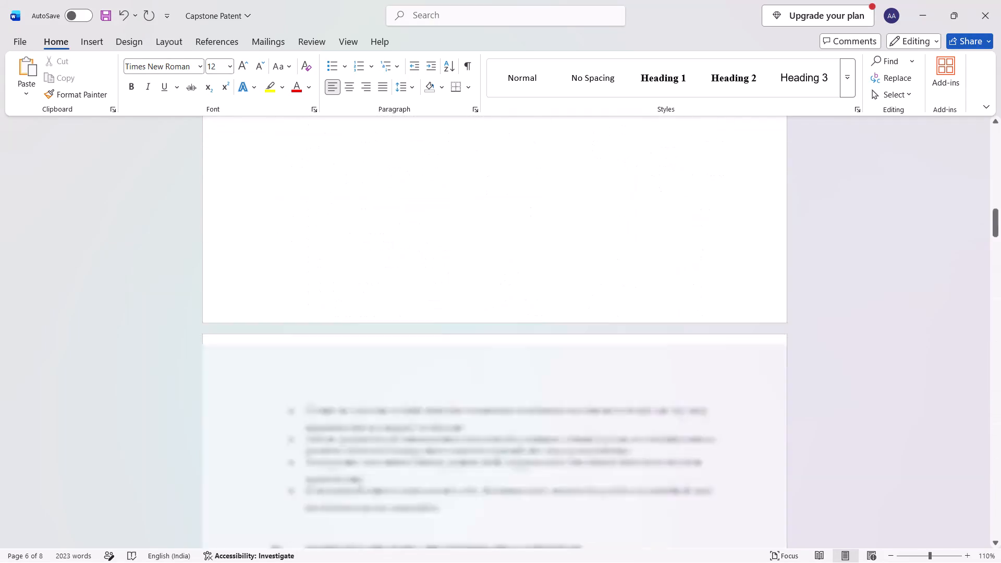
{"action": "scroll", "coordinate": [458, 281], "scroll_direction": "up", "scroll_amount": 20}
{"action": "scroll", "coordinate": [458, 281], "scroll_direction": "up", "scroll_amount": 20}
{"action": "scroll", "coordinate": [458, 281], "scroll_direction": "up", "scroll_amount": 6}
{"action": "scroll", "coordinate": [458, 281], "scroll_direction": "down", "scroll_amount": 5}
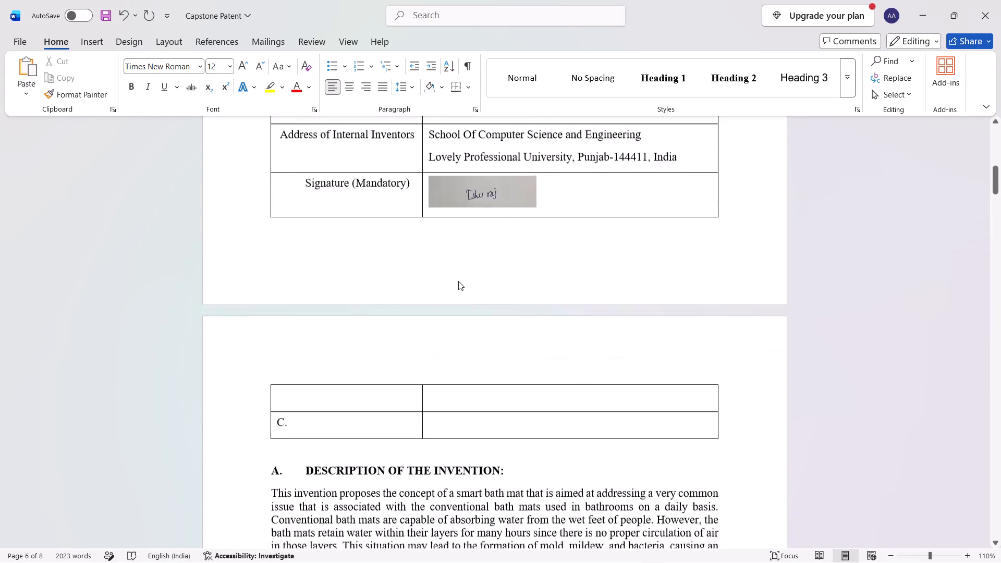
{"action": "scroll", "coordinate": [458, 281], "scroll_direction": "down", "scroll_amount": 3}
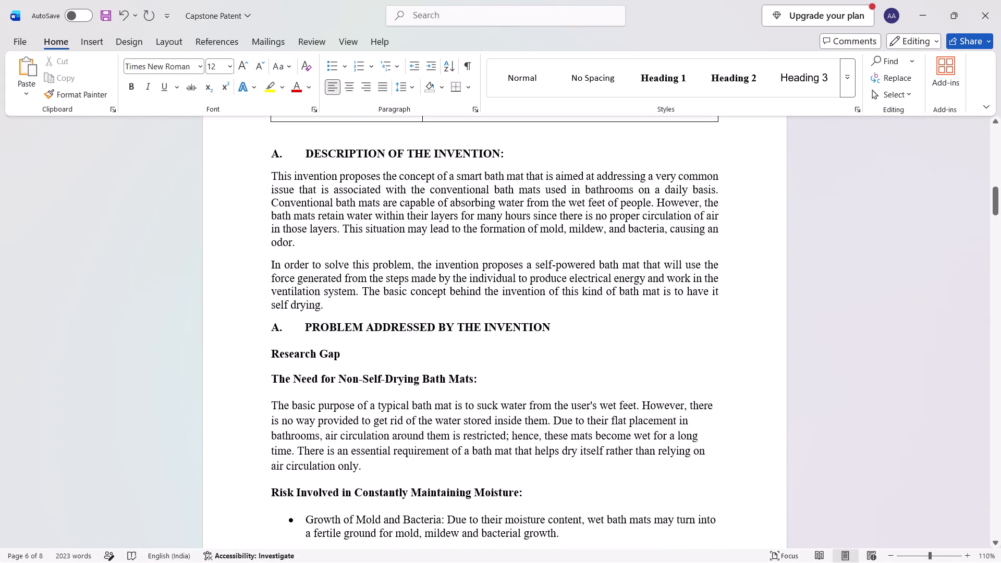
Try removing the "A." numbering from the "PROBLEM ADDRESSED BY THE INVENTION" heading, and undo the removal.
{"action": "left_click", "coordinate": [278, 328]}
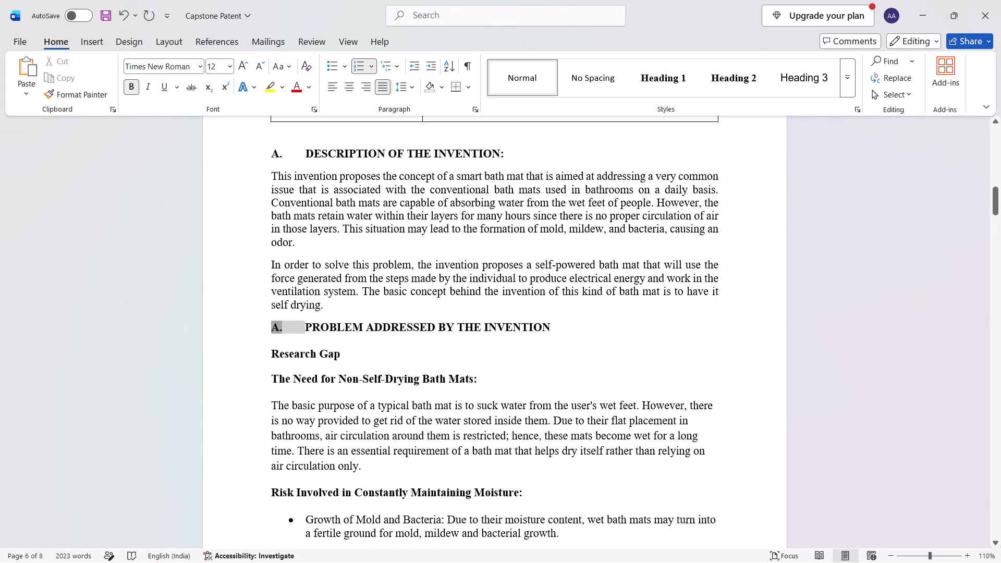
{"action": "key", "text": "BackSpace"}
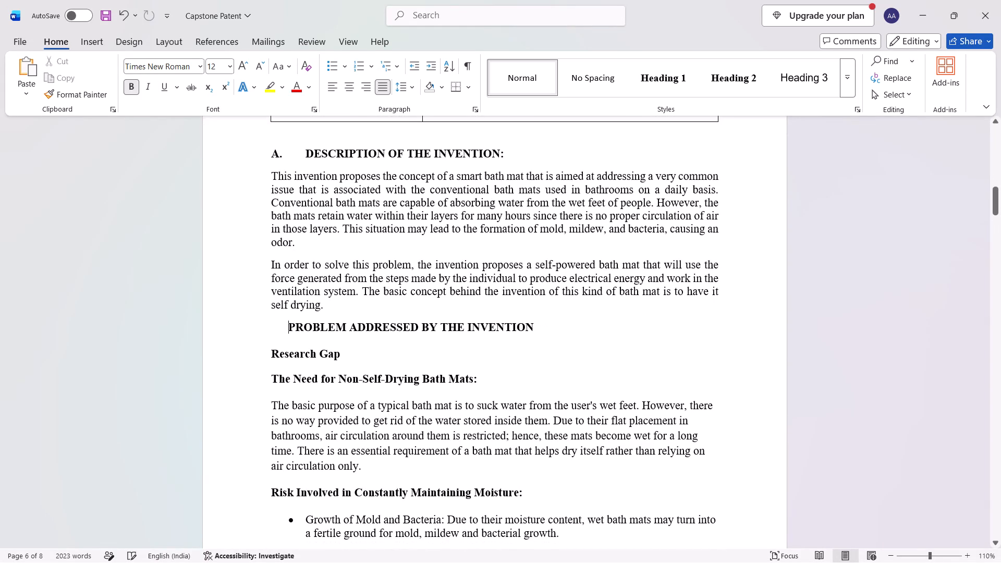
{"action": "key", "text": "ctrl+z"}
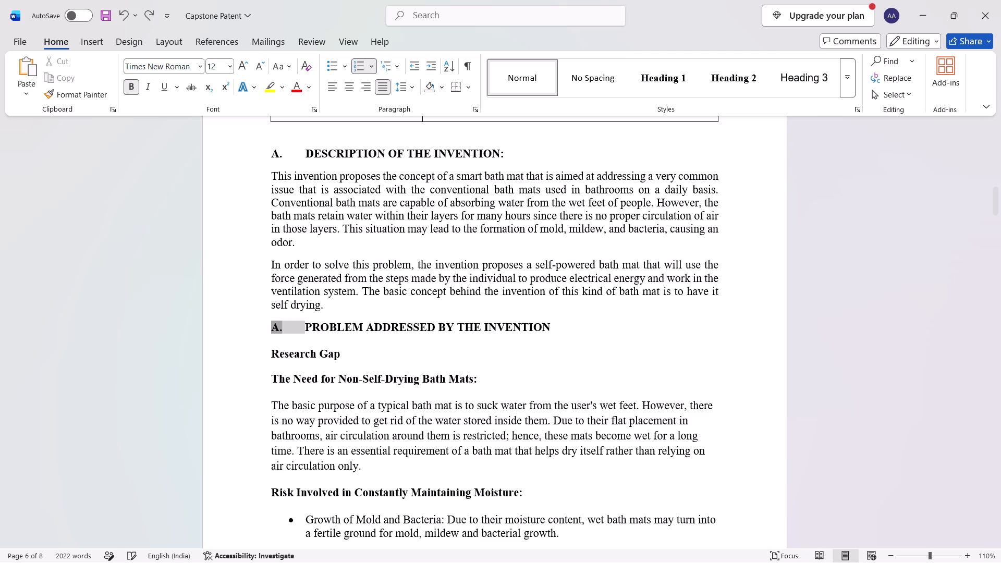
Replace the "A." numbering of the "PROBLEM ADDRESSED BY THE INVENTION" heading with "B." followed by a tab.
{"action": "left_click", "coordinate": [290, 332]}
{"action": "key", "text": "Left"}
{"action": "key", "text": "Left"}
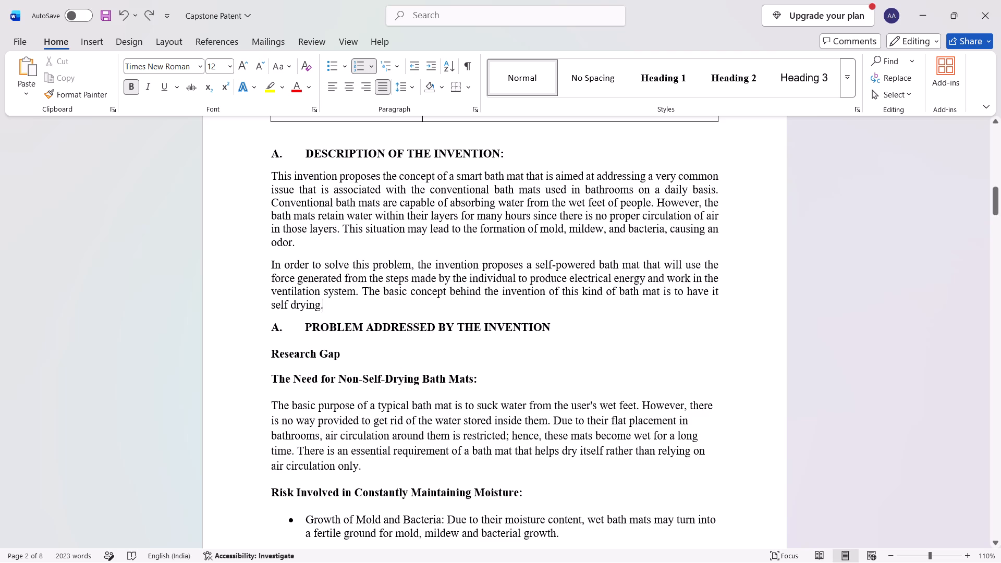
{"action": "key", "text": "Down"}
{"action": "key", "text": "Left"}
{"action": "key", "text": "Left"}
{"action": "key", "text": "Left"}
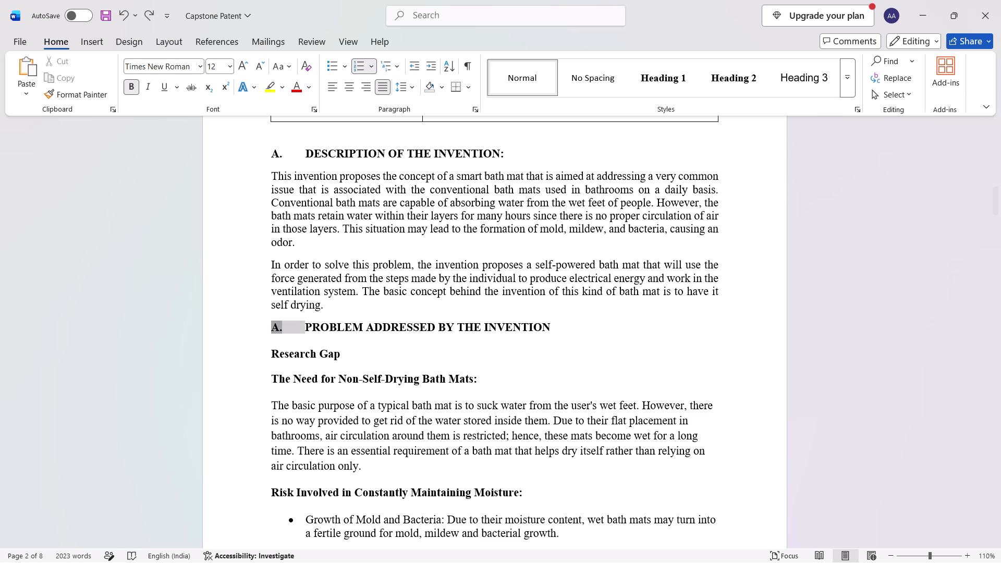
{"action": "key", "text": "BackSpace"}
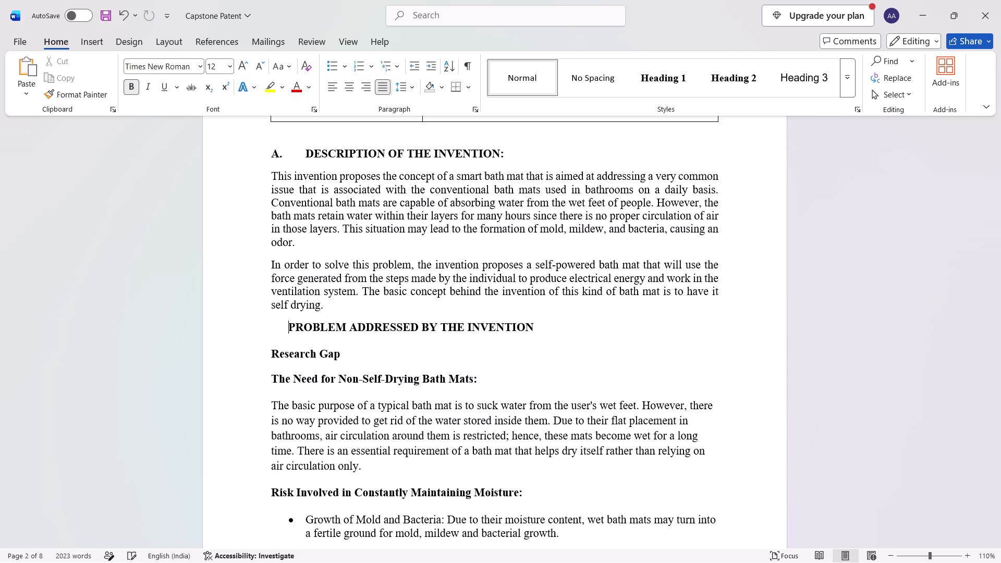
{"action": "key", "text": "shift+b"}
{"action": "key", "text": "period"}
{"action": "key", "text": "Tab"}
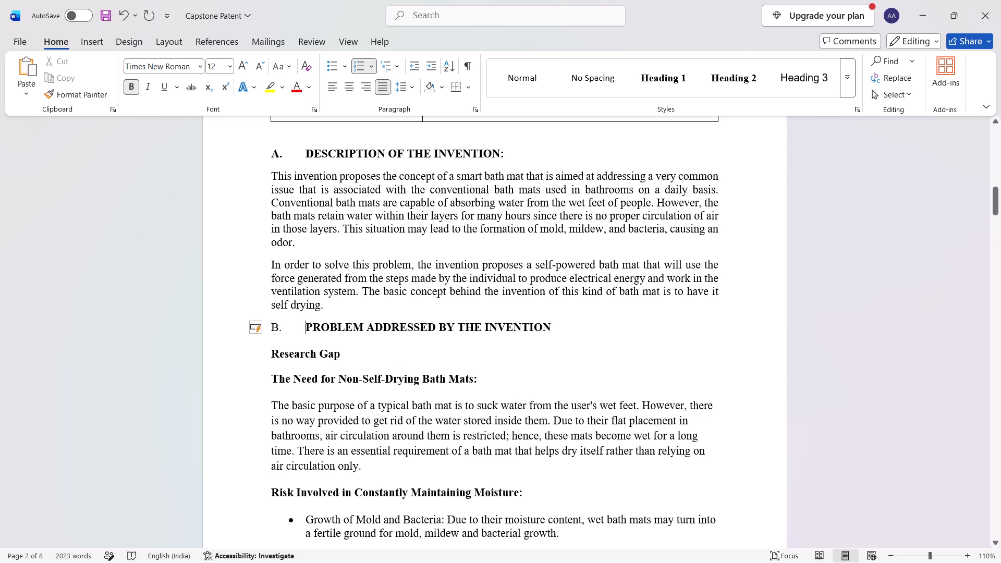
Make the "B." label of the "PROBLEM ADDRESSED BY THE INVENTION" heading bold.
{"action": "left_click_drag", "start_coordinate": [282, 328], "coordinate": [272, 328]}
{"action": "left_click", "coordinate": [272, 328]}
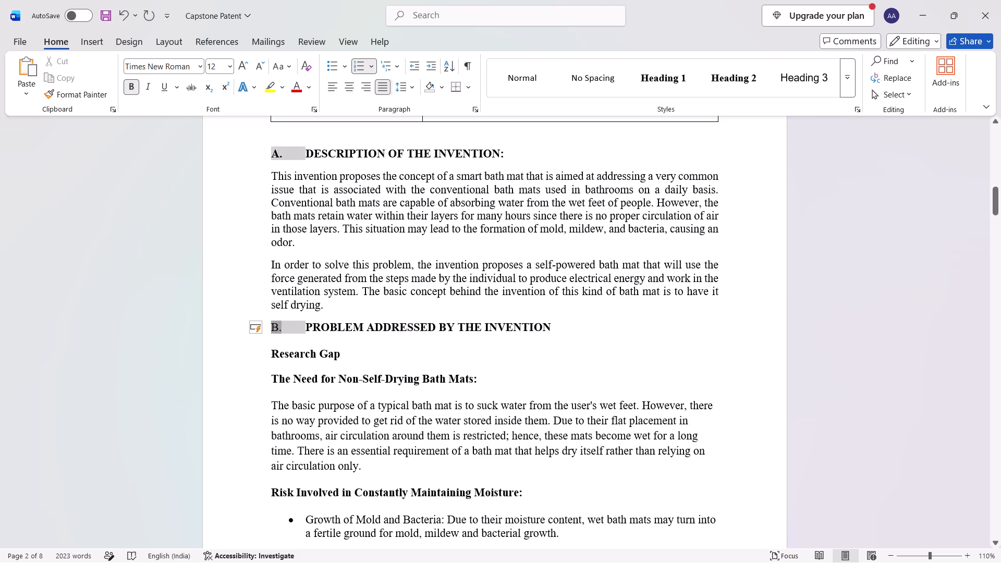
{"action": "left_click", "coordinate": [133, 85]}
{"action": "left_click", "coordinate": [433, 302]}
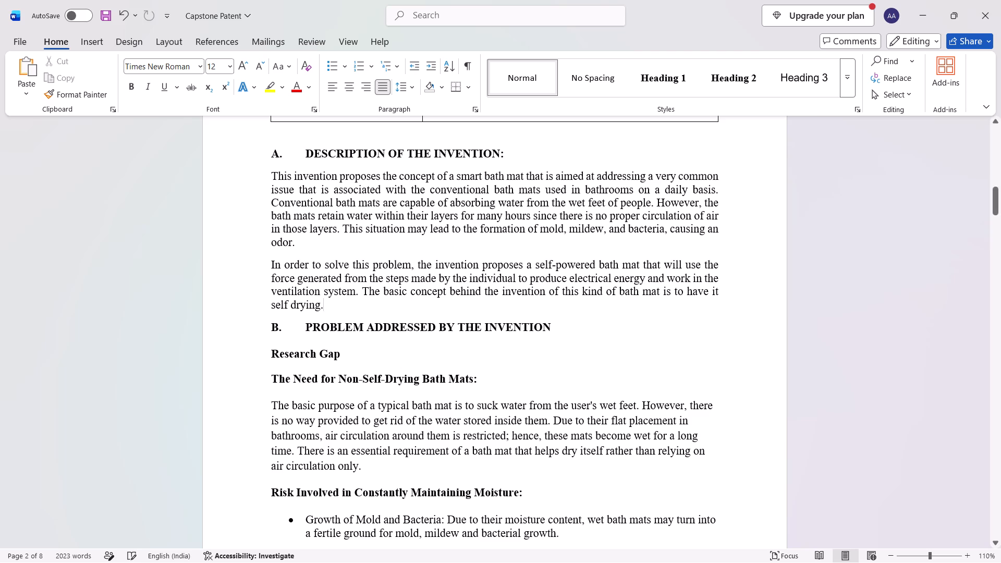
Check the section heading letters from the description of the invention through to the "RESULTS AND ADVANTAGES" section.
{"action": "scroll", "coordinate": [433, 302], "scroll_direction": "down", "scroll_amount": 1}
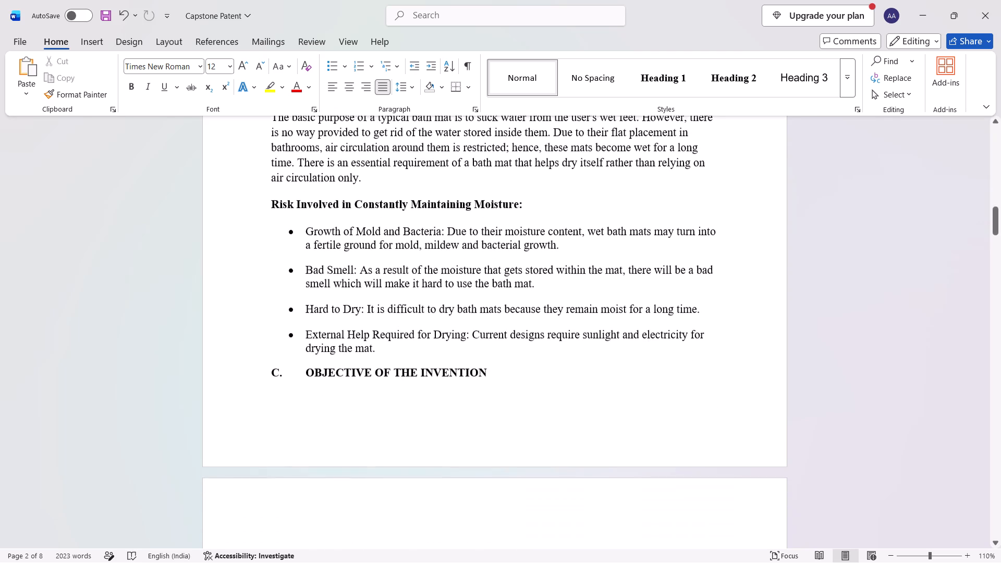
{"action": "scroll", "coordinate": [433, 302], "scroll_direction": "down", "scroll_amount": 2}
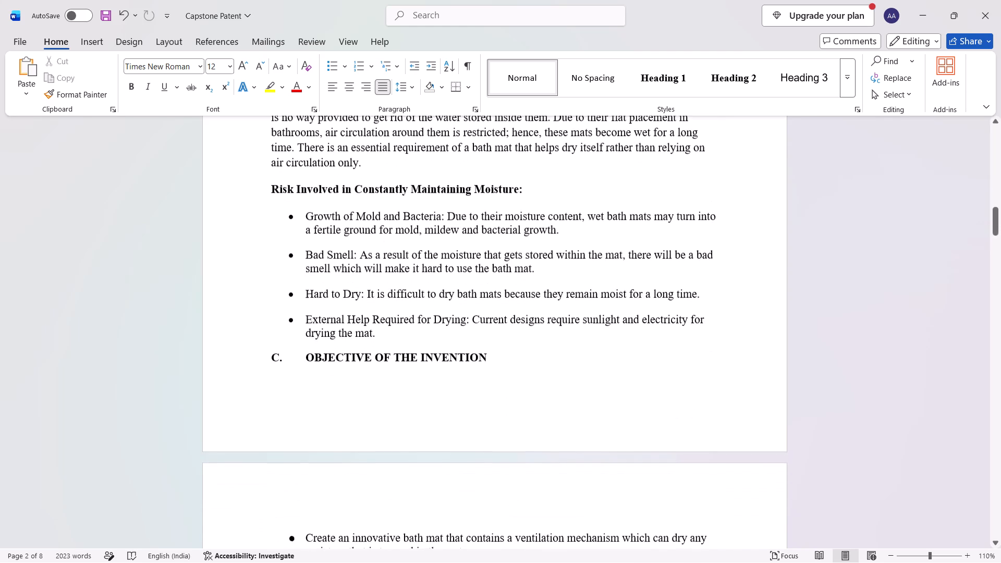
{"action": "scroll", "coordinate": [433, 302], "scroll_direction": "down", "scroll_amount": 3}
{"action": "scroll", "coordinate": [433, 302], "scroll_direction": "up", "scroll_amount": 2}
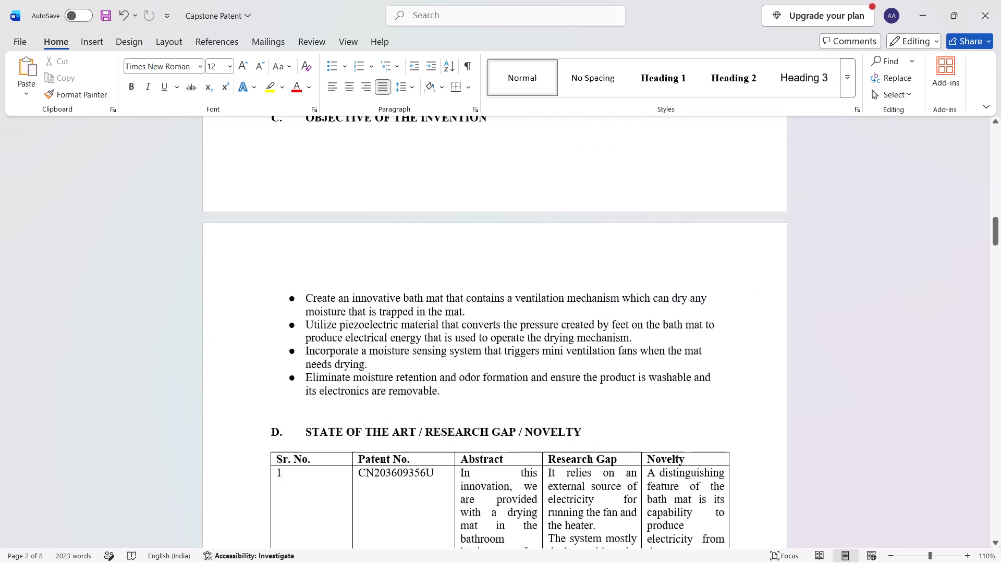
{"action": "scroll", "coordinate": [433, 302], "scroll_direction": "up", "scroll_amount": 5}
{"action": "scroll", "coordinate": [433, 302], "scroll_direction": "down", "scroll_amount": 2}
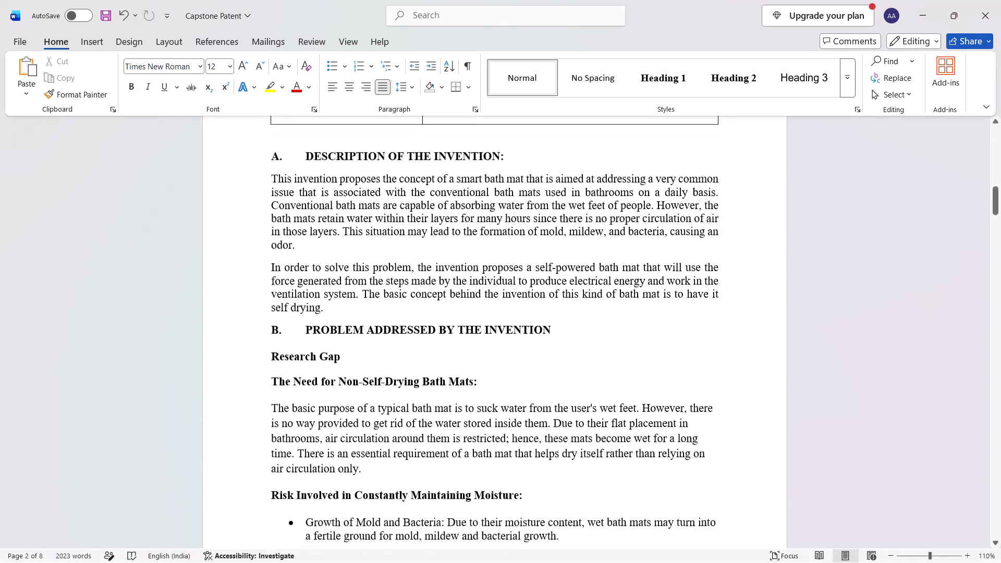
{"action": "scroll", "coordinate": [433, 302], "scroll_direction": "down", "scroll_amount": 4}
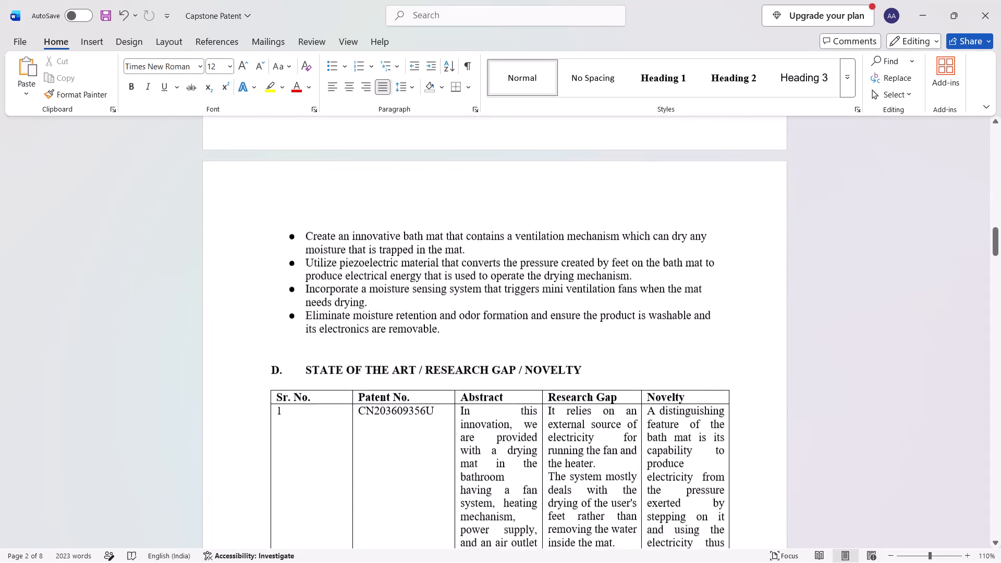
{"action": "scroll", "coordinate": [433, 302], "scroll_direction": "down", "scroll_amount": 4}
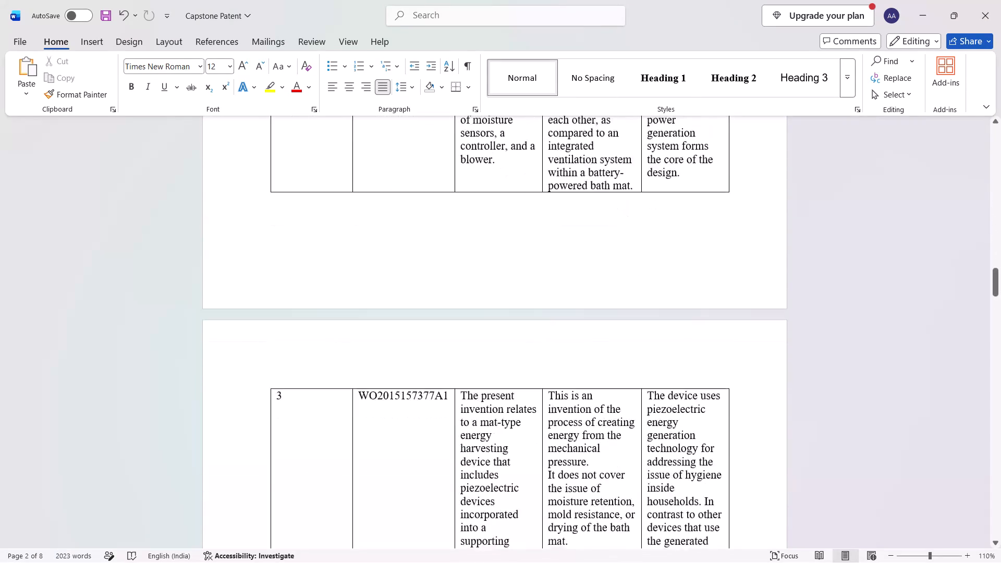
{"action": "scroll", "coordinate": [433, 302], "scroll_direction": "down", "scroll_amount": 5}
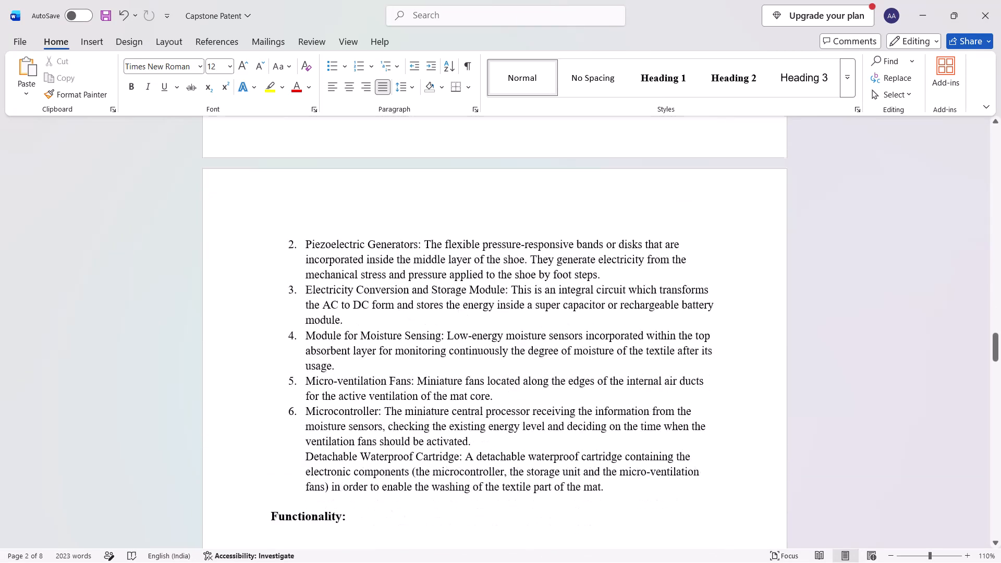
{"action": "scroll", "coordinate": [433, 302], "scroll_direction": "down", "scroll_amount": 5}
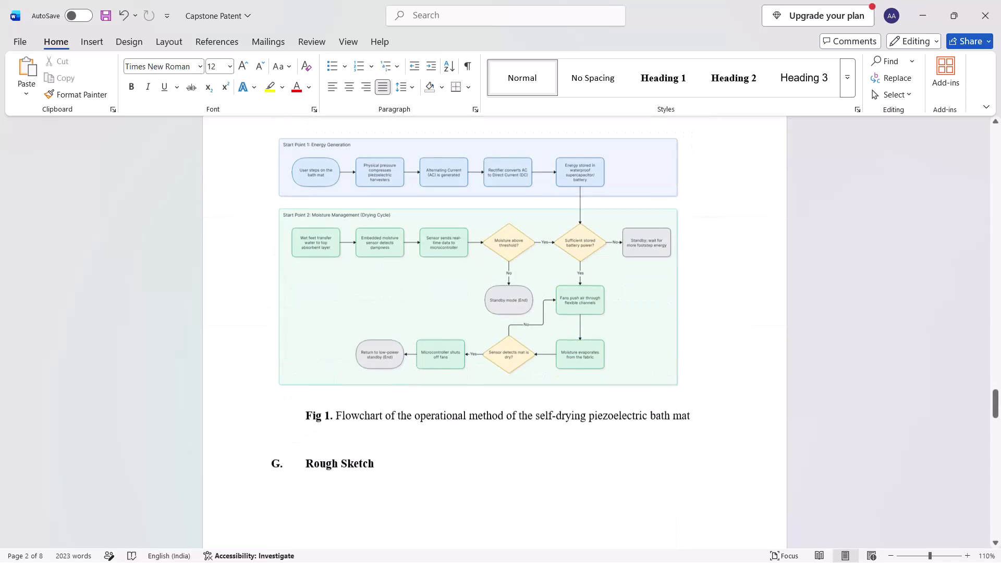
{"action": "scroll", "coordinate": [433, 302], "scroll_direction": "down", "scroll_amount": 3}
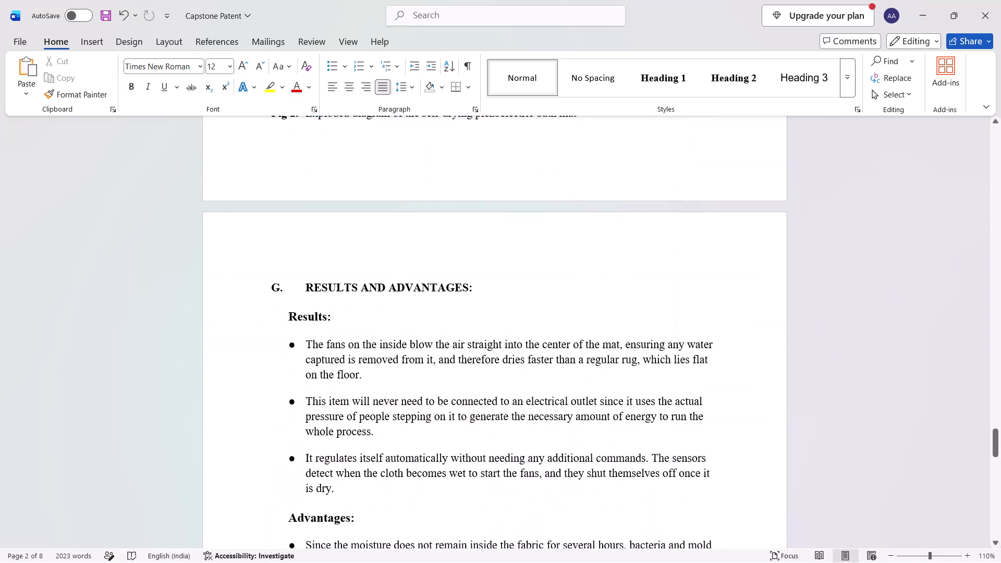
Change the letter of the "RESULTS AND ADVANTAGES" heading to "H", following the Rough Sketch section.
{"action": "scroll", "coordinate": [433, 302], "scroll_direction": "up", "scroll_amount": 5}
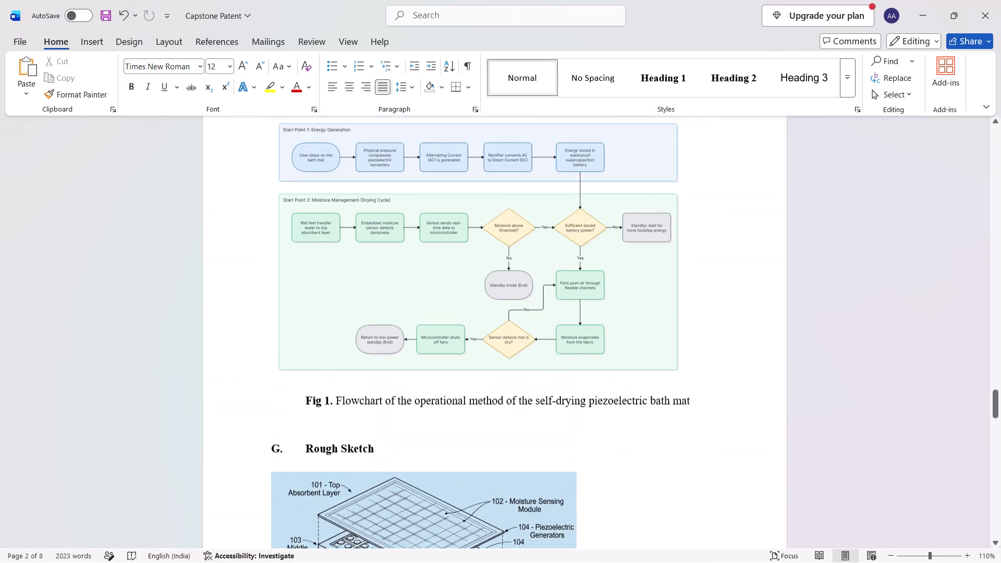
{"action": "scroll", "coordinate": [433, 302], "scroll_direction": "down", "scroll_amount": 2}
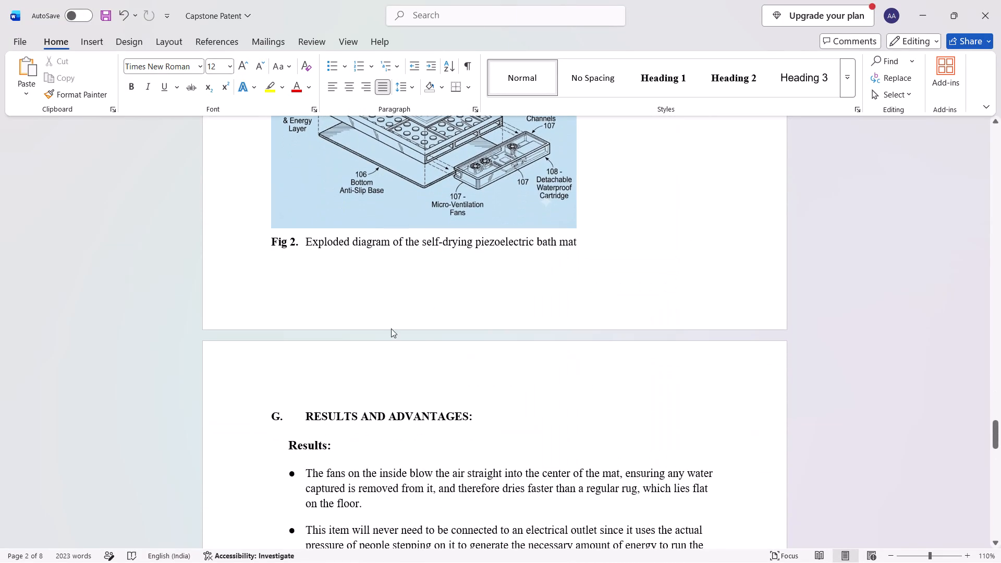
{"action": "left_click", "coordinate": [281, 420]}
{"action": "key", "text": "BackSpace"}
{"action": "key", "text": "shift+h"}
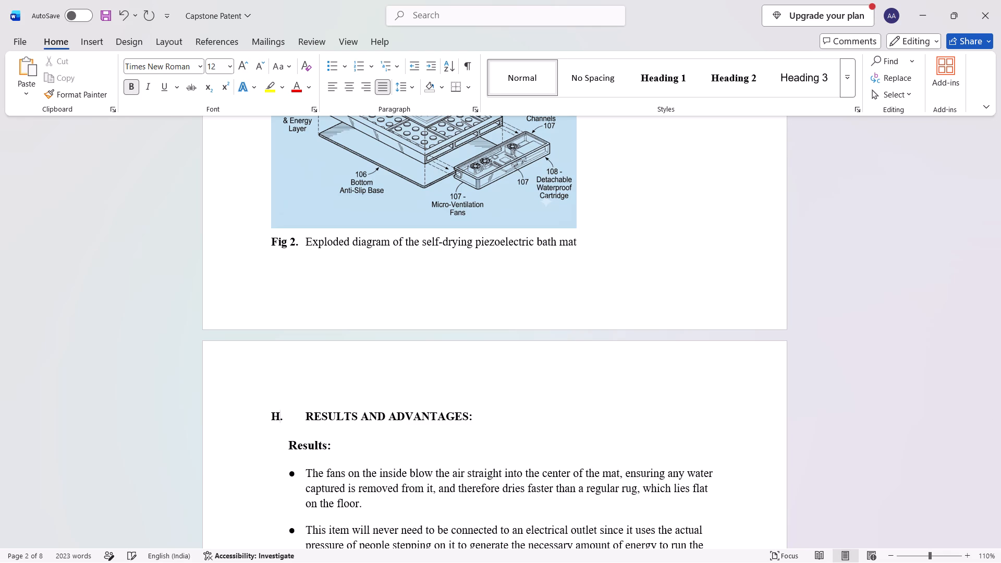
Change the letter of the "EXISTING DATA" heading to "I".
{"action": "scroll", "coordinate": [335, 406], "scroll_direction": "down", "scroll_amount": 2}
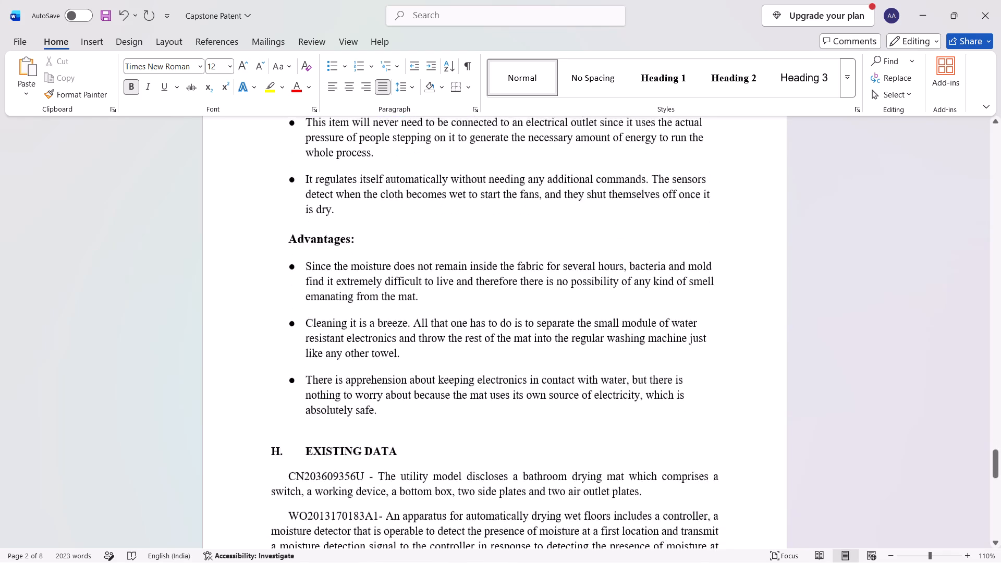
{"action": "scroll", "coordinate": [335, 406], "scroll_direction": "down", "scroll_amount": 2}
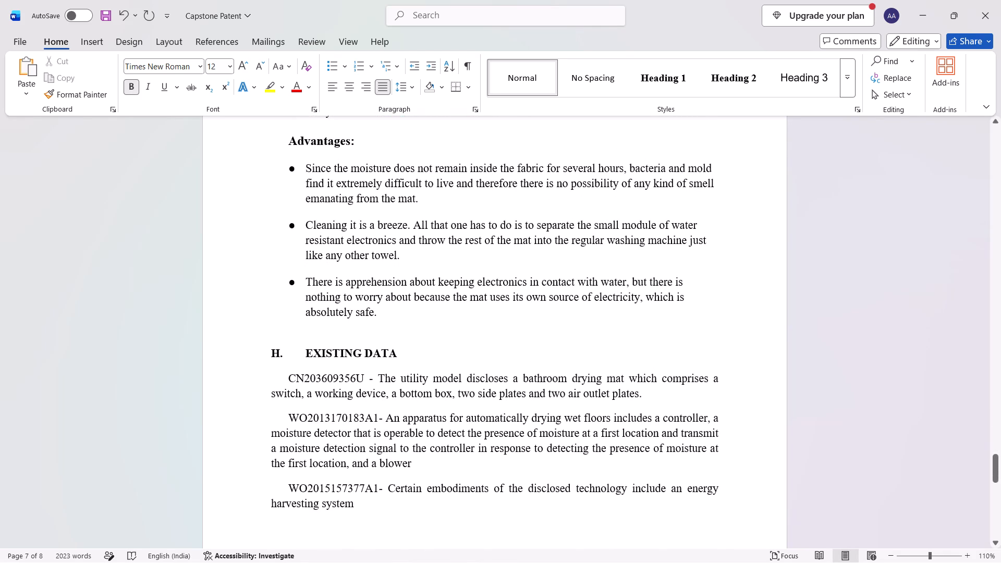
{"action": "left_click", "coordinate": [277, 353]}
{"action": "key", "text": "BackSpace"}
{"action": "key", "text": "shift+i"}
Change the letter of the "USE AND DISCLOSURE (IMPORTANT)" heading to "J".
{"action": "scroll", "coordinate": [277, 353], "scroll_direction": "down", "scroll_amount": 3}
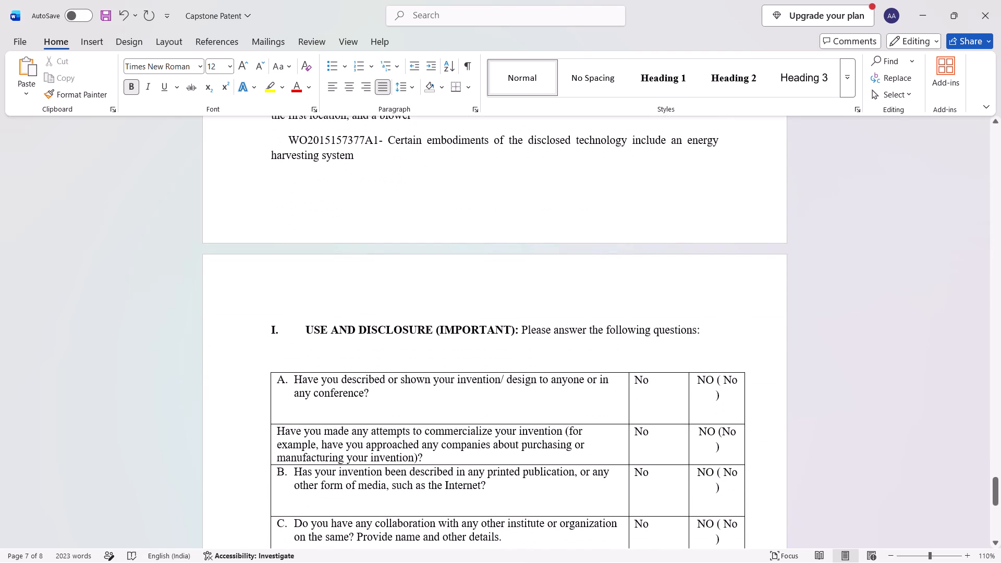
{"action": "left_click", "coordinate": [275, 331]}
{"action": "key", "text": "BackSpace"}
{"action": "key", "text": "shift+j"}
Go to the keywords at the end of the document and save the Capstone Patent file.
{"action": "scroll", "coordinate": [404, 336], "scroll_direction": "down", "scroll_amount": 5}
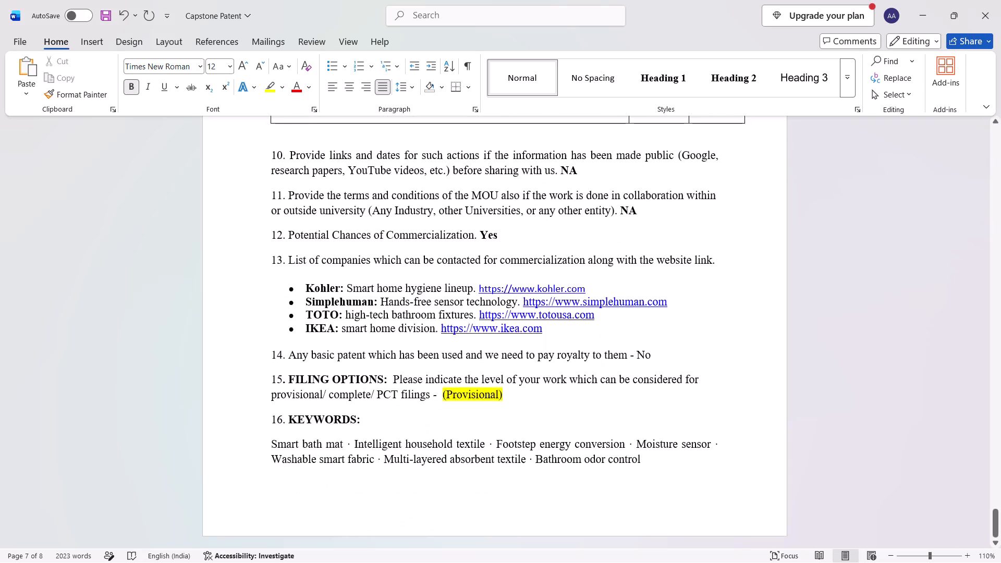
{"action": "scroll", "coordinate": [404, 336], "scroll_direction": "down", "scroll_amount": 2}
{"action": "left_click", "coordinate": [715, 510], "text": "ctrl"}
{"action": "key", "text": "ctrl+s"}
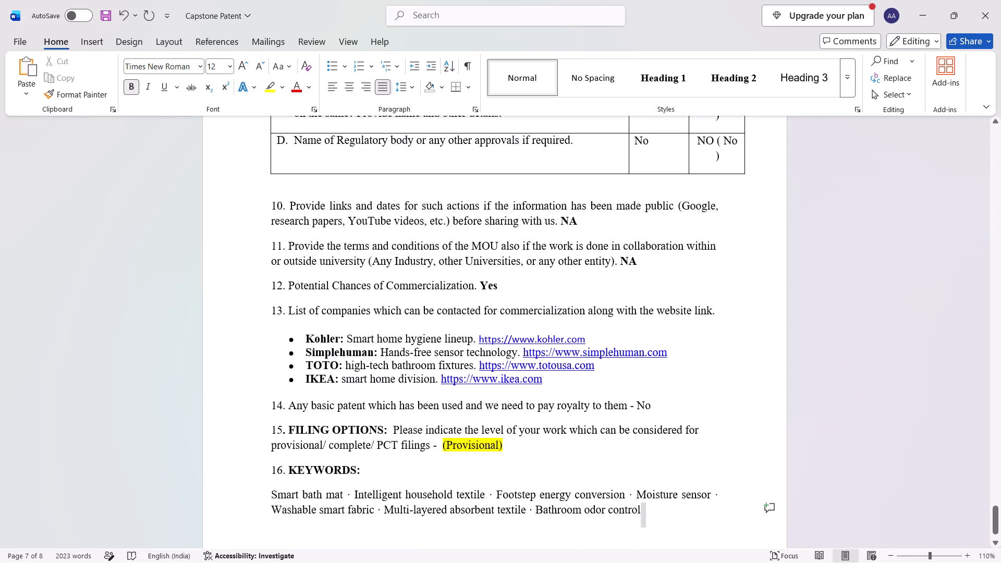
{"action": "left_click", "coordinate": [715, 510]}
{"action": "key", "text": "ctrl+s"}
Return to the internal inventors table near the start of the document and save the file again.
{"action": "scroll", "coordinate": [715, 510], "scroll_direction": "up", "scroll_amount": 15}
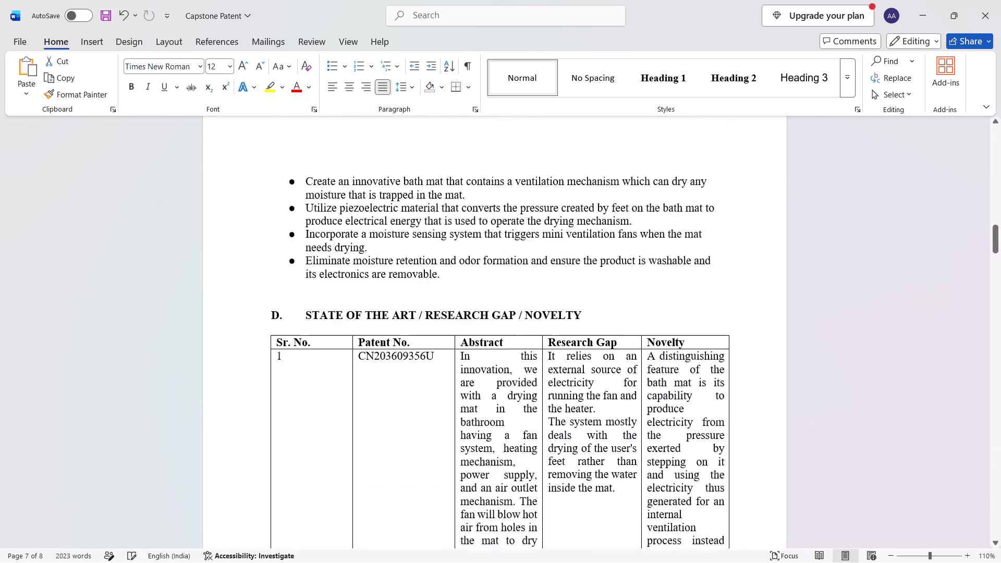
{"action": "scroll", "coordinate": [715, 510], "scroll_direction": "up", "scroll_amount": 11}
{"action": "scroll", "coordinate": [715, 510], "scroll_direction": "down", "scroll_amount": 3}
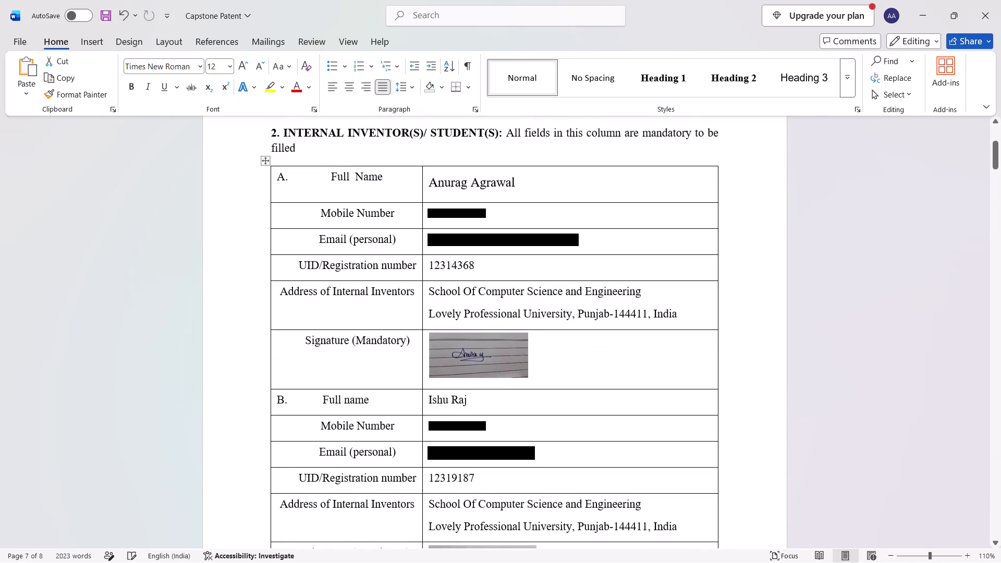
{"action": "left_click", "coordinate": [224, 291], "text": "ctrl"}
{"action": "key", "text": "ctrl+s"}
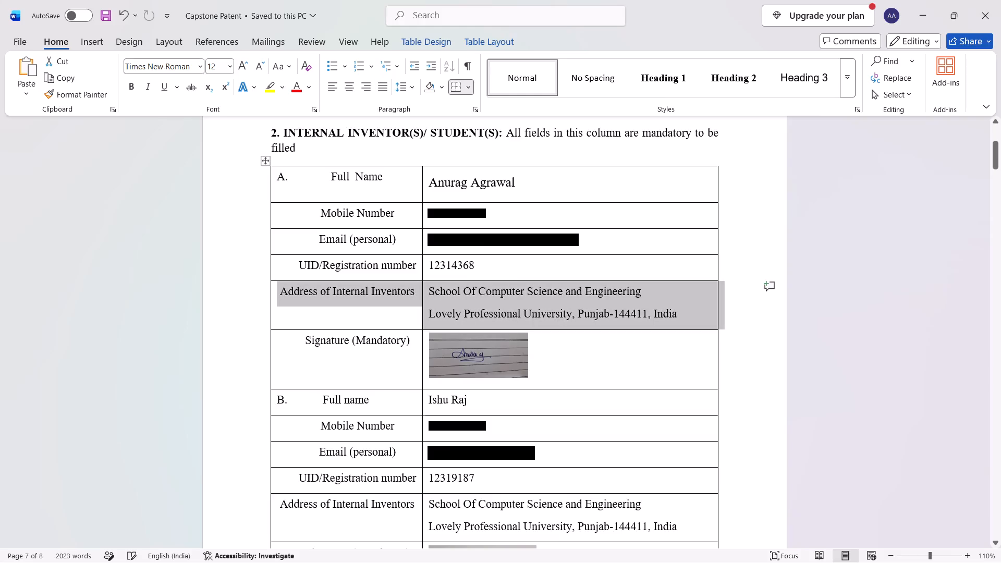
{"action": "left_click", "coordinate": [206, 279]}
{"action": "left_click", "coordinate": [149, 267]}
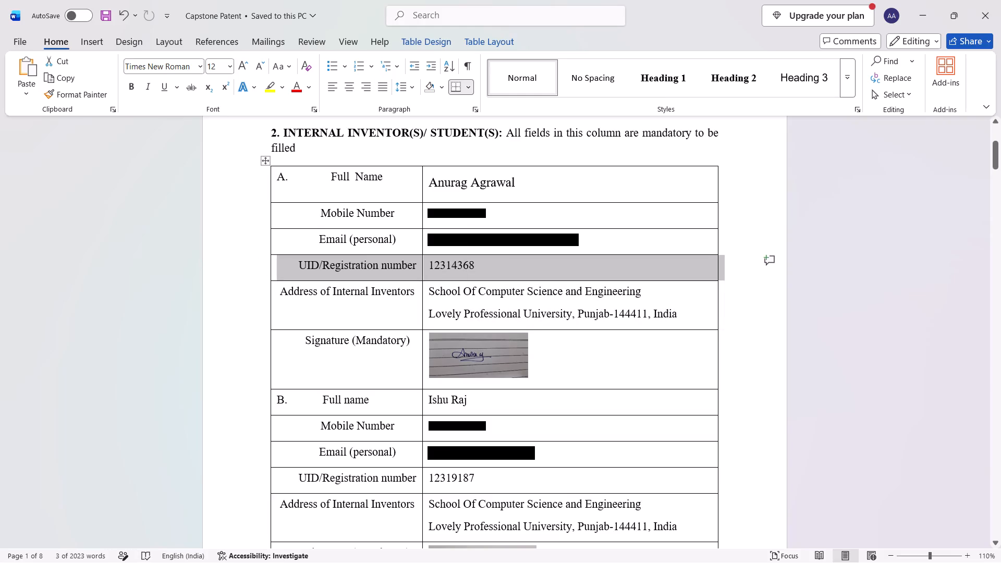
{"action": "left_click", "coordinate": [156, 258]}
Open the file management page and look through the recent documents.
{"action": "left_click", "coordinate": [25, 44]}
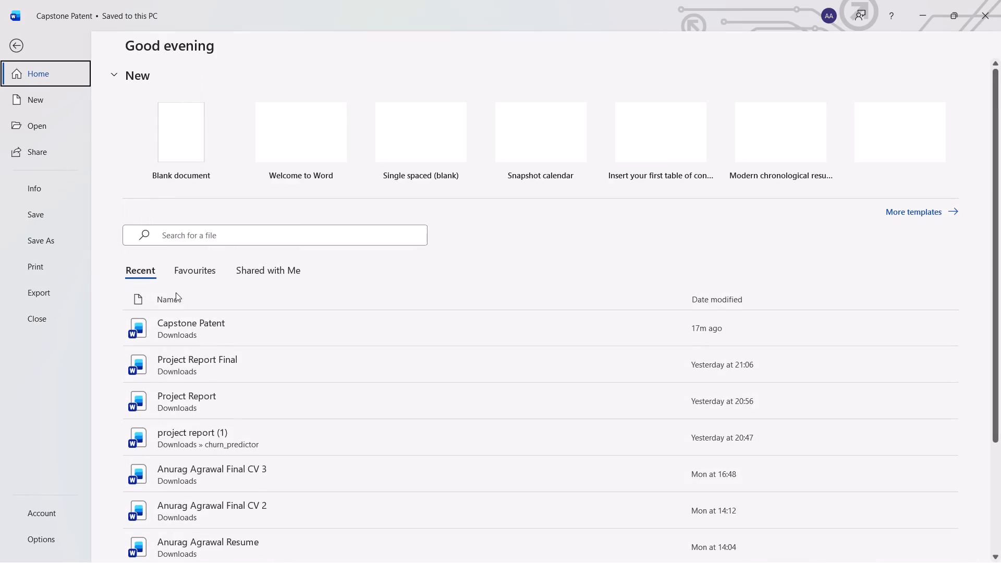
{"action": "scroll", "coordinate": [212, 363], "scroll_direction": "down", "scroll_amount": 2}
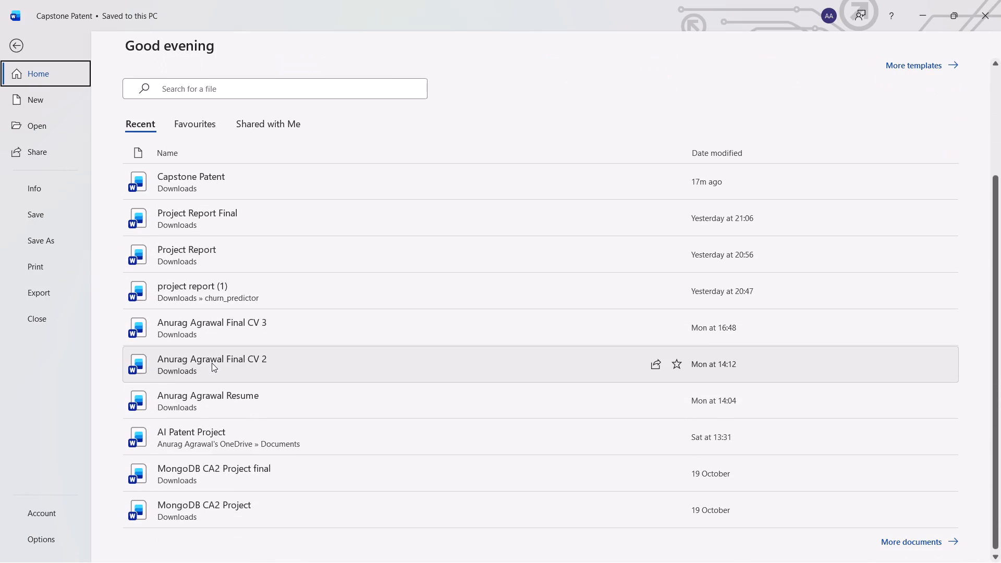
Finish looking through the recent documents and return to the Capstone Patent document.
{"action": "scroll", "coordinate": [212, 363], "scroll_direction": "down", "scroll_amount": 1}
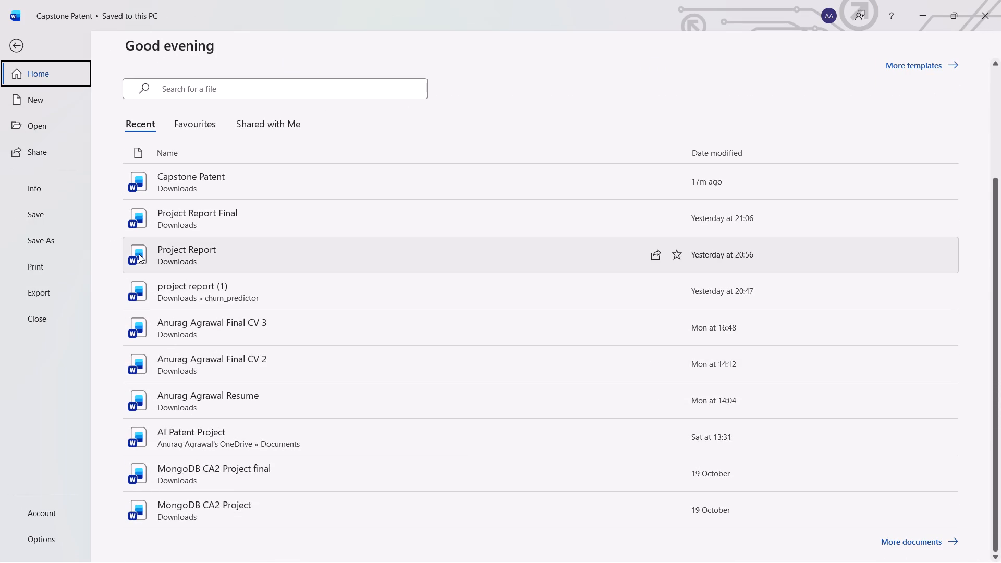
{"action": "left_click", "coordinate": [13, 37]}
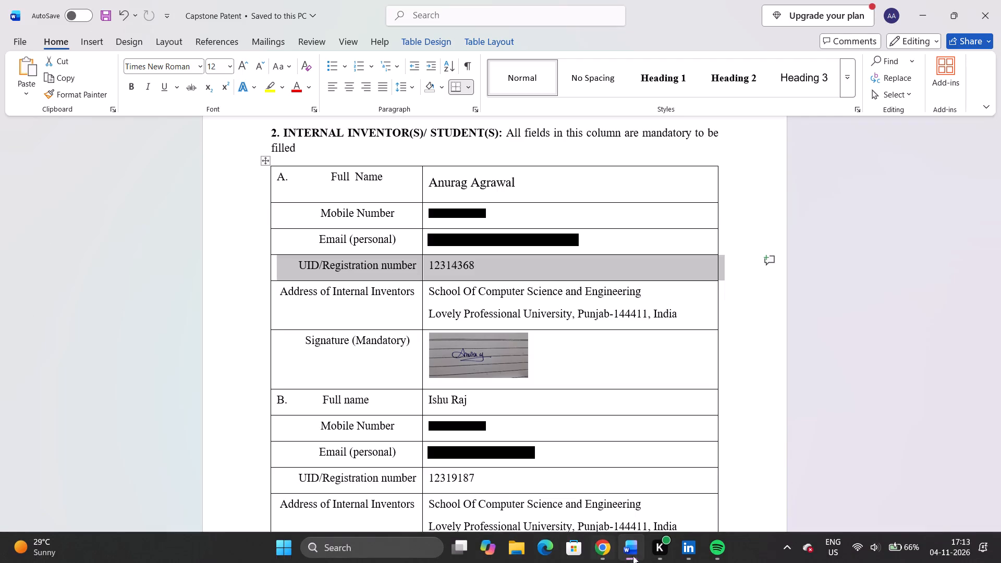
Search the computer for "what" and open the best match.
{"action": "left_click", "coordinate": [380, 554]}
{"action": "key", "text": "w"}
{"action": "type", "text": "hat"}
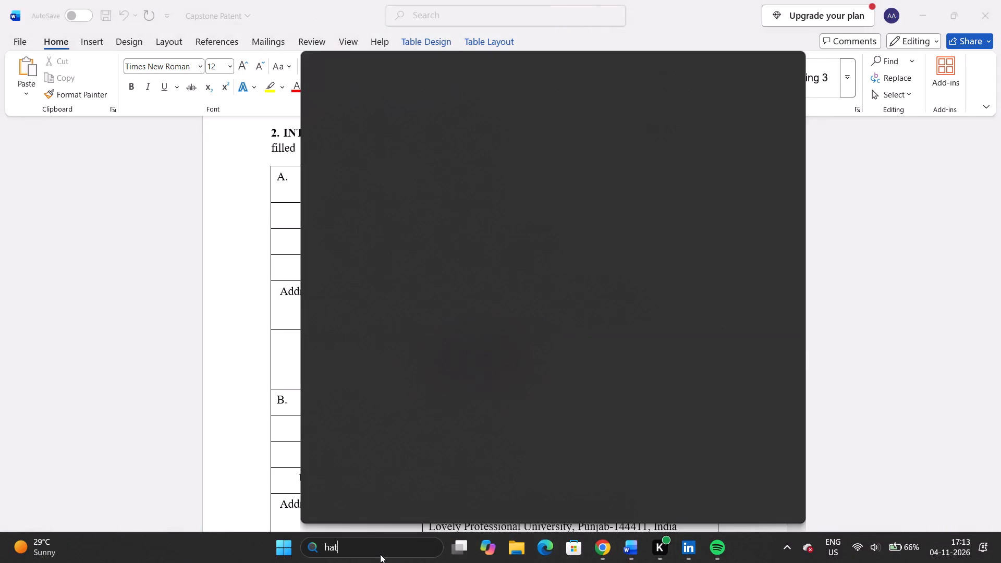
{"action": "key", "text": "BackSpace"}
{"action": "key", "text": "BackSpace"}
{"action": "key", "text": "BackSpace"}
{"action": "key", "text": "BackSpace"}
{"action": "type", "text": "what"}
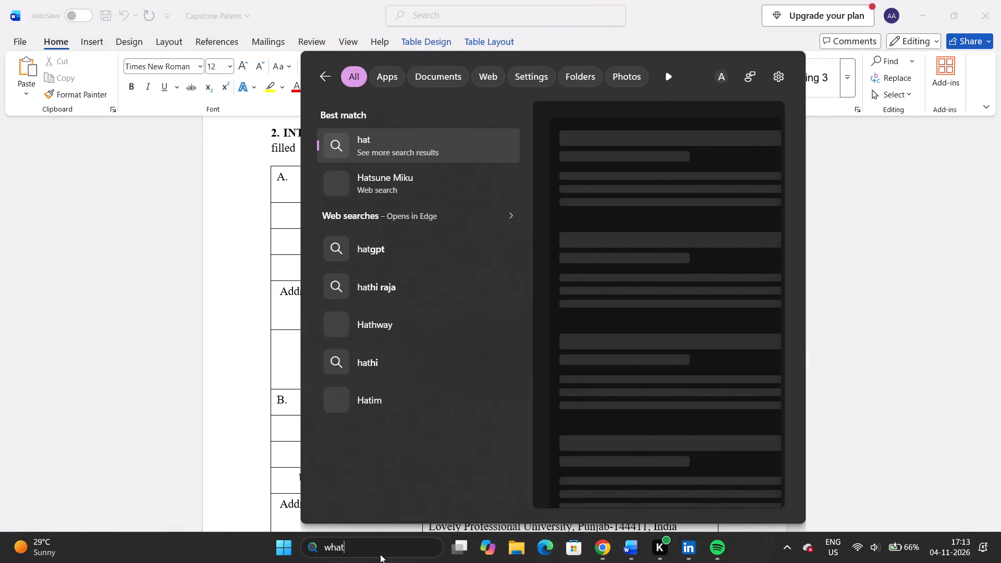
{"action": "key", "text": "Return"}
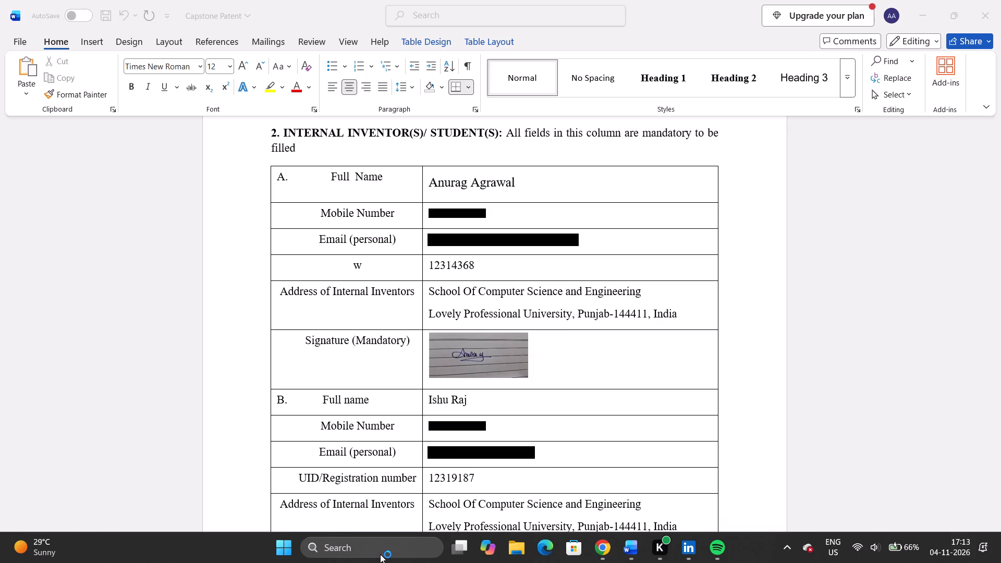
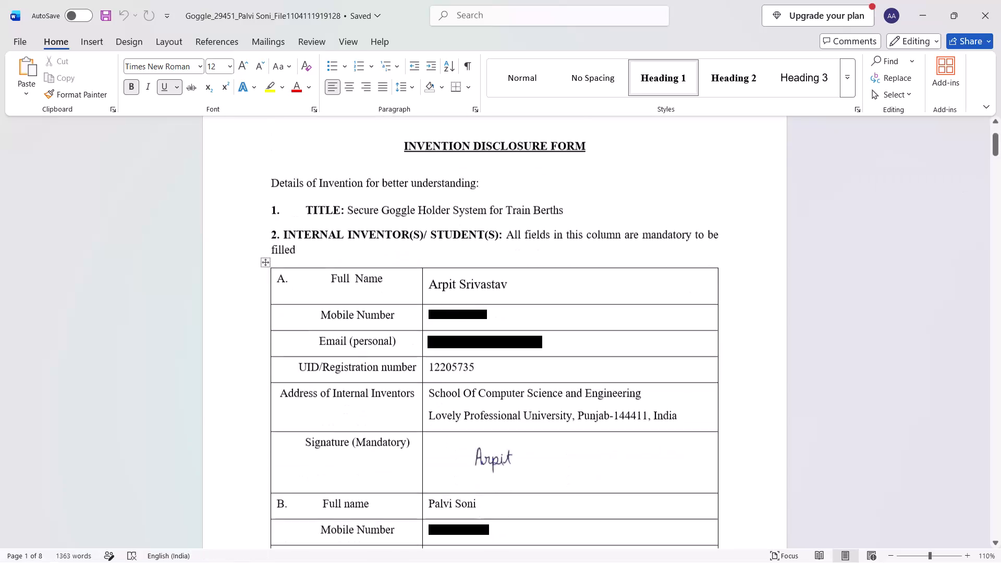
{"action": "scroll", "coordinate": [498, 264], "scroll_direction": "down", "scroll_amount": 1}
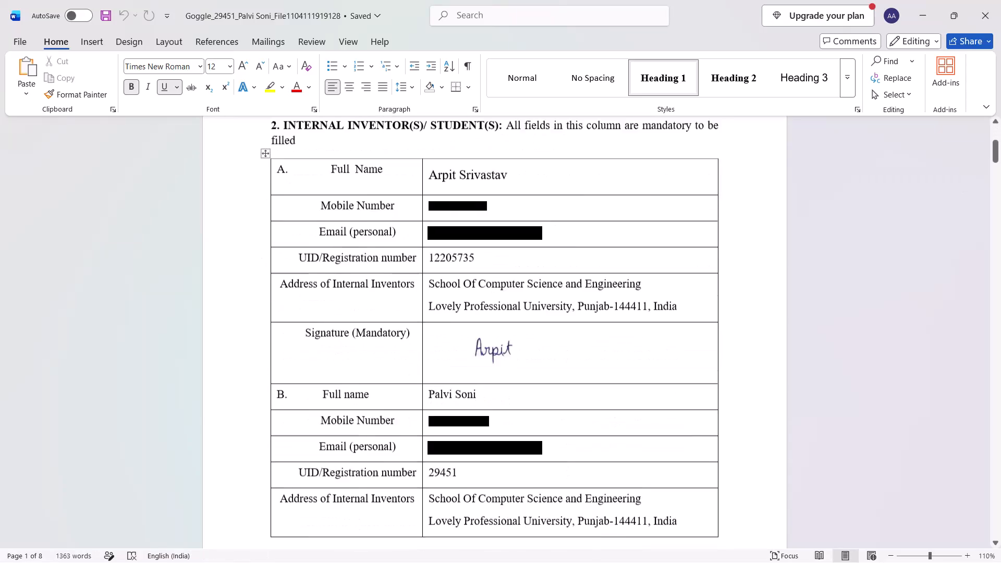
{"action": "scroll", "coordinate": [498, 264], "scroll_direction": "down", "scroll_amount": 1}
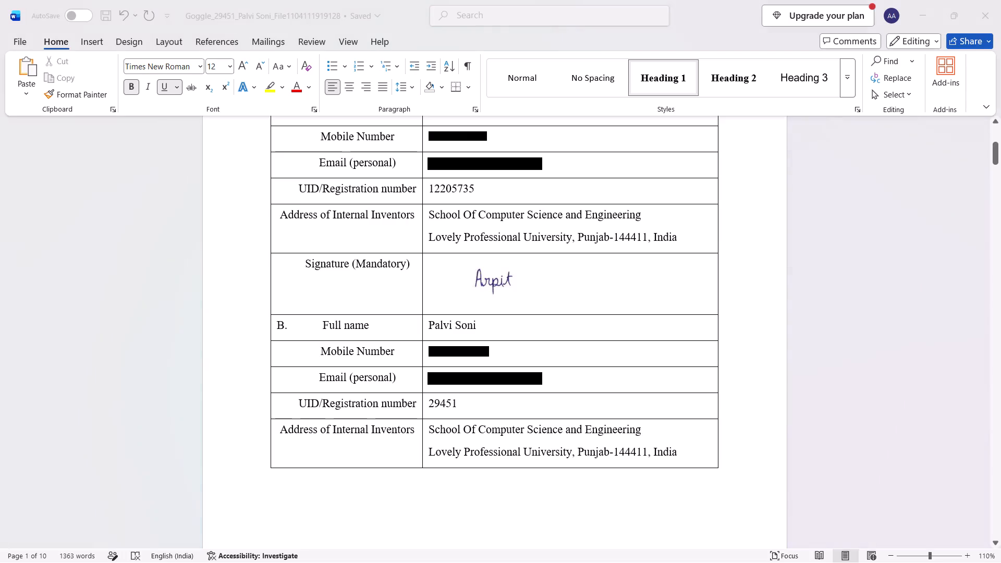
Enter the label "Full Name" after "C." in the last row of the Capstone Patent's internal inventors table.
{"action": "scroll", "coordinate": [472, 347], "scroll_direction": "down", "scroll_amount": 1}
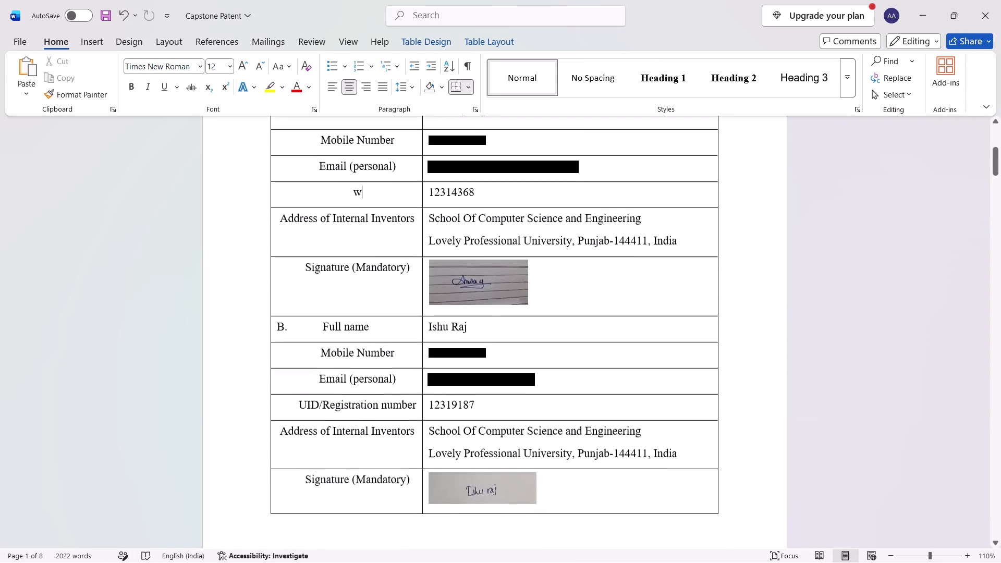
{"action": "scroll", "coordinate": [472, 347], "scroll_direction": "down", "scroll_amount": 3}
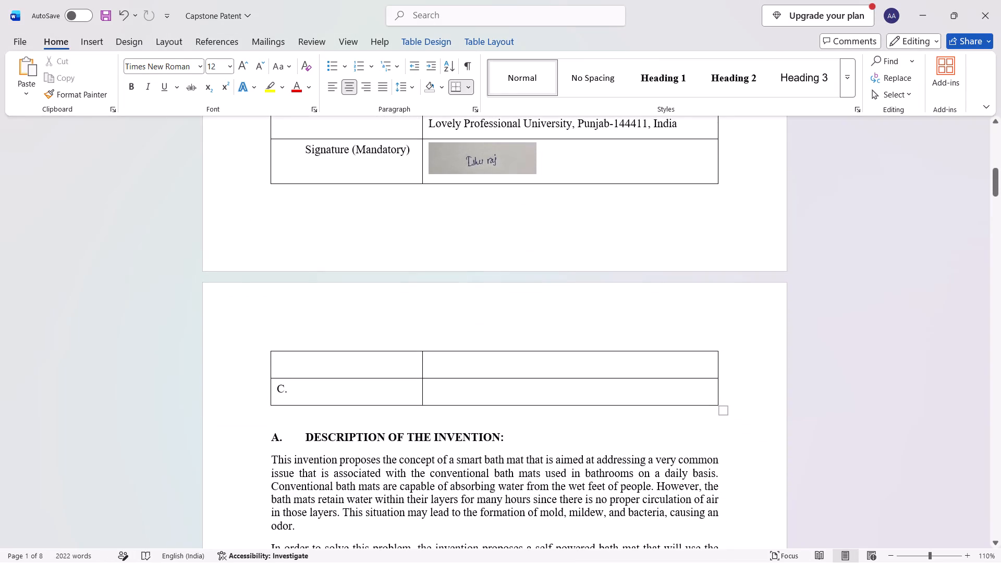
{"action": "left_click", "coordinate": [385, 386]}
{"action": "scroll", "coordinate": [385, 386], "scroll_direction": "up", "scroll_amount": 1}
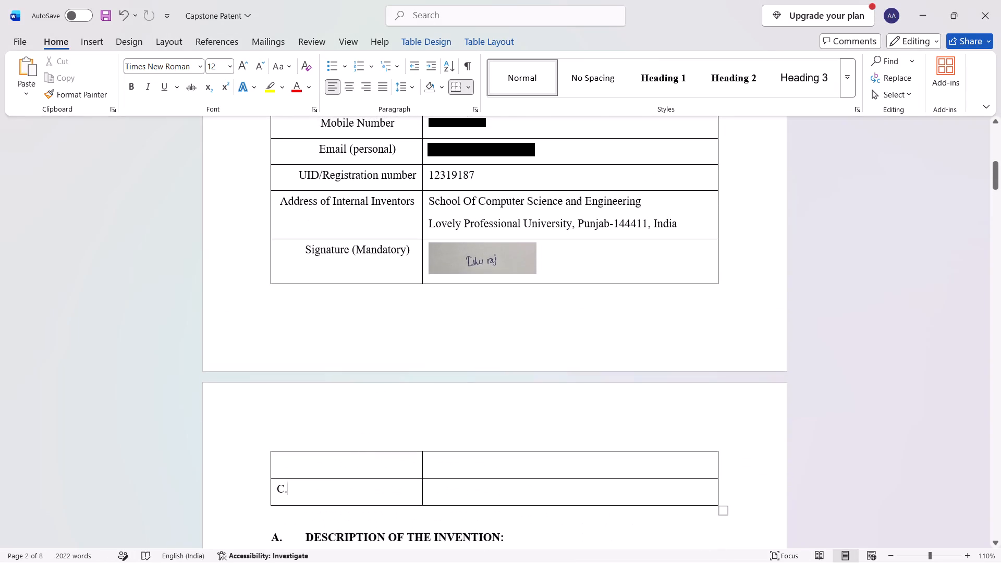
{"action": "scroll", "coordinate": [334, 483], "scroll_direction": "up", "scroll_amount": 1}
{"action": "key", "text": "Tab"}
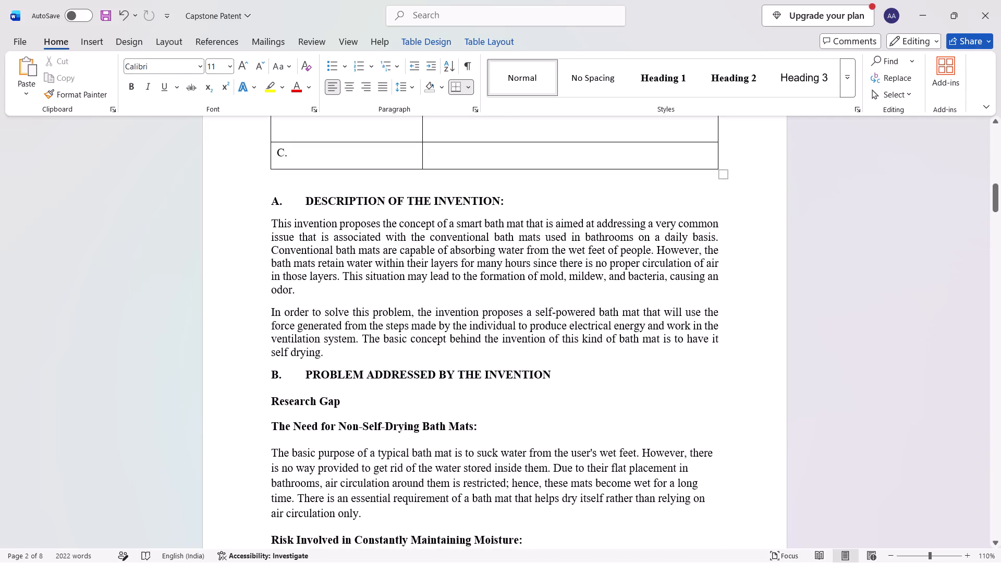
{"action": "left_click", "coordinate": [311, 155]}
{"action": "type", "text": "Full Namw"}
{"action": "key", "text": "BackSpace"}
{"action": "key", "text": "e"}
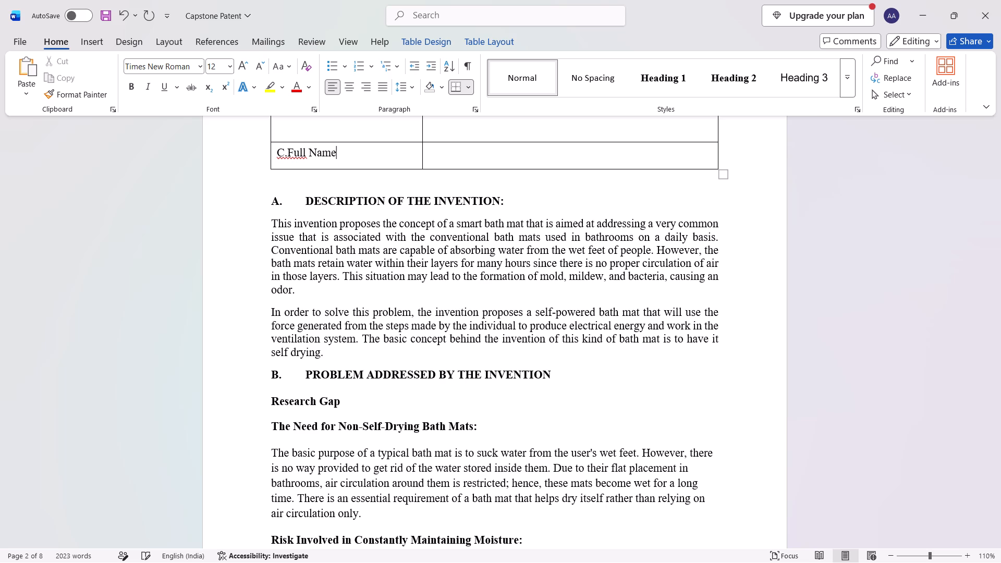
Center the "C." row label in its cell and widen the gap between "C." and "Full Name" with spaces.
{"action": "left_click", "coordinate": [348, 83]}
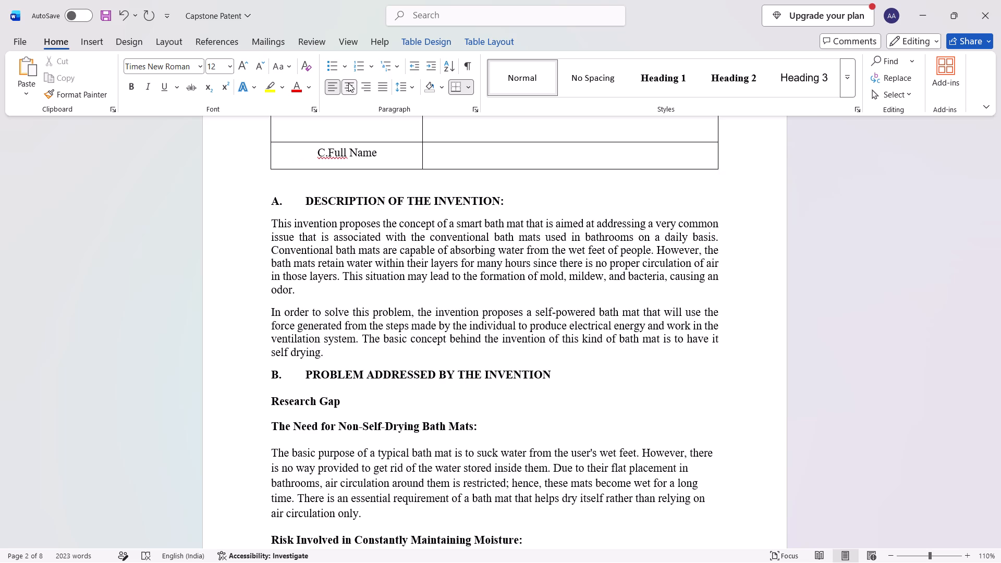
{"action": "left_click", "coordinate": [326, 156]}
{"action": "key", "text": "Right"}
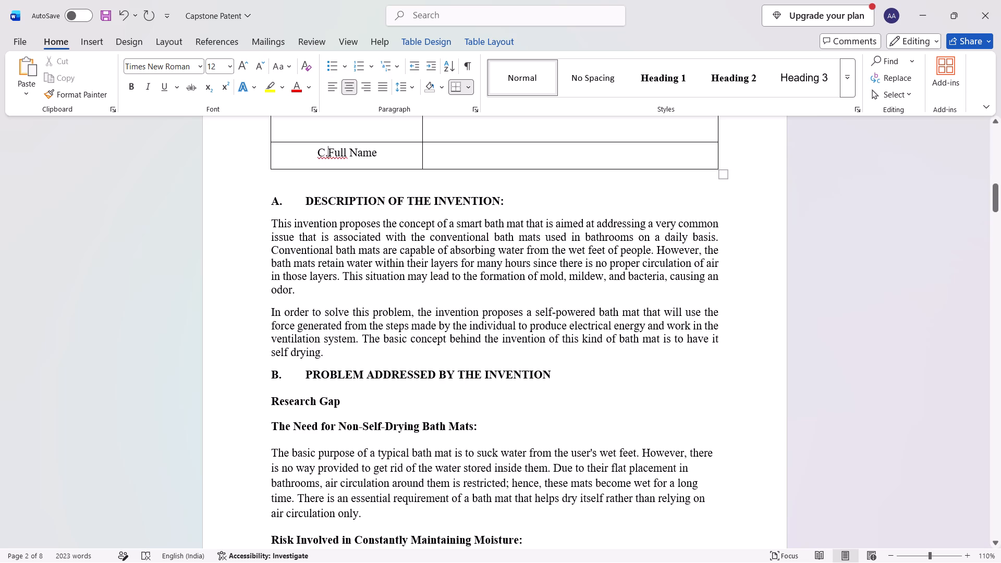
{"action": "key", "text": "Tab"}
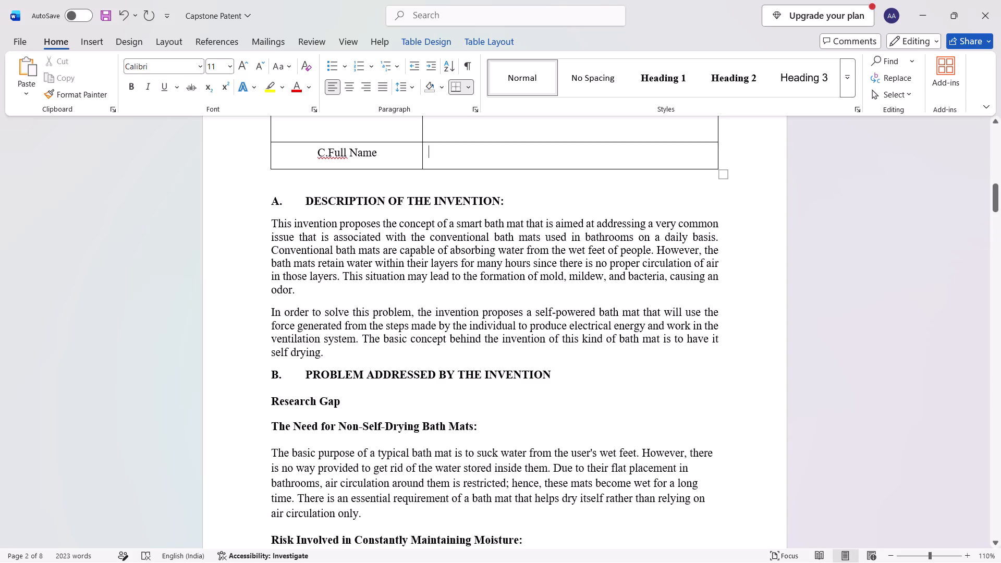
{"action": "left_click", "coordinate": [329, 154]}
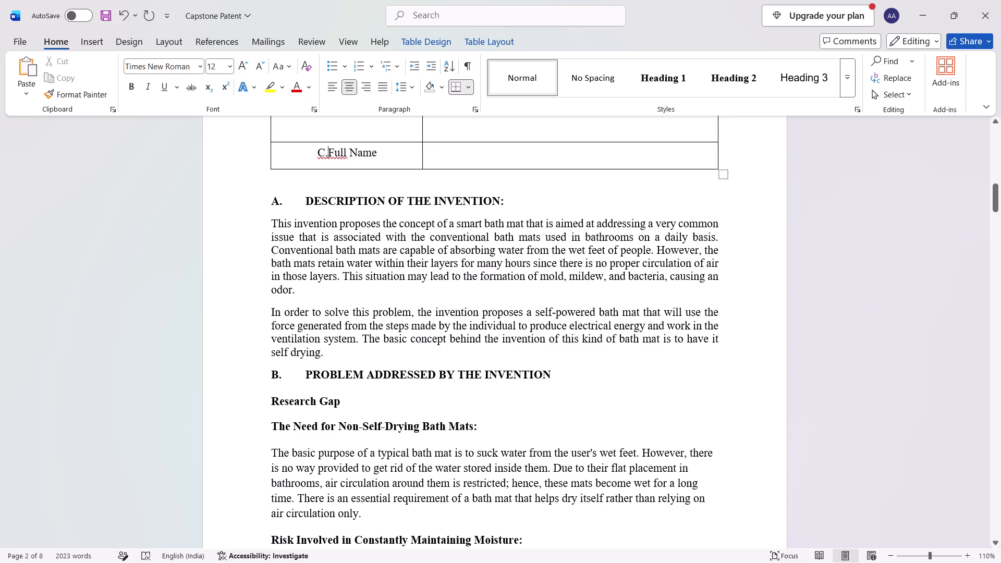
{"action": "key", "text": "space"}
{"action": "scroll", "coordinate": [329, 154], "scroll_direction": "up", "scroll_amount": 2}
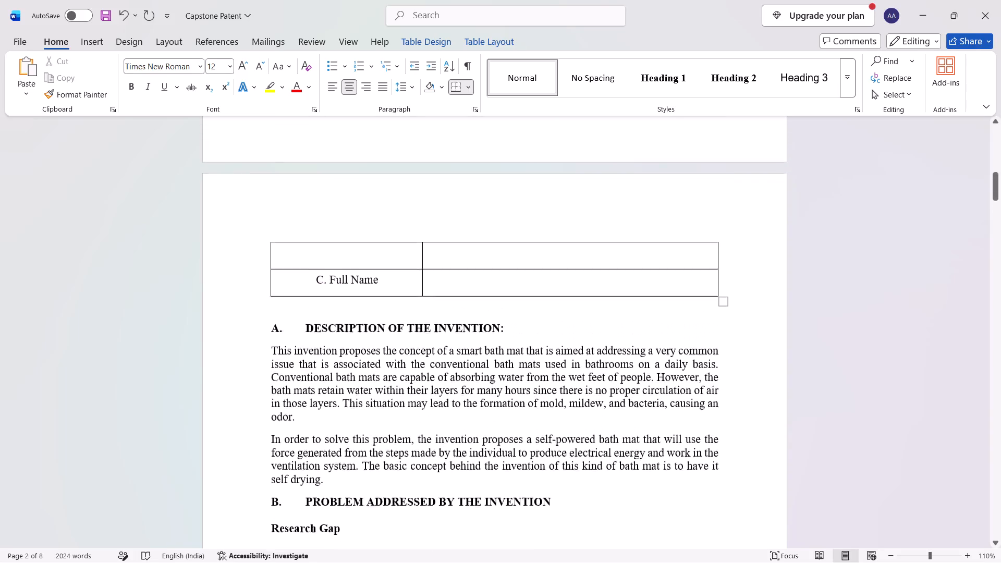
{"action": "scroll", "coordinate": [329, 154], "scroll_direction": "up", "scroll_amount": 1}
{"action": "scroll", "coordinate": [329, 154], "scroll_direction": "down", "scroll_amount": 2}
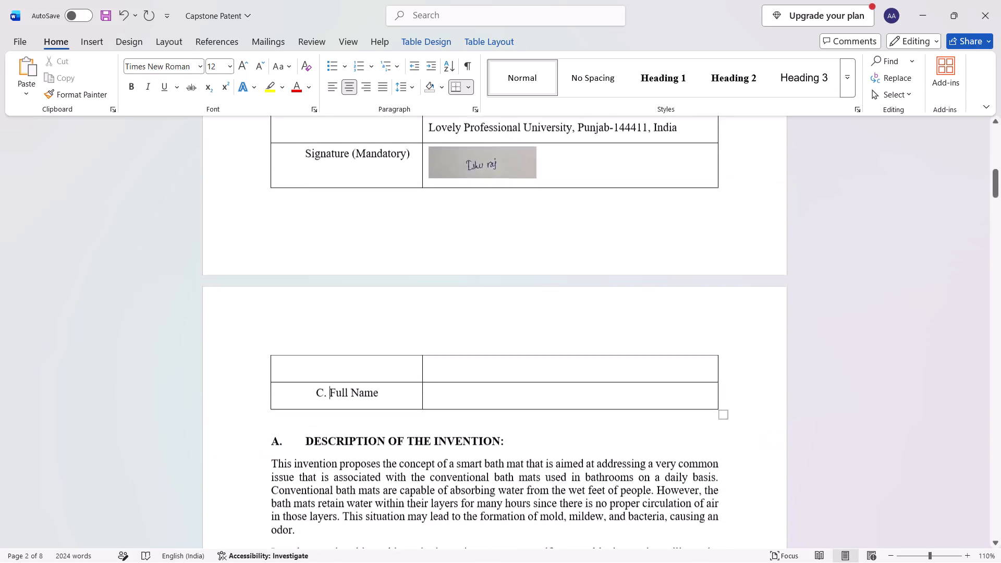
{"action": "scroll", "coordinate": [329, 154], "scroll_direction": "down", "scroll_amount": 1}
{"action": "key", "text": "space"}
{"action": "key", "text": "space"}
{"action": "key", "text": "space"}
{"action": "key", "text": "space"}
{"action": "key", "text": "space"}
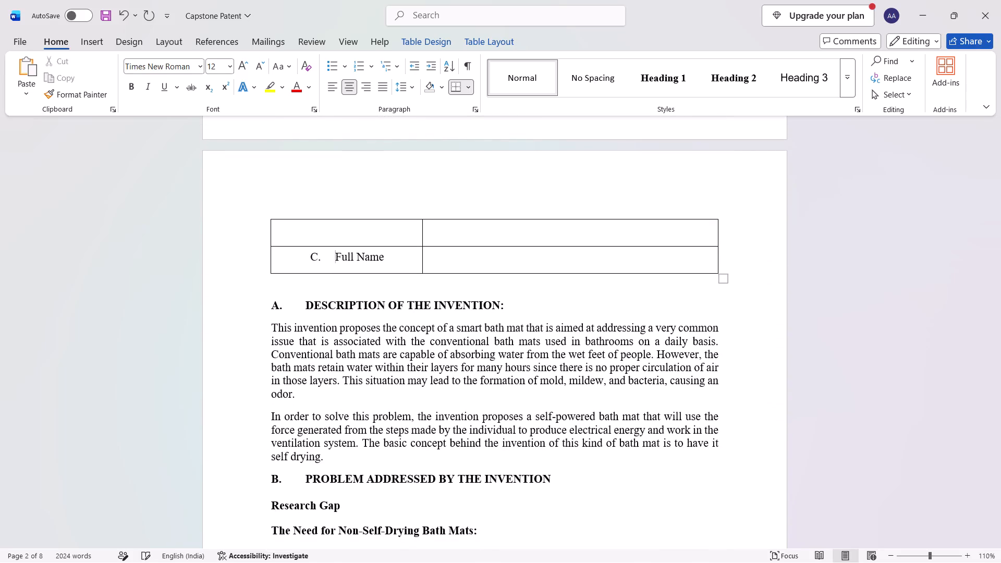
{"action": "key", "text": "space"}
{"action": "key", "text": "space"}
{"action": "key", "text": "space"}
{"action": "key", "text": "space"}
{"action": "key", "text": "space"}
{"action": "key", "text": "space"}
{"action": "key", "text": "space"}
{"action": "key", "text": "space"}
{"action": "key", "text": "space"}
{"action": "key", "text": "space"}
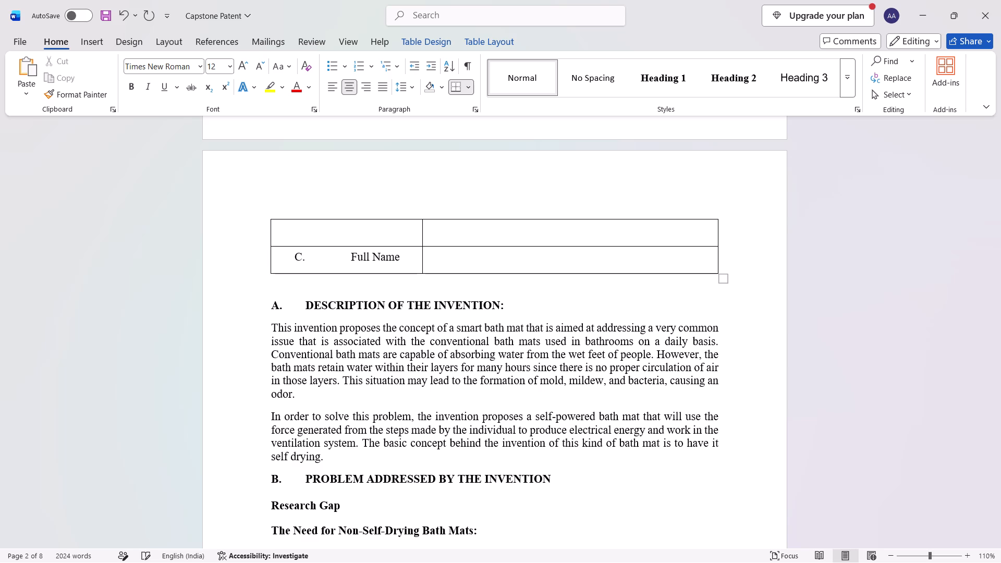
{"action": "key", "text": "space"}
{"action": "key", "text": "space"}
{"action": "key", "text": "space"}
{"action": "key", "text": "space"}
{"action": "key", "text": "space"}
{"action": "key", "text": "space"}
{"action": "key", "text": "space"}
{"action": "key", "text": "space"}
{"action": "key", "text": "space"}
{"action": "key", "text": "space"}
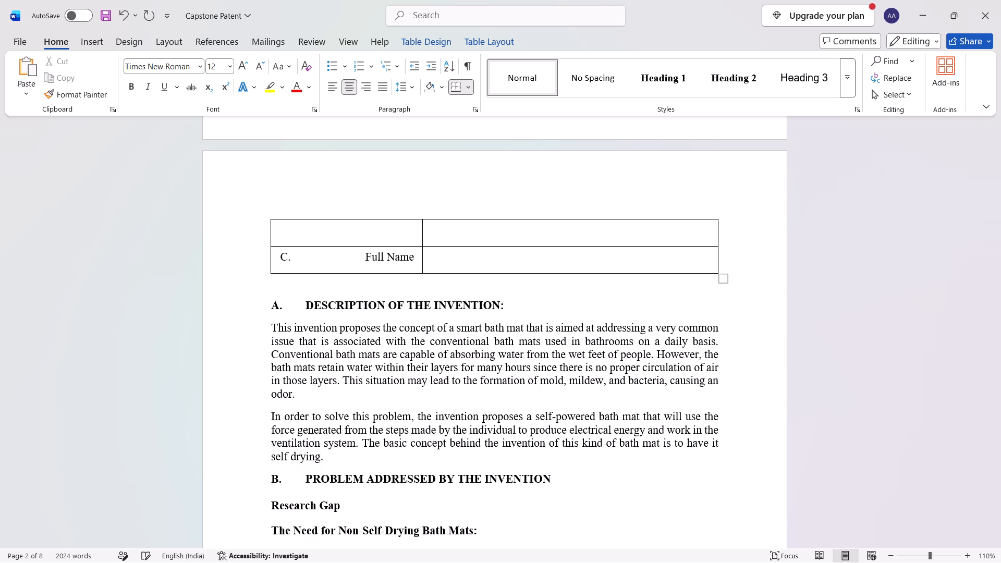
{"action": "key", "text": "space"}
{"action": "key", "text": "space"}
{"action": "key", "text": "space"}
{"action": "key", "text": "BackSpace"}
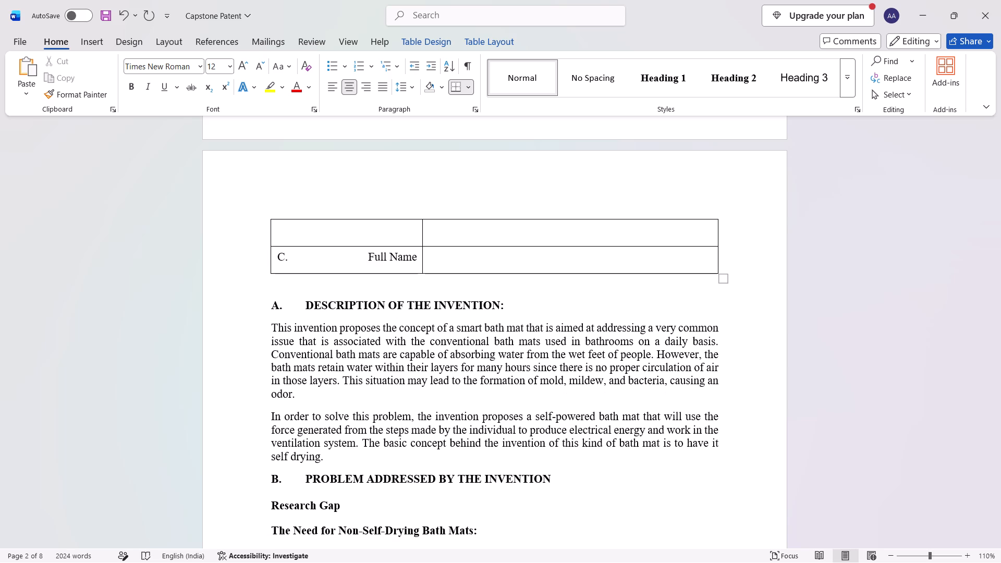
Justify the "C." row label and reduce the gap so "Full Name" sits near the middle of the cell.
{"action": "left_click", "coordinate": [329, 93]}
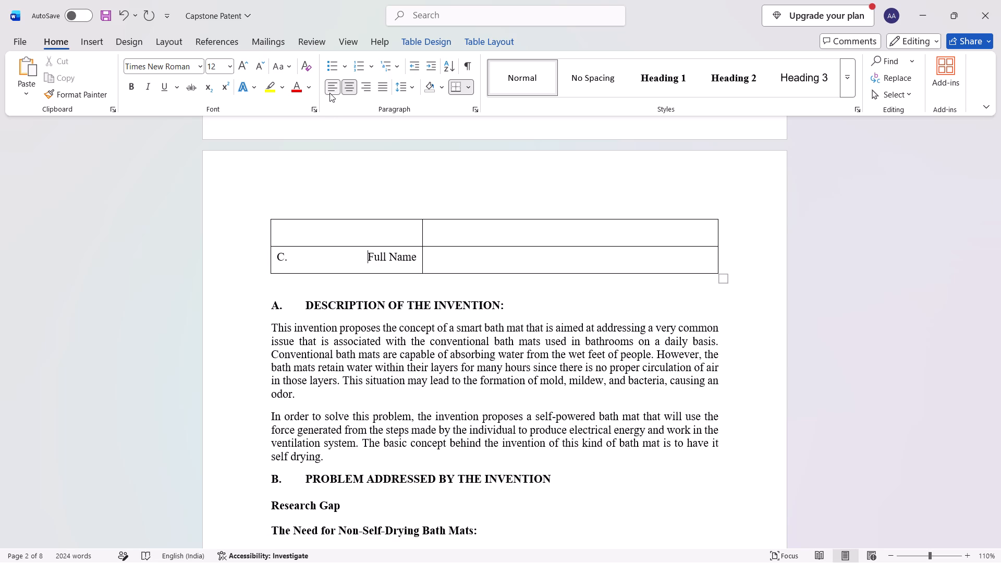
{"action": "left_click", "coordinate": [329, 93]}
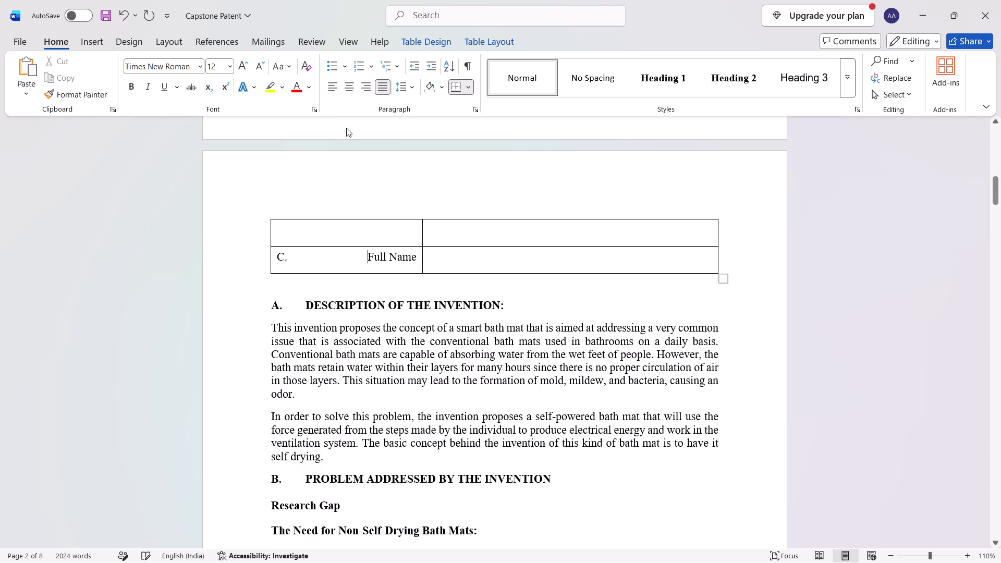
{"action": "key", "text": "BackSpace"}
{"action": "key", "text": "BackSpace"}
{"action": "key", "text": "BackSpace"}
{"action": "key", "text": "BackSpace"}
{"action": "key", "text": "BackSpace"}
{"action": "key", "text": "BackSpace"}
{"action": "key", "text": "BackSpace"}
{"action": "key", "text": "BackSpace"}
{"action": "key", "text": "BackSpace"}
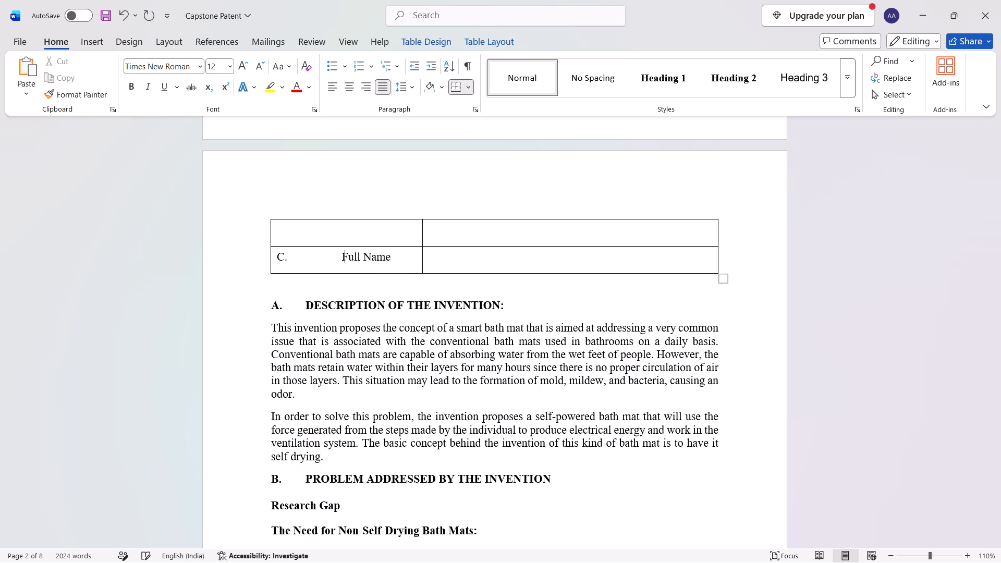
{"action": "key", "text": "BackSpace"}
{"action": "key", "text": "BackSpace"}
{"action": "key", "text": "BackSpace"}
{"action": "key", "text": "BackSpace"}
{"action": "key", "text": "BackSpace"}
{"action": "key", "text": "BackSpace"}
{"action": "key", "text": "BackSpace"}
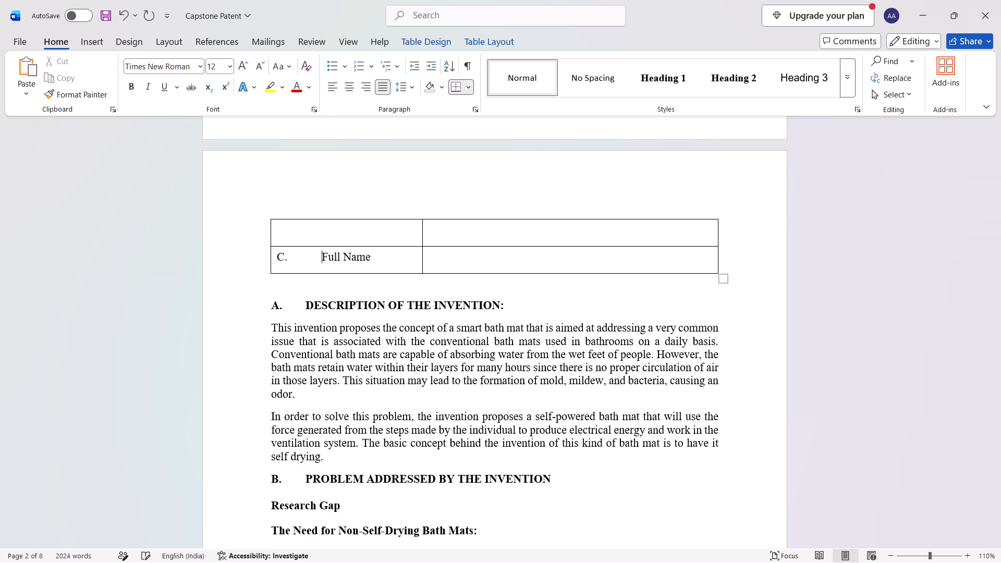
{"action": "key", "text": "Return"}
{"action": "key", "text": "BackSpace"}
{"action": "key", "text": "BackSpace"}
Copy inventor B's full name from the Goggle document into the empty cell beside "C. Full Name" in the Capstone Patent.
{"action": "left_click", "coordinate": [504, 265]}
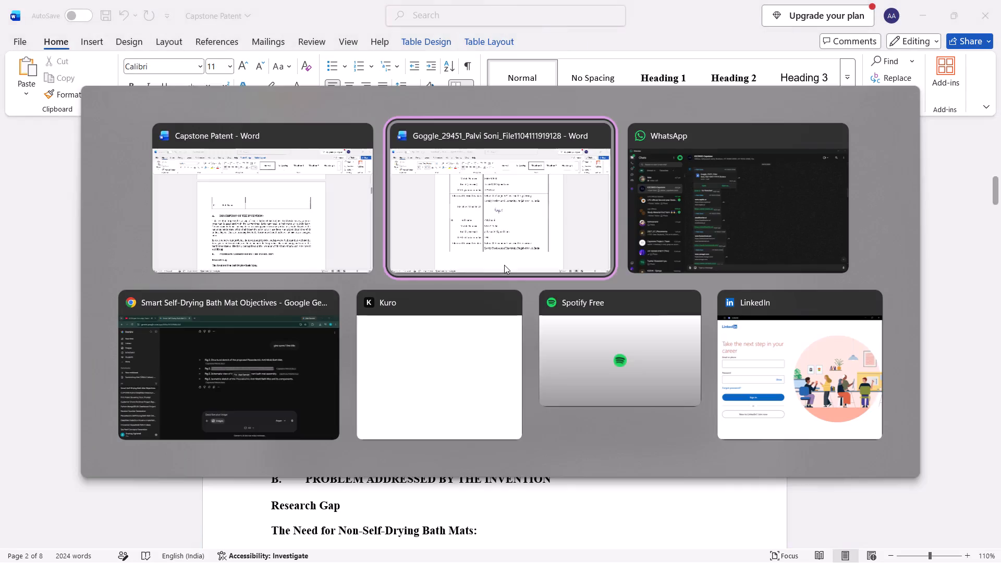
{"action": "left_click", "coordinate": [480, 327]}
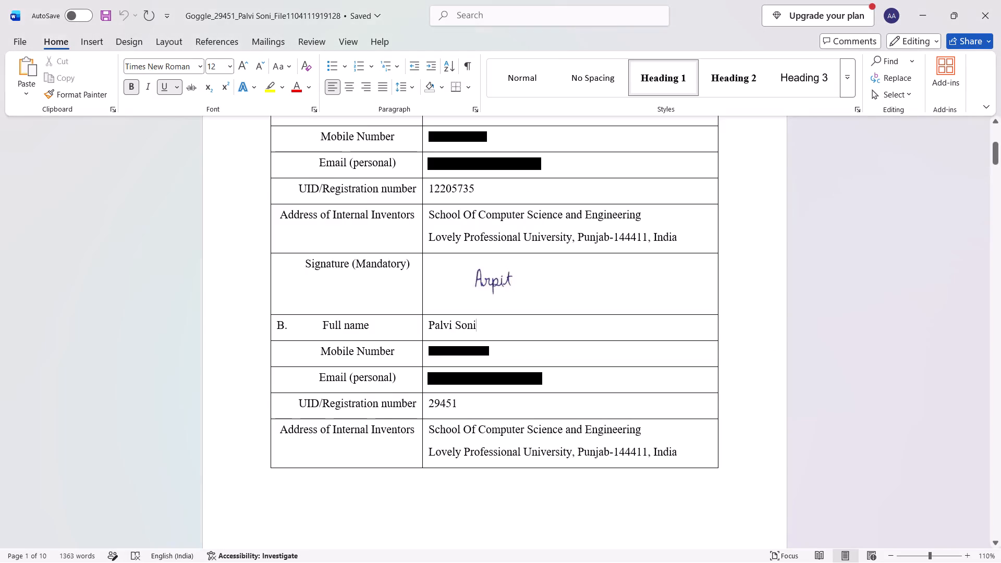
{"action": "left_click_drag", "start_coordinate": [480, 327], "coordinate": [437, 327]}
{"action": "key", "text": "ctrl+c"}
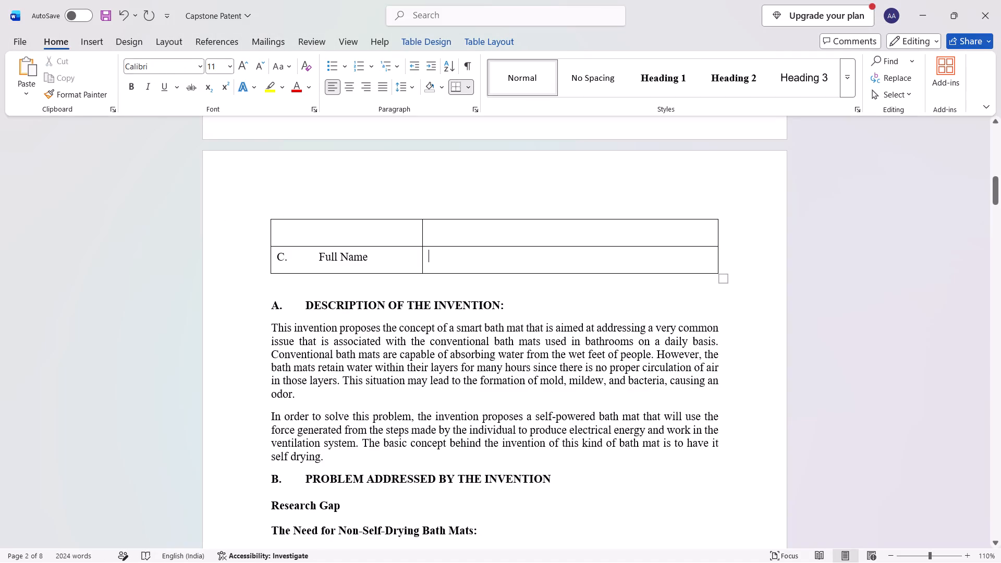
{"action": "key", "text": "ctrl+v"}
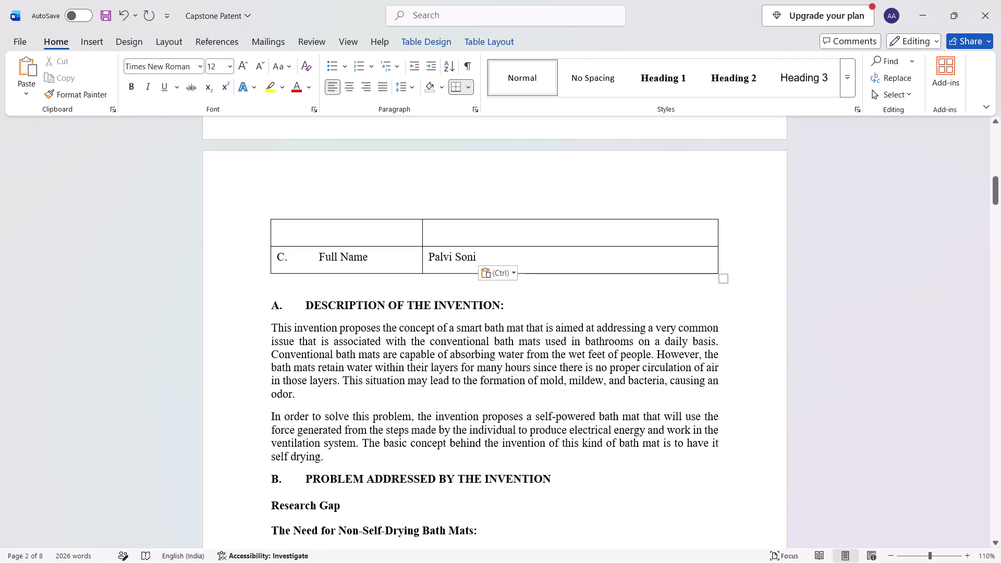
Add a new row below inventor C's full name row in the inventors table.
{"action": "left_click", "coordinate": [731, 267]}
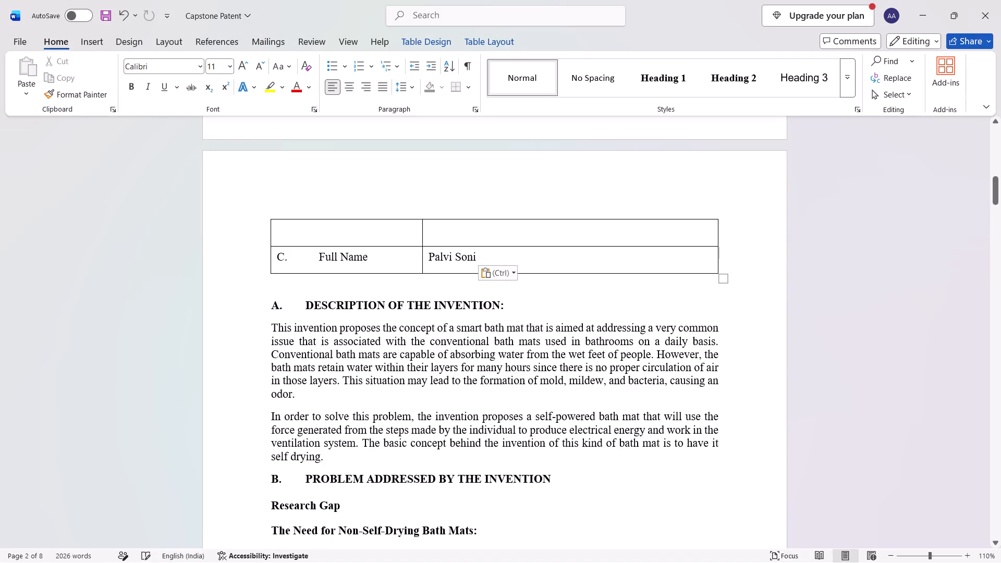
{"action": "key", "text": "Return"}
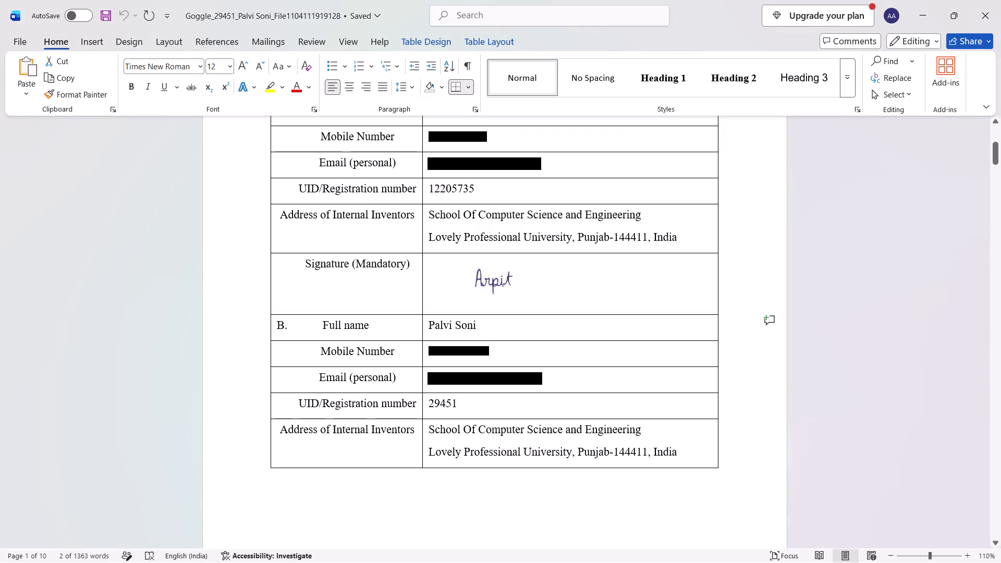
Copy the "Mobile Number" label from the Goggle document into the first cell of the new row and center it.
{"action": "left_click", "coordinate": [409, 355]}
{"action": "left_click_drag", "start_coordinate": [409, 355], "coordinate": [323, 352]}
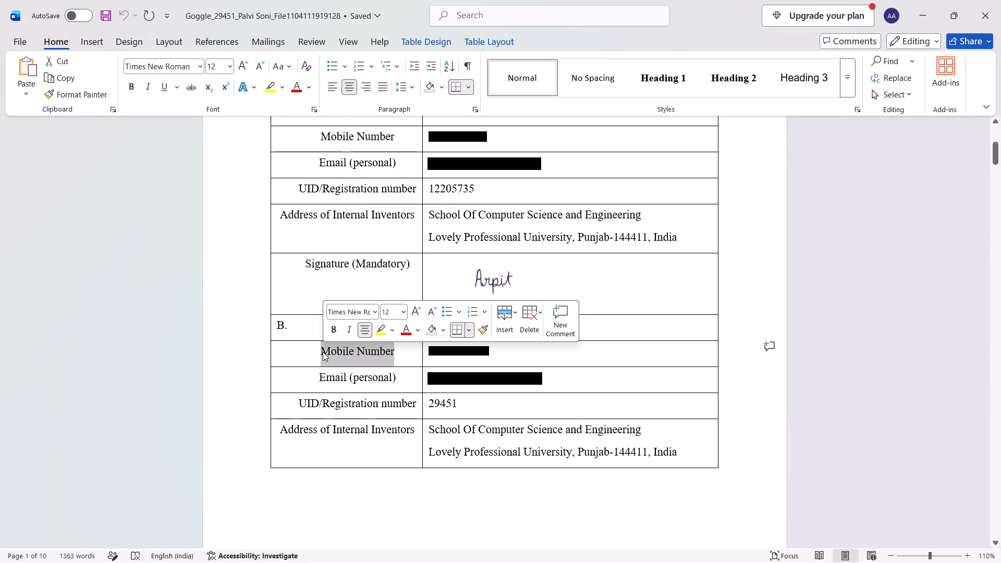
{"action": "key", "text": "ctrl+c"}
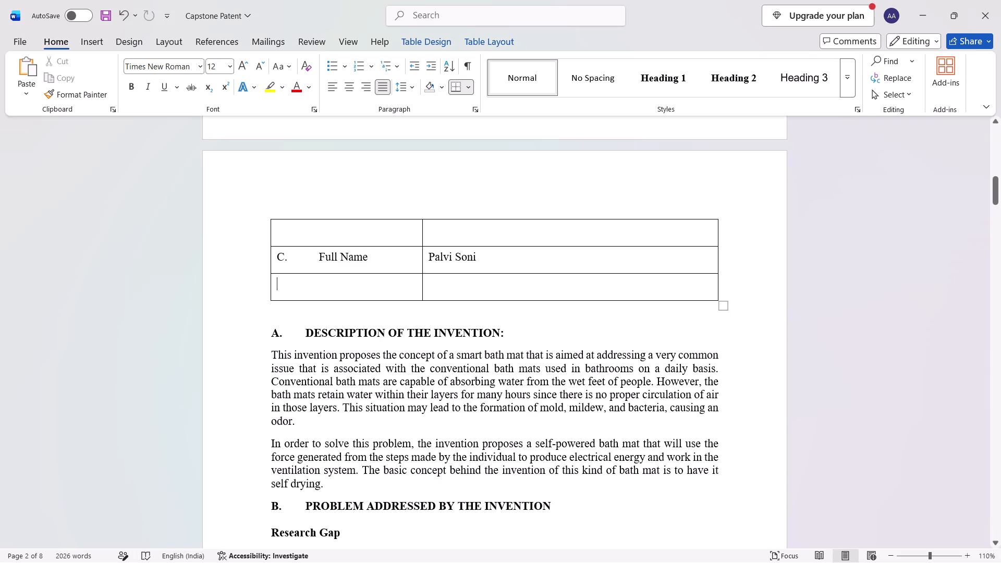
{"action": "key", "text": "ctrl+v"}
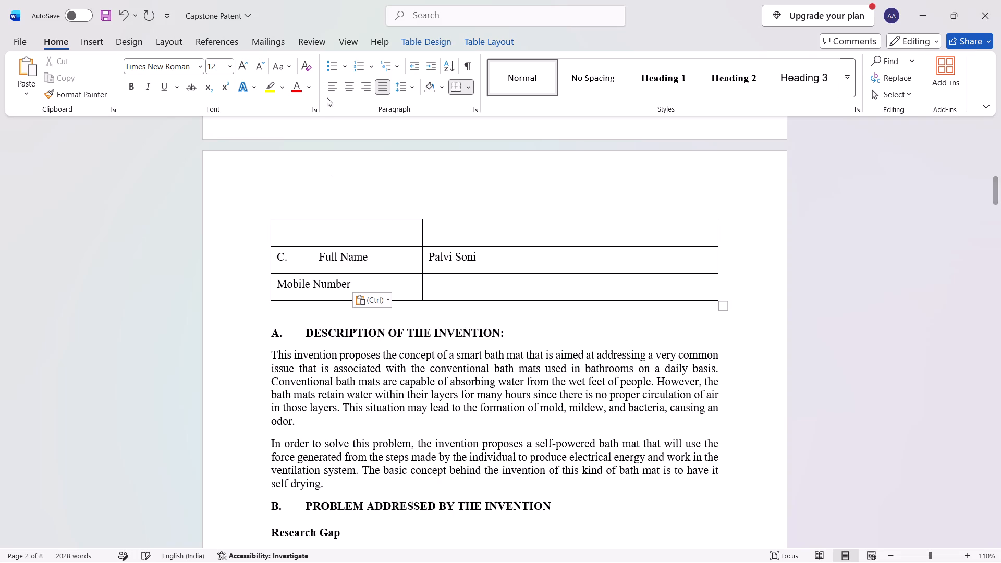
{"action": "left_click", "coordinate": [335, 85]}
{"action": "left_click", "coordinate": [348, 85]}
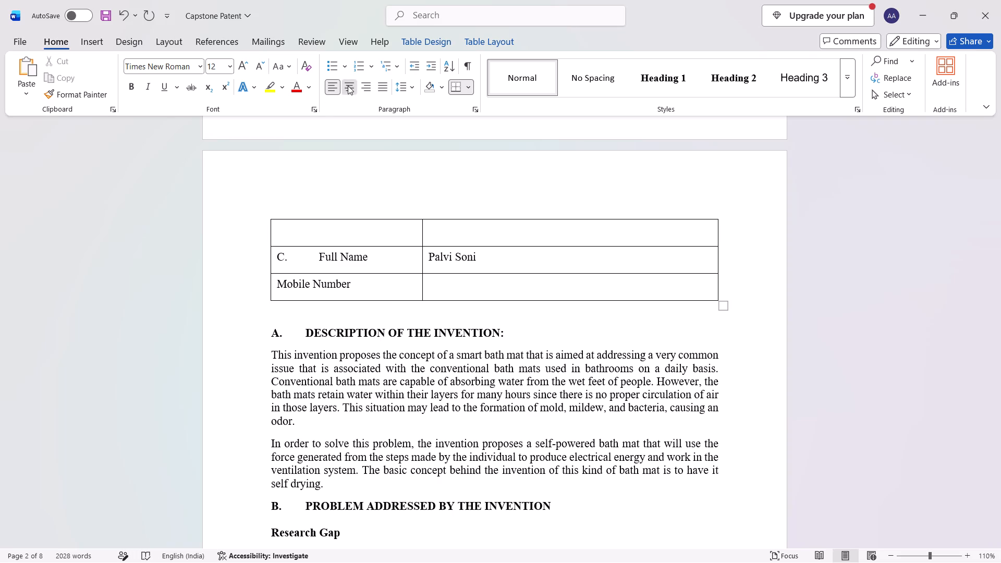
Copy inventor B's mobile number from the Goggle document into the empty cell beside inventor C's "Mobile Number" label in the Capstone Patent.
{"action": "left_click", "coordinate": [491, 287]}
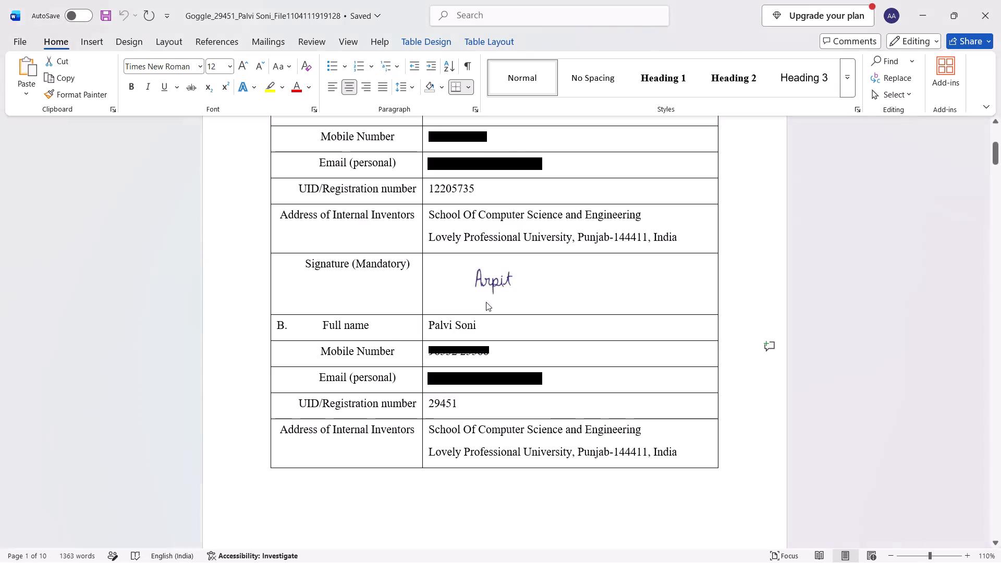
{"action": "left_click_drag", "start_coordinate": [493, 352], "coordinate": [429, 351]}
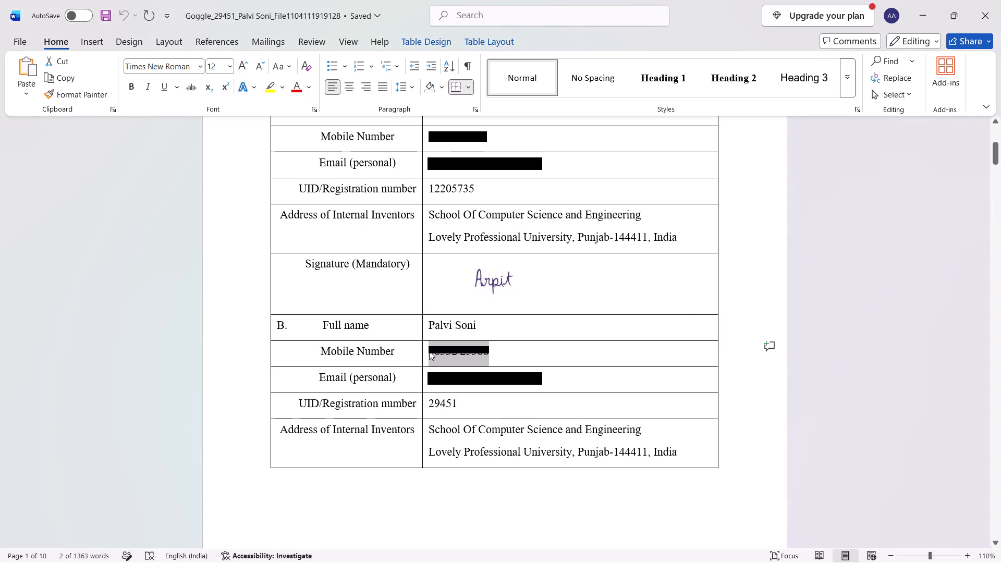
{"action": "key", "text": "ctrl+c"}
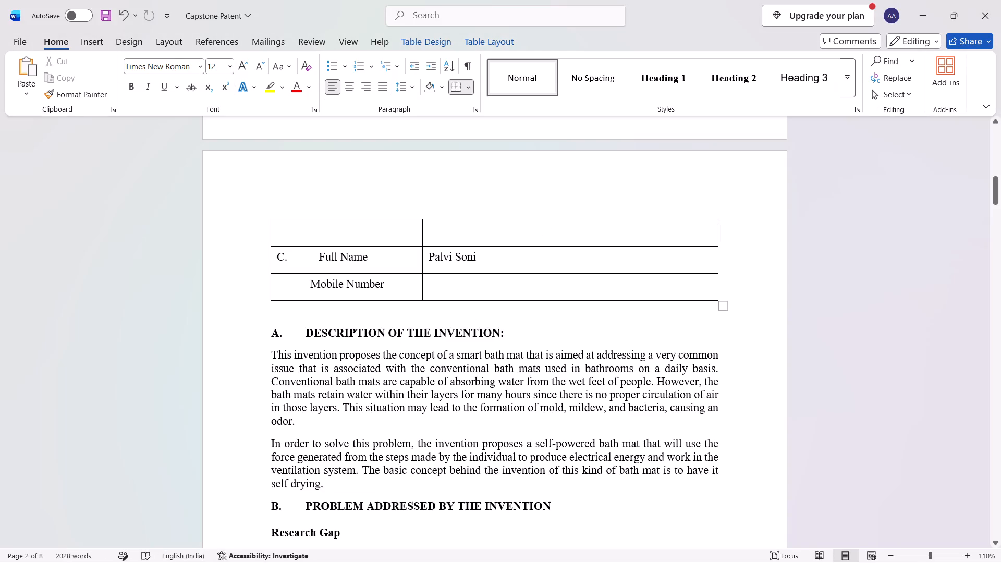
{"action": "key", "text": "ctrl+v"}
Add an "Email (personal)" row below inventor C's mobile number, copying the label and inventor B's email from the Goggle document.
{"action": "left_click", "coordinate": [734, 292]}
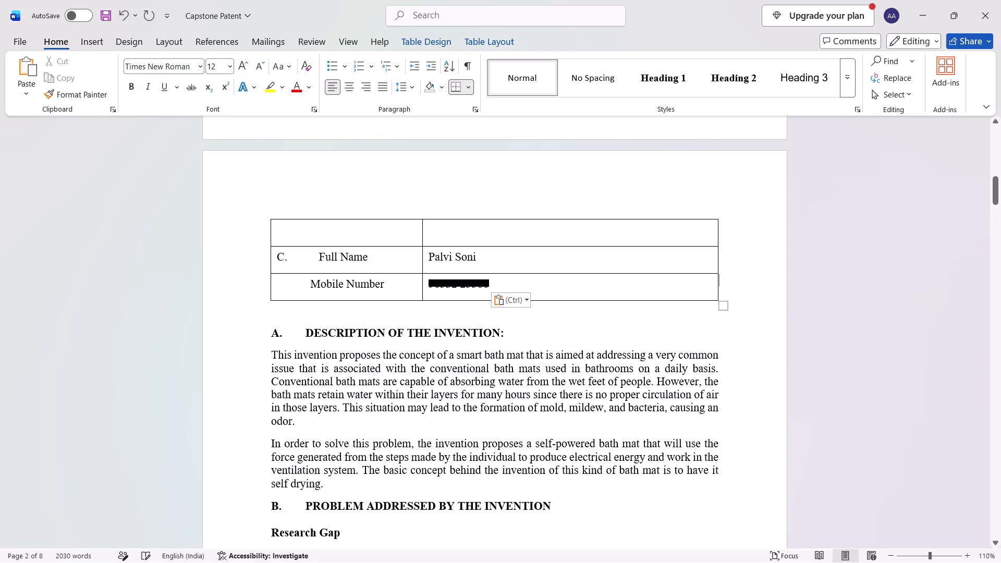
{"action": "key", "text": "Return"}
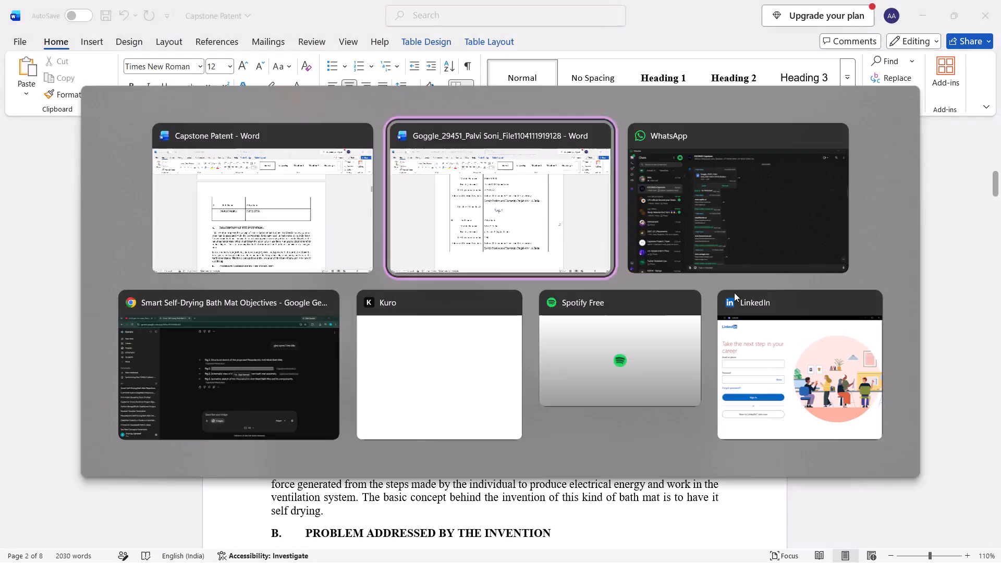
{"action": "left_click", "coordinate": [408, 381]}
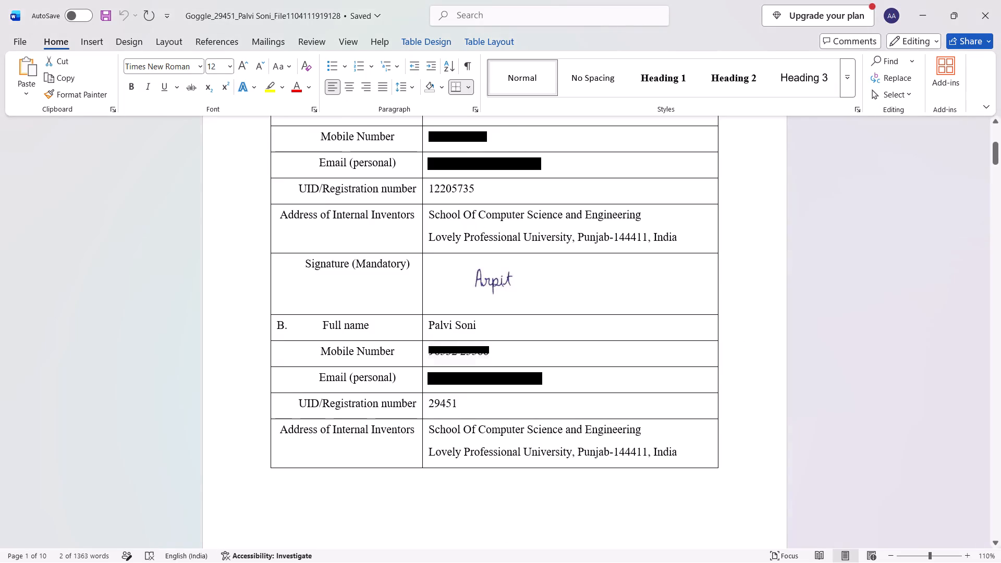
{"action": "left_click_drag", "start_coordinate": [399, 377], "coordinate": [327, 380]}
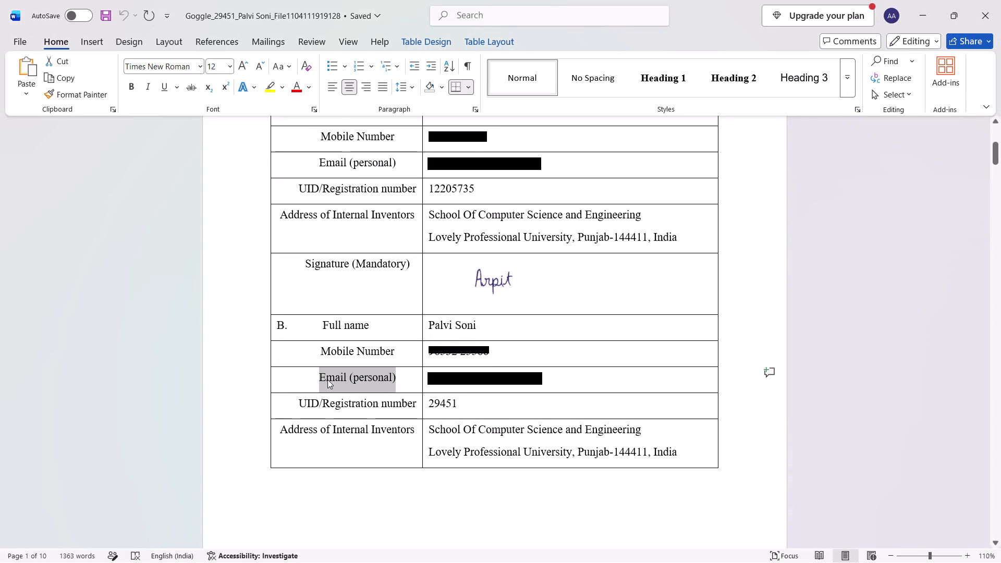
{"action": "key", "text": "ctrl+c"}
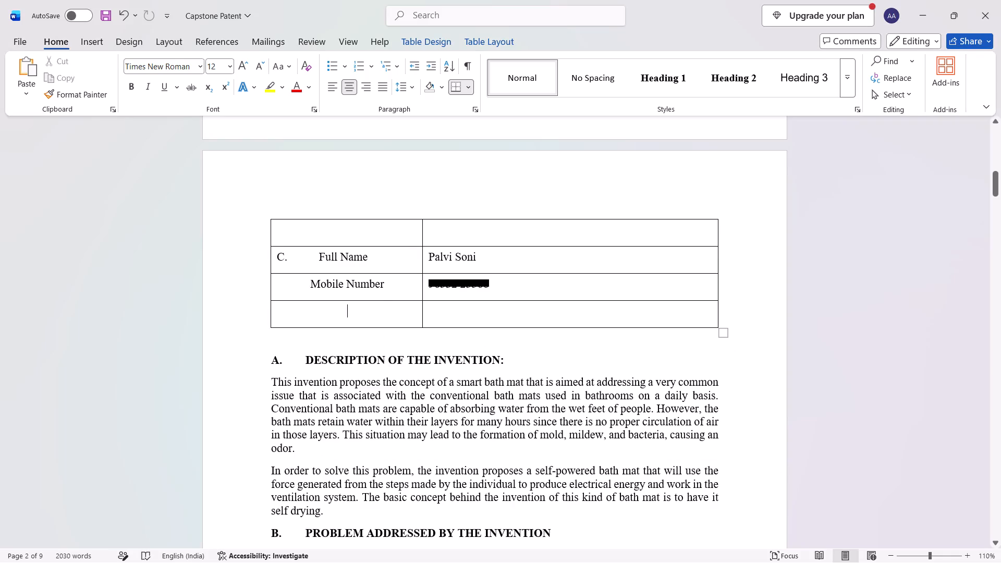
{"action": "key", "text": "ctrl+v"}
{"action": "left_click", "coordinate": [458, 315]}
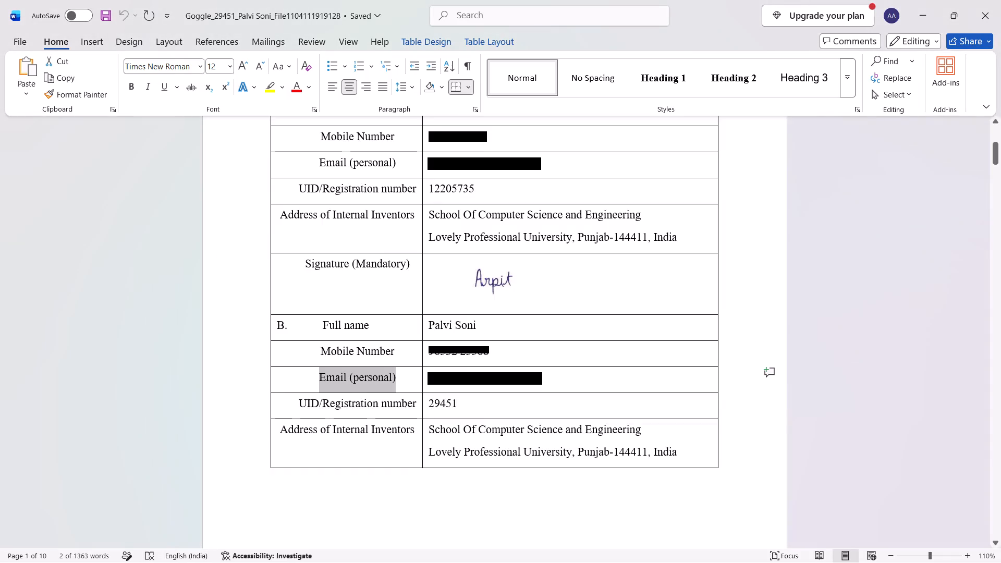
{"action": "left_click_drag", "start_coordinate": [552, 381], "coordinate": [435, 379]}
{"action": "key", "text": "ctrl+c"}
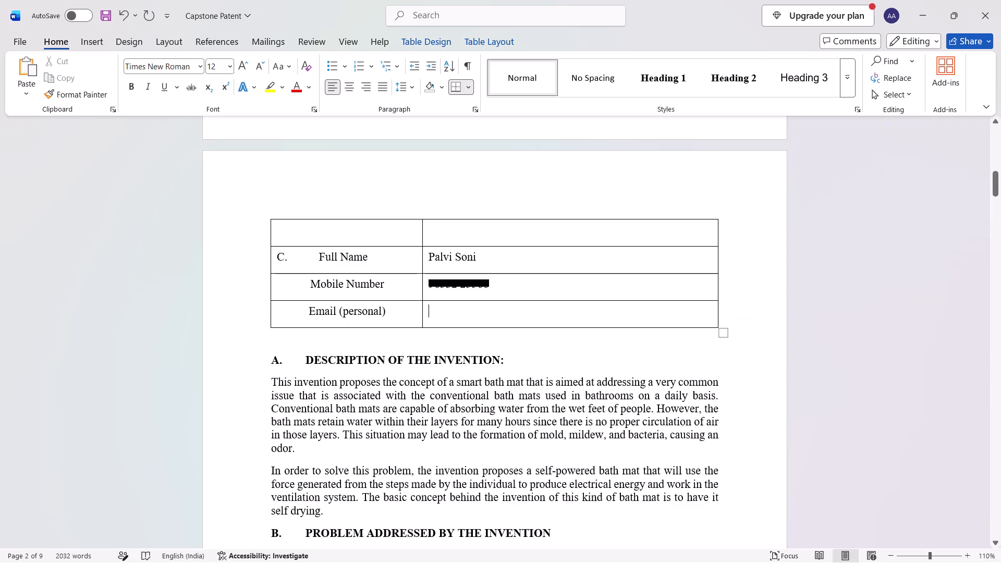
{"action": "key", "text": "ctrl+v"}
Add a "UID/Registration number" row below inventor C's email row, copying the label and inventor B's number from the Goggle document.
{"action": "left_click", "coordinate": [726, 310]}
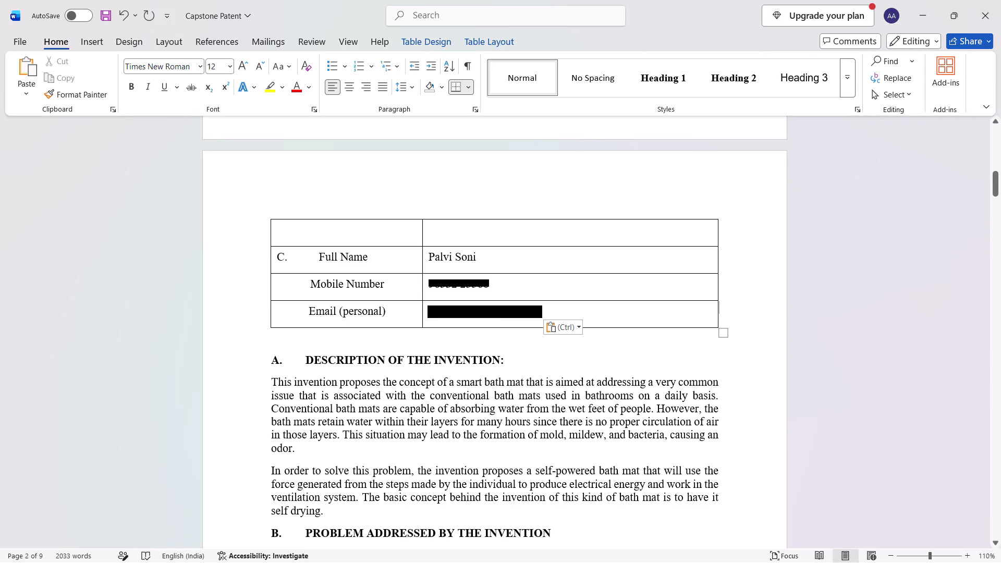
{"action": "key", "text": "Return"}
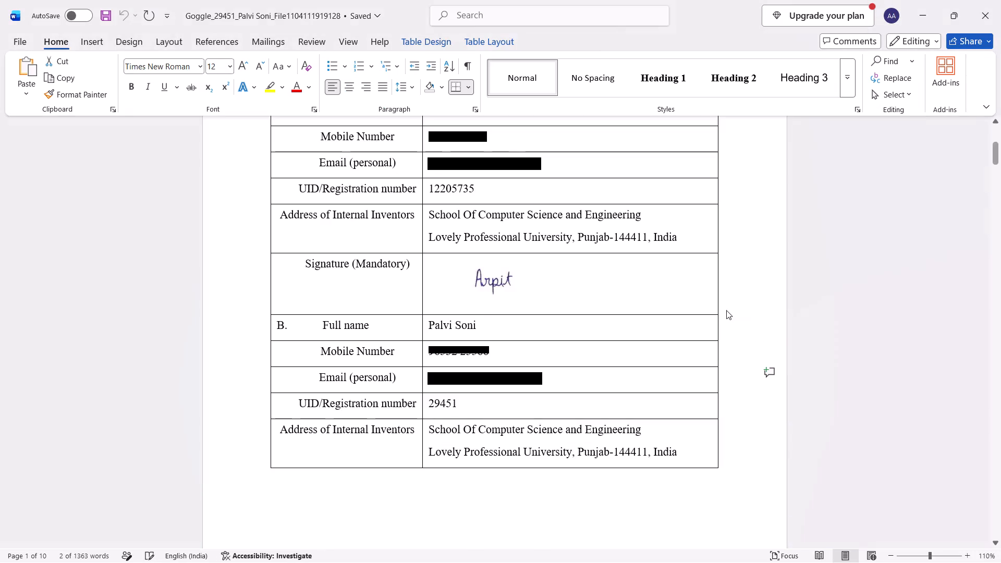
{"action": "scroll", "coordinate": [468, 356], "scroll_direction": "down", "scroll_amount": 1}
{"action": "left_click_drag", "start_coordinate": [417, 323], "coordinate": [300, 321]}
{"action": "key", "text": "ctrl+c"}
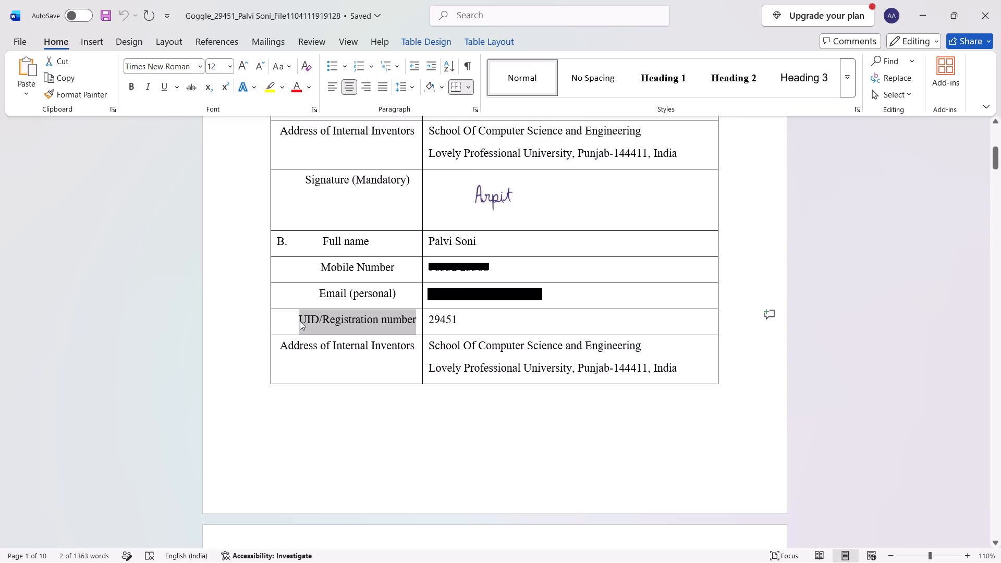
{"action": "key", "text": "ctrl+v"}
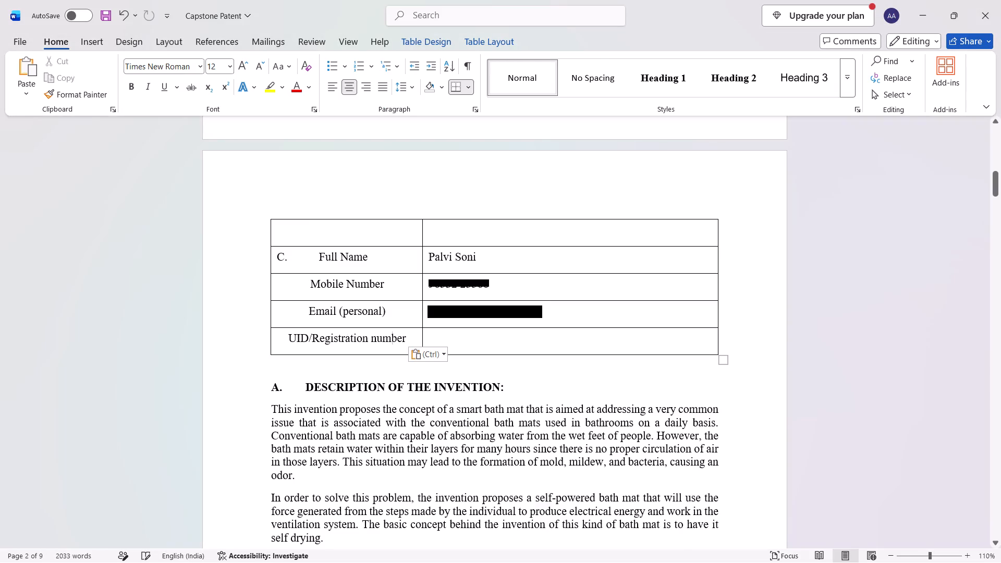
{"action": "left_click", "coordinate": [455, 342]}
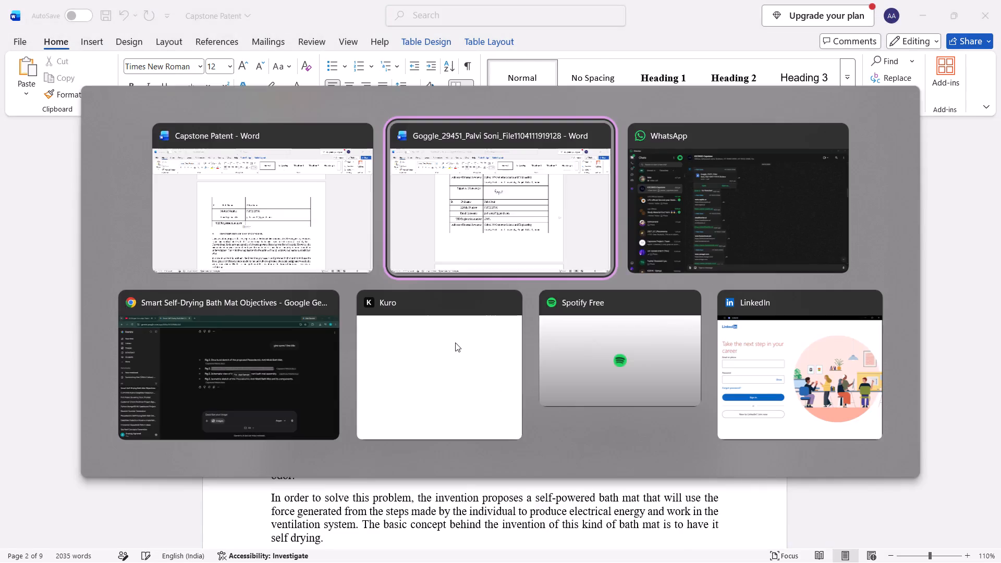
{"action": "left_click", "coordinate": [486, 320]}
{"action": "left_click_drag", "start_coordinate": [486, 320], "coordinate": [426, 321]}
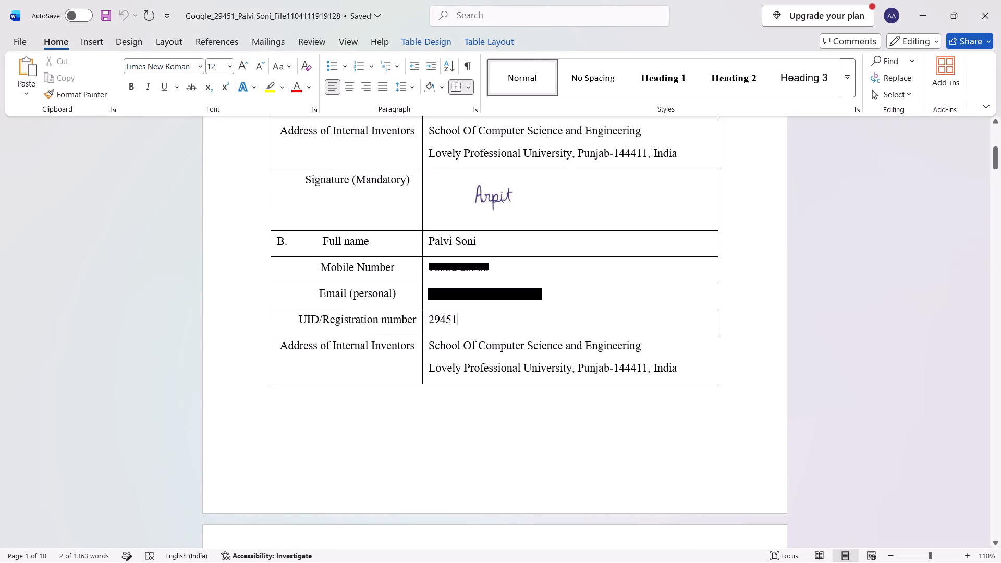
{"action": "left_click_drag", "start_coordinate": [426, 321], "coordinate": [423, 321]}
{"action": "key", "text": "ctrl+c"}
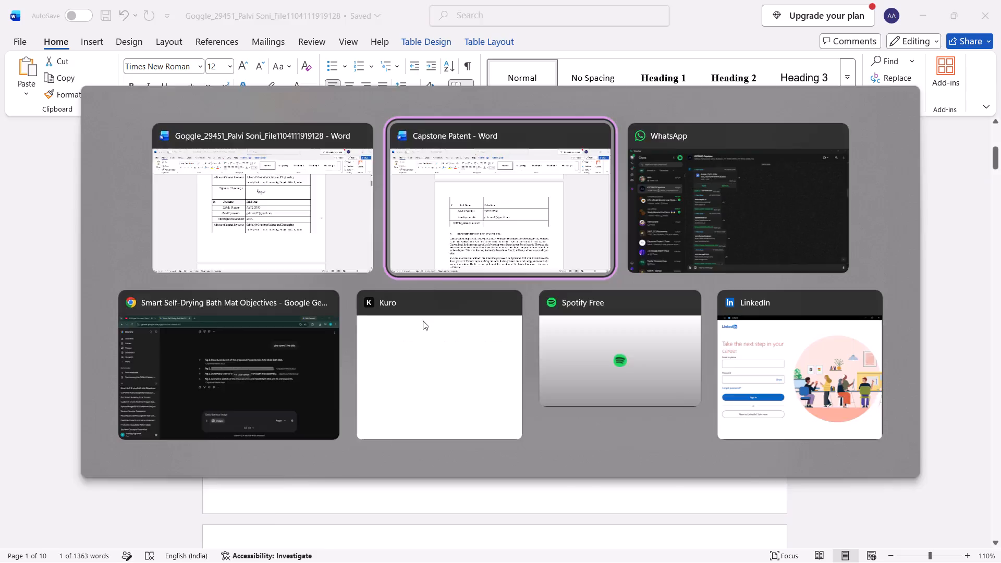
{"action": "key", "text": "ctrl+v"}
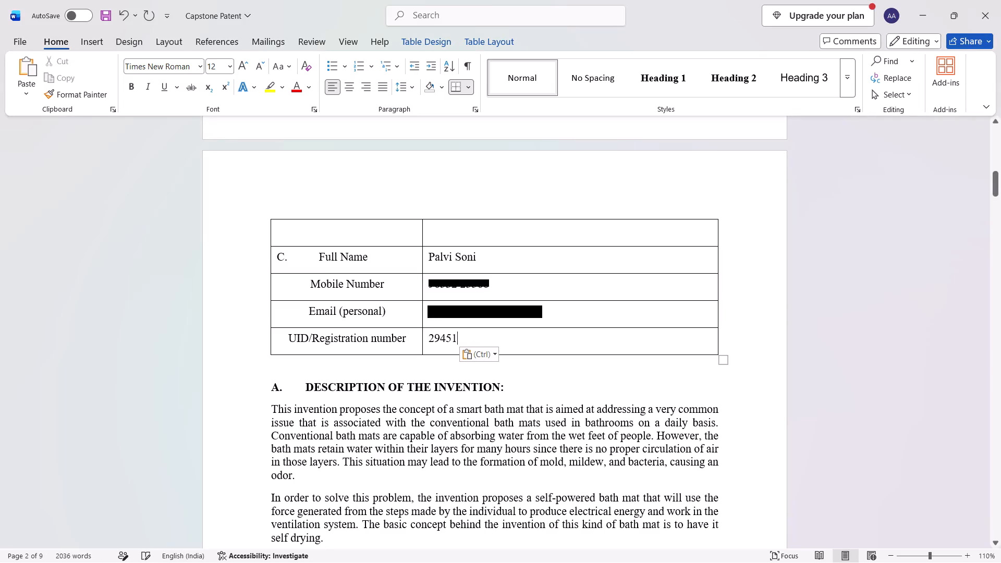
Add an "Address of Internal Inventors" row below inventor C's registration number, copying the label and inventor B's two-line address from the Goggle document.
{"action": "left_click", "coordinate": [729, 347]}
{"action": "key", "text": "Return"}
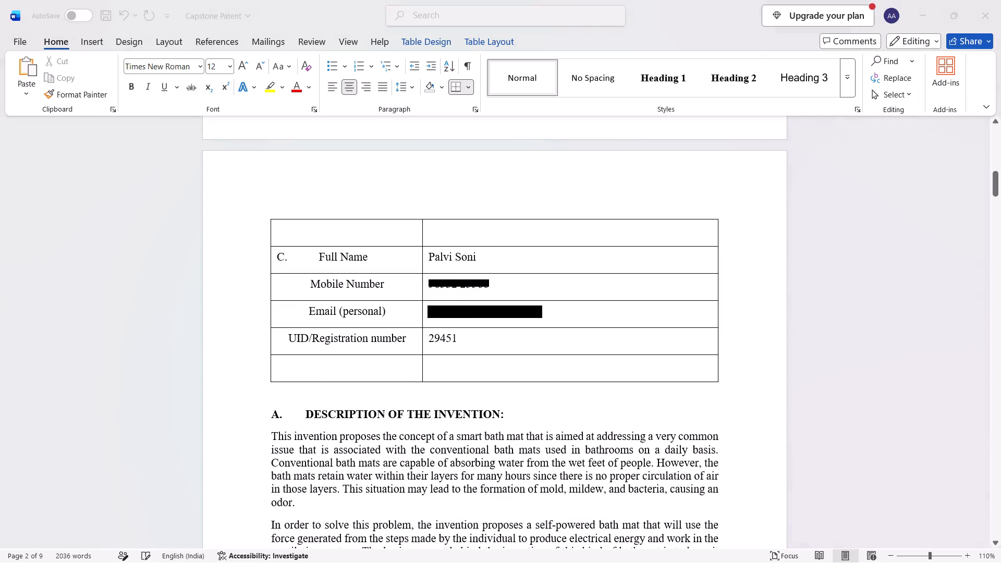
{"action": "scroll", "coordinate": [420, 387], "scroll_direction": "down", "scroll_amount": 1}
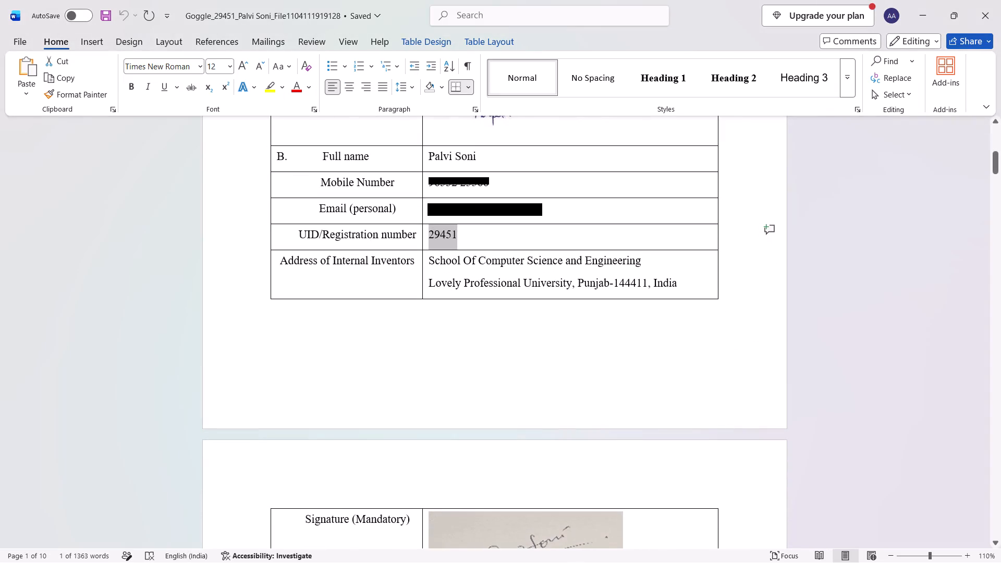
{"action": "left_click_drag", "start_coordinate": [414, 263], "coordinate": [289, 264]}
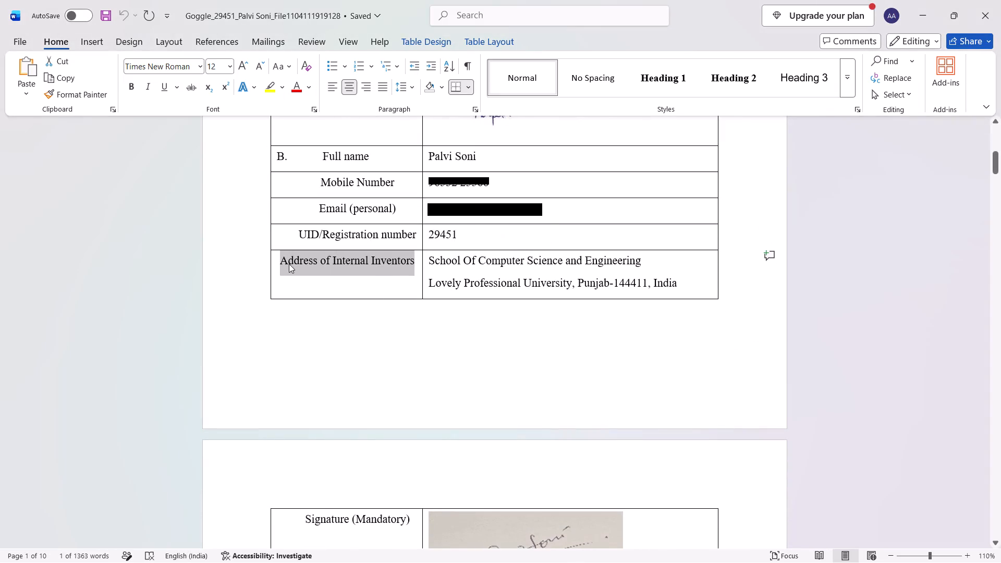
{"action": "key", "text": "ctrl+c"}
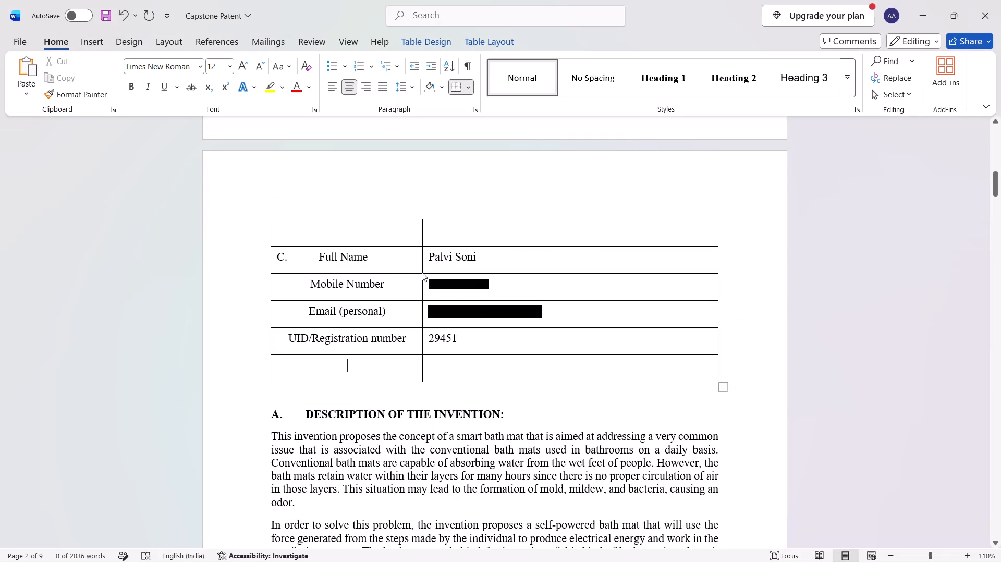
{"action": "key", "text": "ctrl+v"}
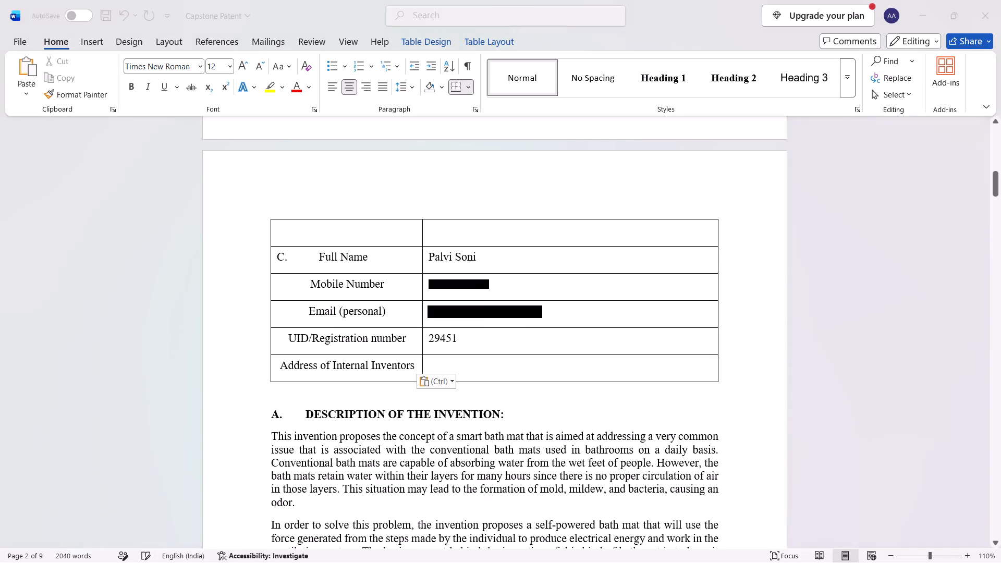
{"action": "left_click_drag", "start_coordinate": [683, 282], "coordinate": [683, 283]}
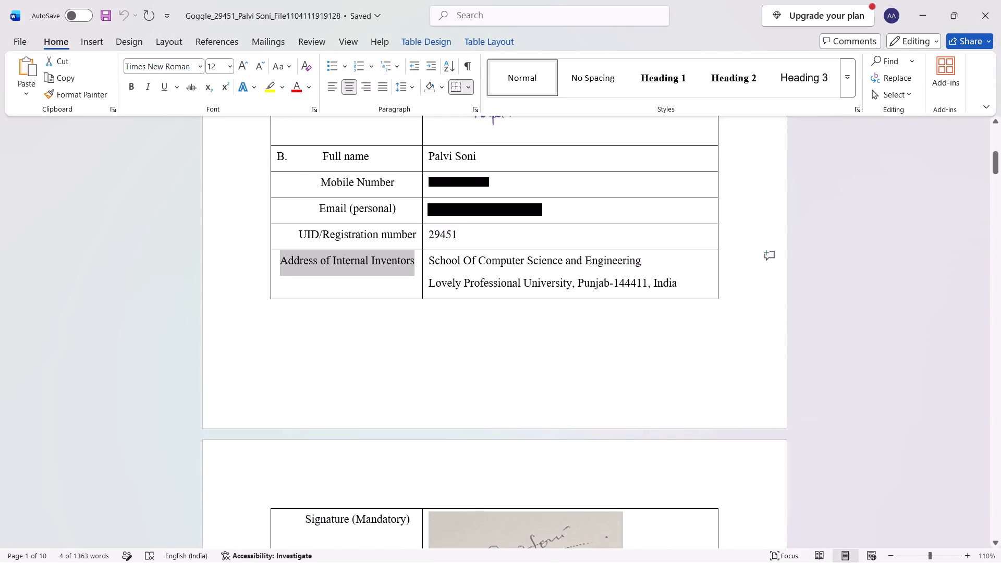
{"action": "left_click_drag", "start_coordinate": [683, 283], "coordinate": [441, 264]}
{"action": "key", "text": "ctrl+c"}
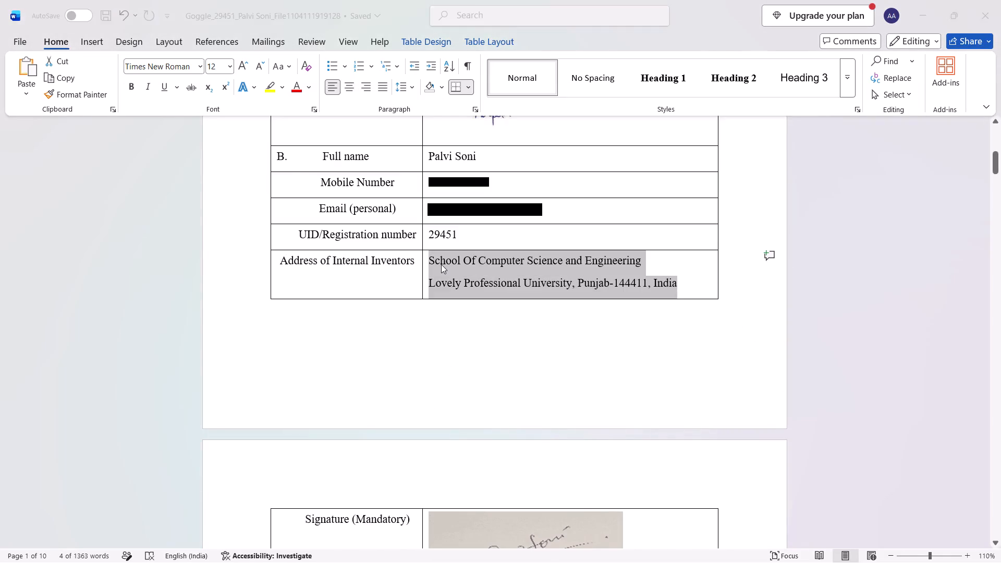
{"action": "left_click", "coordinate": [470, 370]}
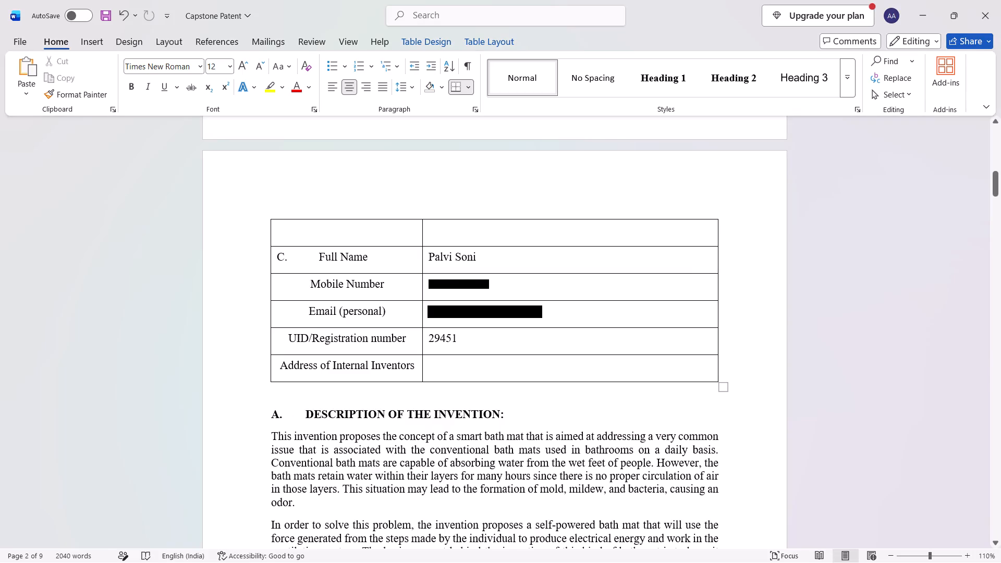
{"action": "key", "text": "ctrl+v"}
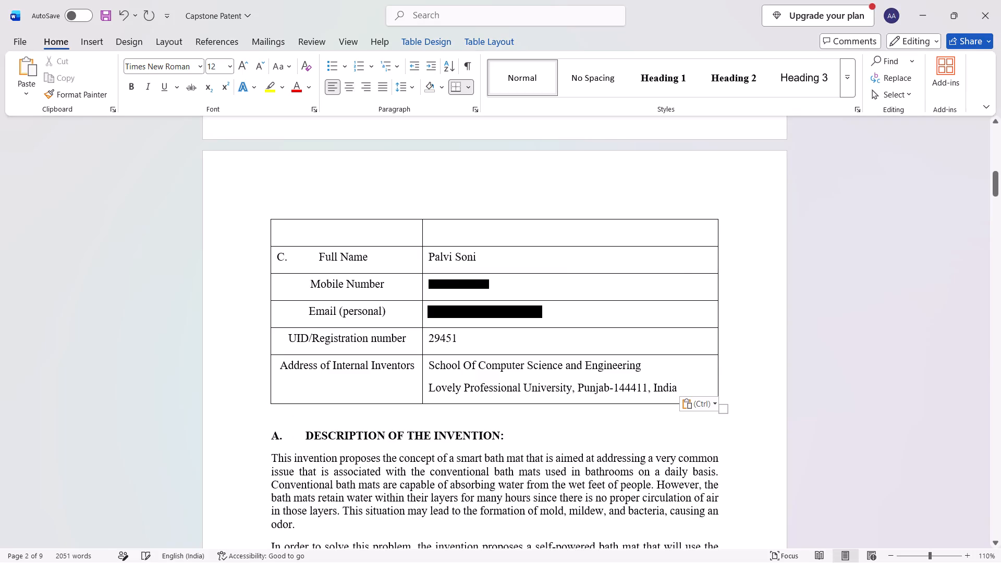
Add a "Signature (Mandatory)" row below inventor C's address, copying the label and inventor B's signature image from the Goggle document.
{"action": "left_click", "coordinate": [742, 384]}
{"action": "key", "text": "Return"}
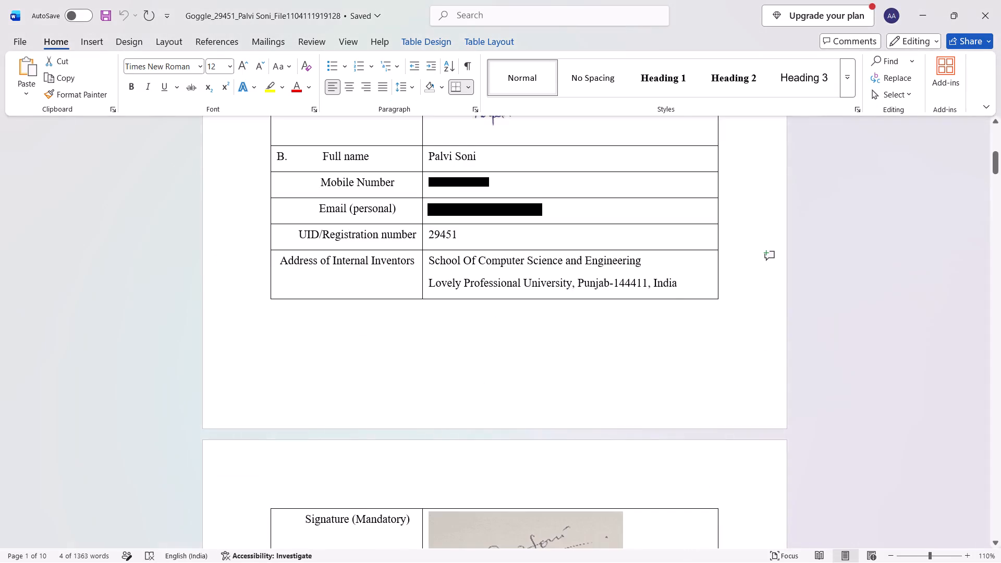
{"action": "scroll", "coordinate": [474, 346], "scroll_direction": "down", "scroll_amount": 1}
{"action": "left_click_drag", "start_coordinate": [411, 335], "coordinate": [385, 332]}
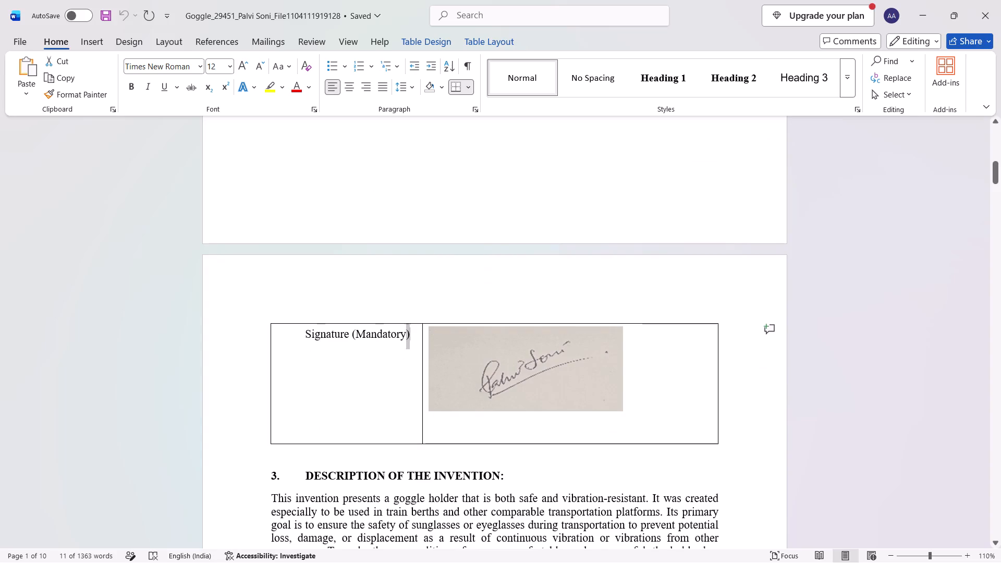
{"action": "left_click_drag", "start_coordinate": [385, 332], "coordinate": [322, 333]}
{"action": "key", "text": "ctrl+c"}
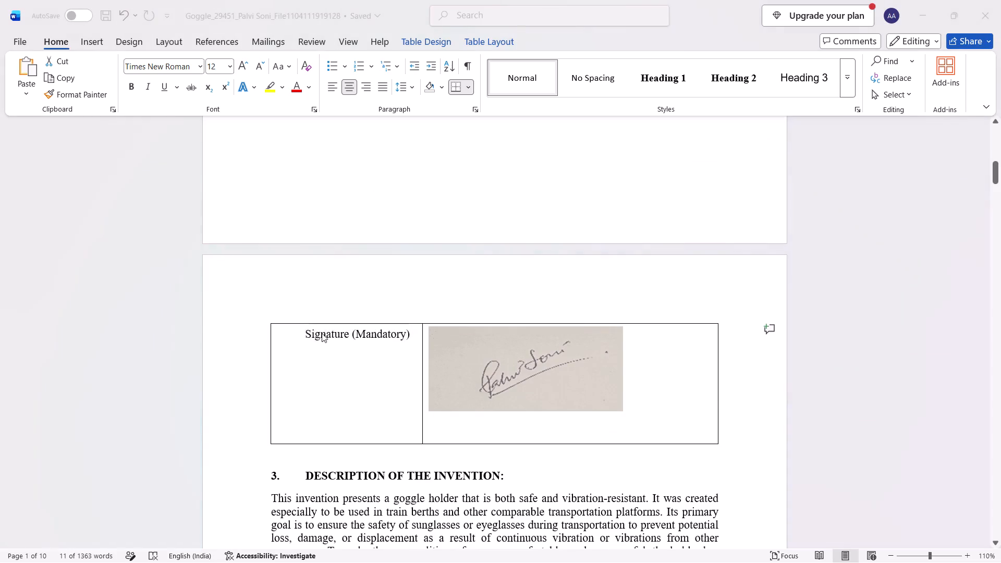
{"action": "key", "text": "ctrl+v"}
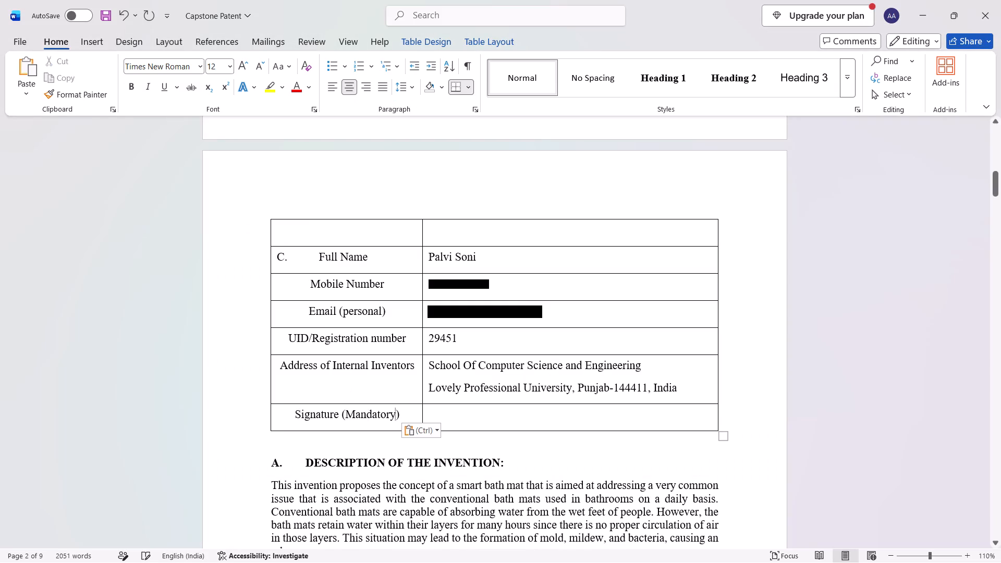
{"action": "left_click", "coordinate": [466, 415]}
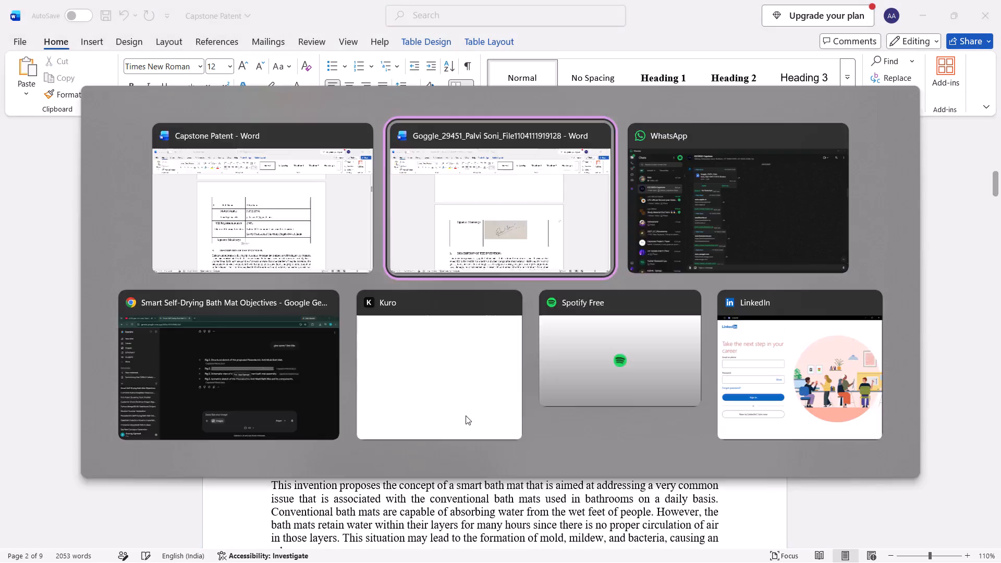
{"action": "left_click", "coordinate": [486, 382]}
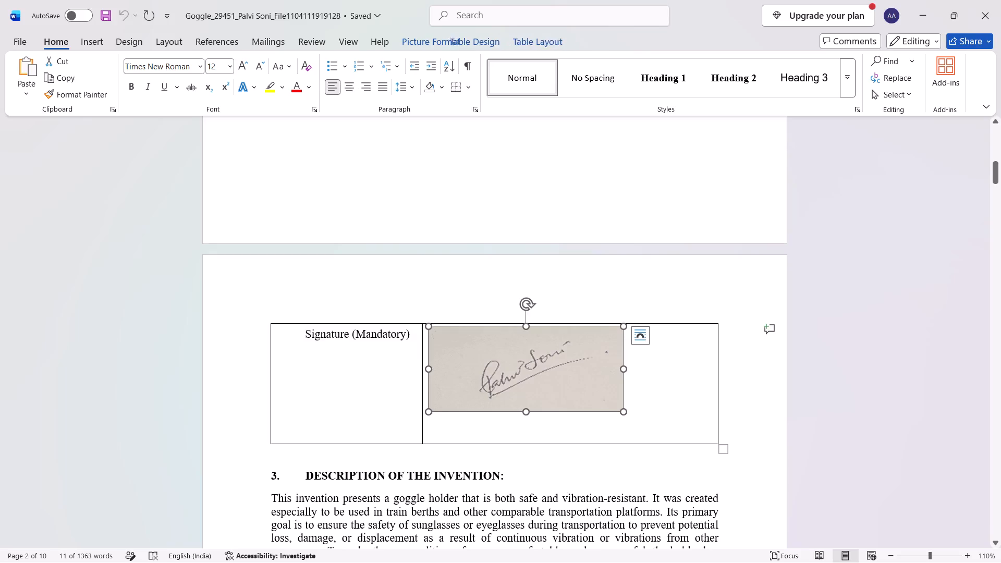
{"action": "key", "text": "ctrl+c"}
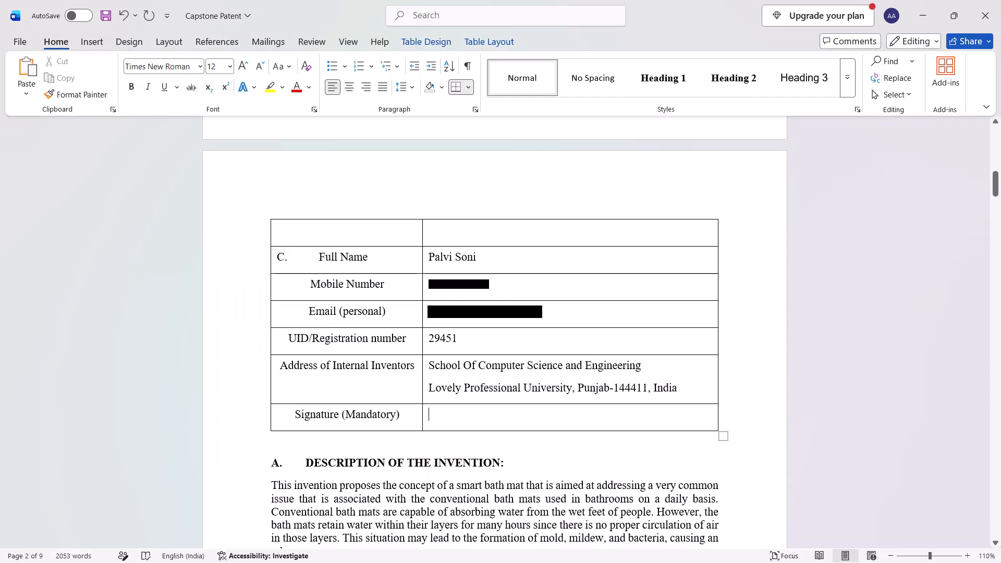
{"action": "key", "text": "ctrl+v"}
{"action": "left_click", "coordinate": [760, 459]}
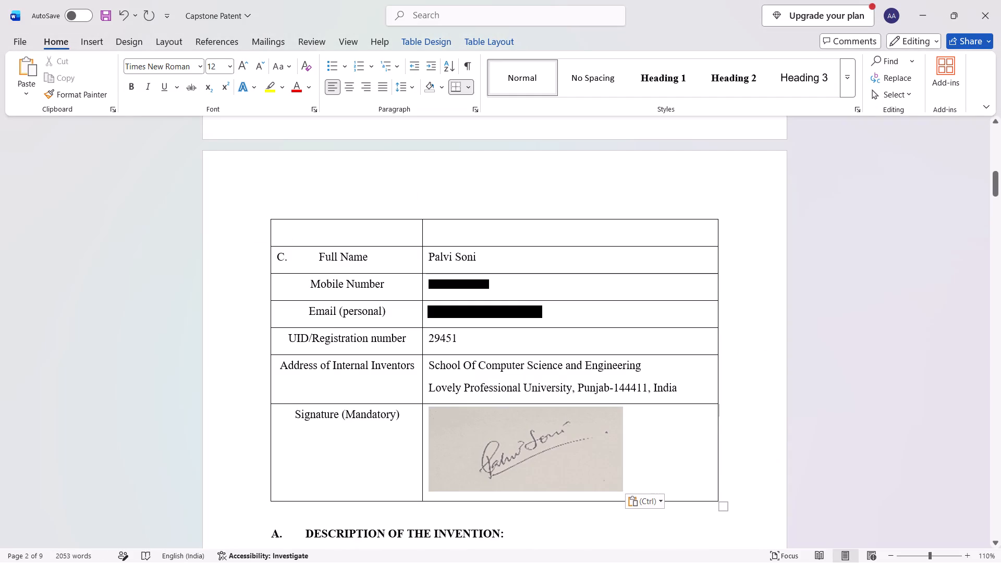
Save the Capstone Patent document with inventor C's completed rows.
{"action": "key", "text": "ctrl+s"}
{"action": "left_click", "coordinate": [760, 459]}
{"action": "key", "text": "ctrl+s"}
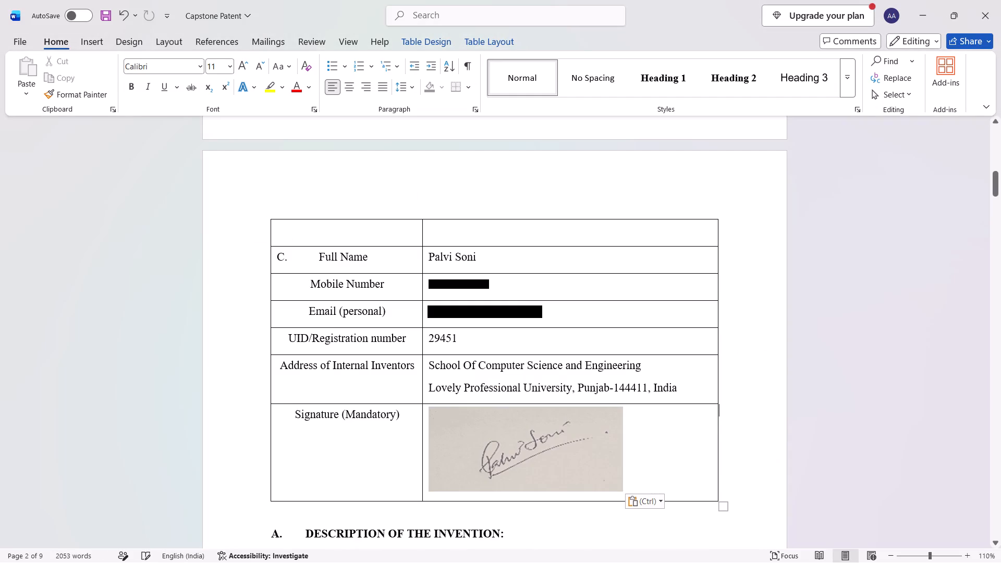
{"action": "left_click", "coordinate": [760, 459]}
{"action": "key", "text": "ctrl+s"}
{"action": "left_click", "coordinate": [760, 459]}
{"action": "key", "text": "ctrl+s"}
Review the page layout of the patent document from the inventors table through the section D research gap table.
{"action": "scroll", "coordinate": [760, 459], "scroll_direction": "up", "scroll_amount": 9}
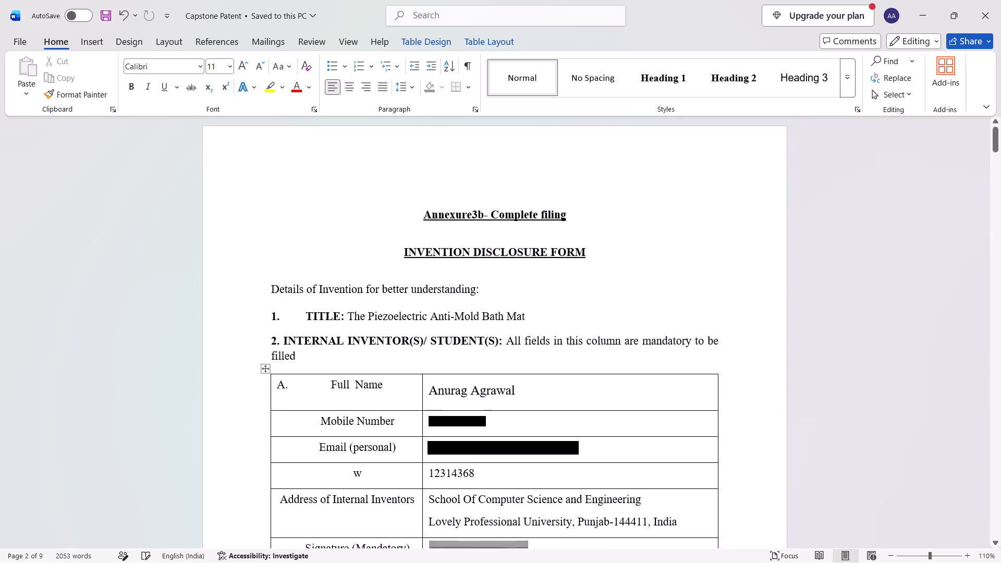
{"action": "scroll", "coordinate": [760, 459], "scroll_direction": "down", "scroll_amount": 5}
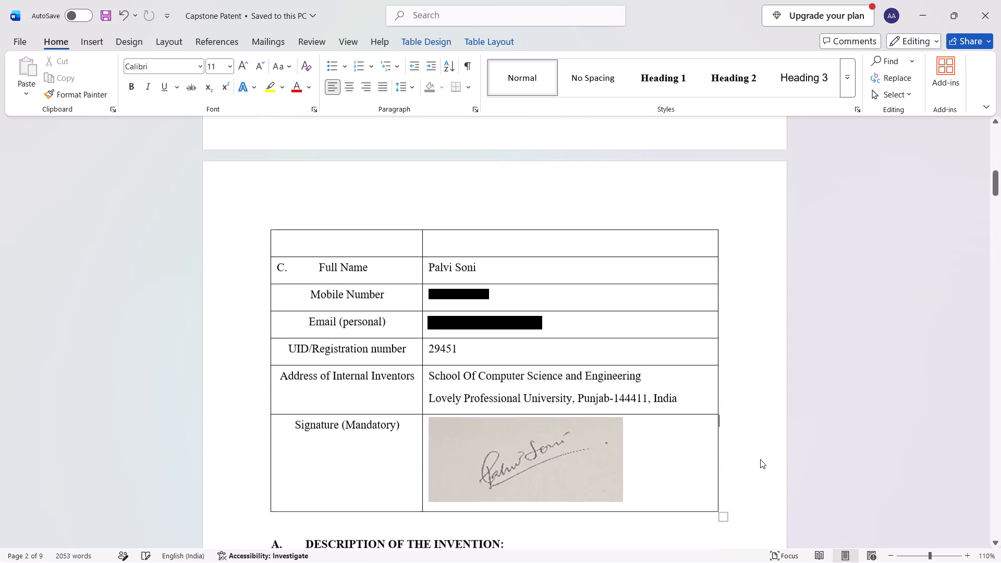
{"action": "scroll", "coordinate": [760, 459], "scroll_direction": "down", "scroll_amount": 6}
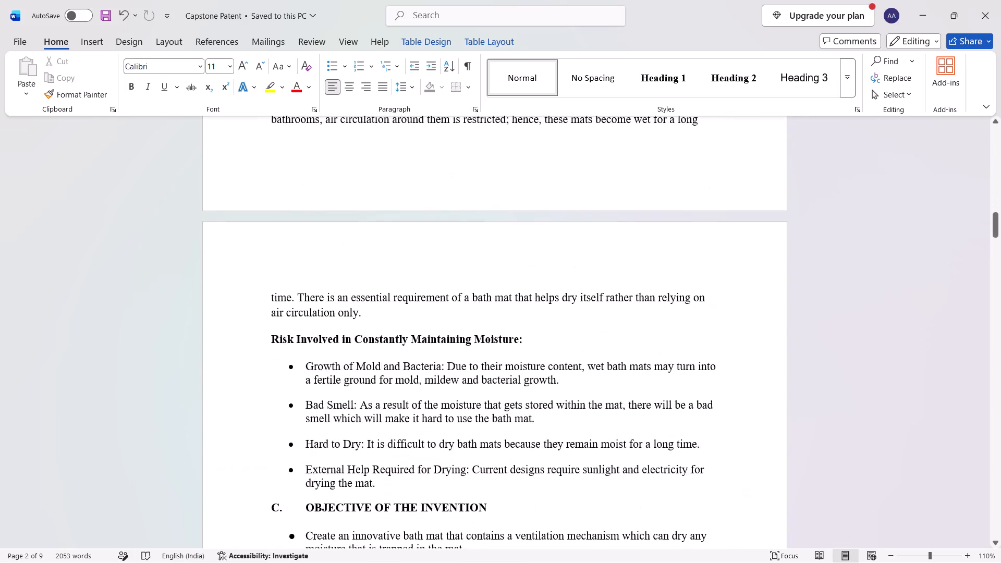
{"action": "scroll", "coordinate": [760, 459], "scroll_direction": "up", "scroll_amount": 4}
{"action": "scroll", "coordinate": [760, 459], "scroll_direction": "down", "scroll_amount": 2}
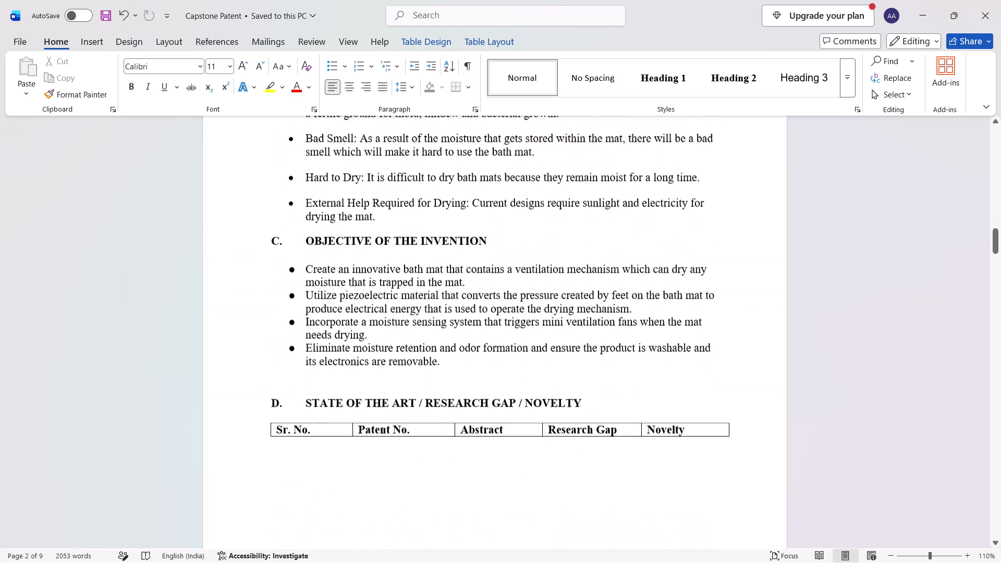
{"action": "scroll", "coordinate": [760, 459], "scroll_direction": "down", "scroll_amount": 4}
{"action": "scroll", "coordinate": [760, 459], "scroll_direction": "up", "scroll_amount": 2}
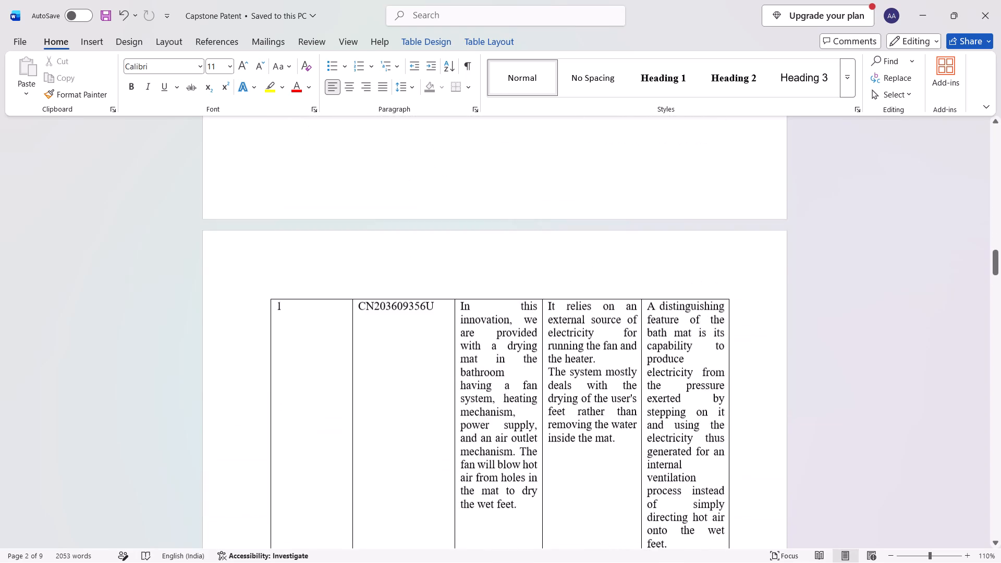
{"action": "scroll", "coordinate": [760, 459], "scroll_direction": "up", "scroll_amount": 4}
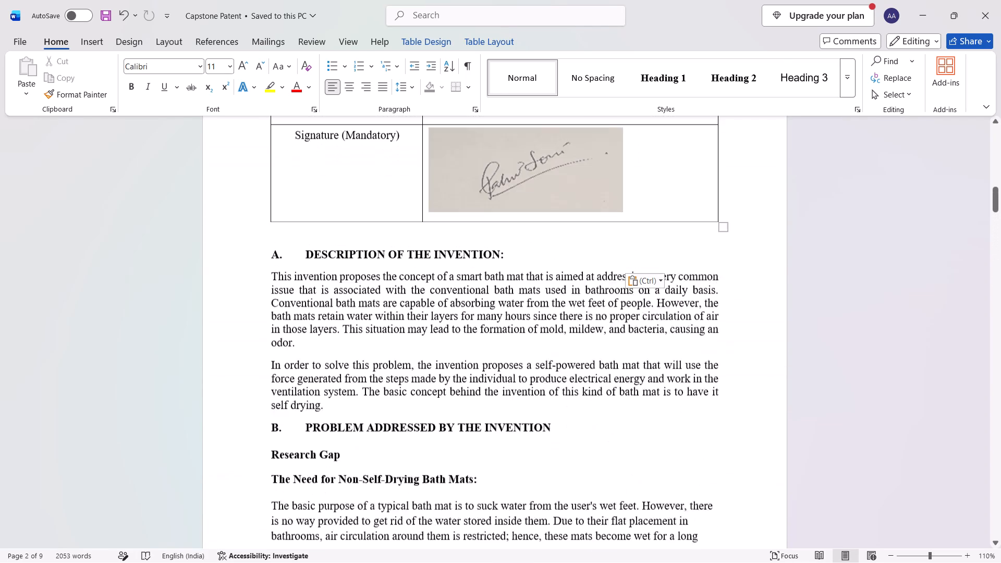
{"action": "scroll", "coordinate": [760, 459], "scroll_direction": "down", "scroll_amount": 1}
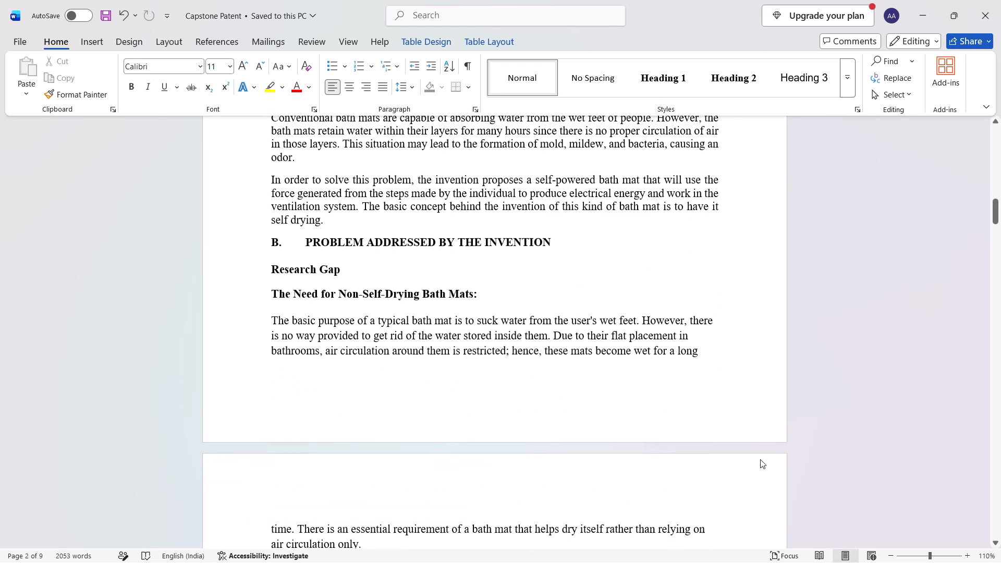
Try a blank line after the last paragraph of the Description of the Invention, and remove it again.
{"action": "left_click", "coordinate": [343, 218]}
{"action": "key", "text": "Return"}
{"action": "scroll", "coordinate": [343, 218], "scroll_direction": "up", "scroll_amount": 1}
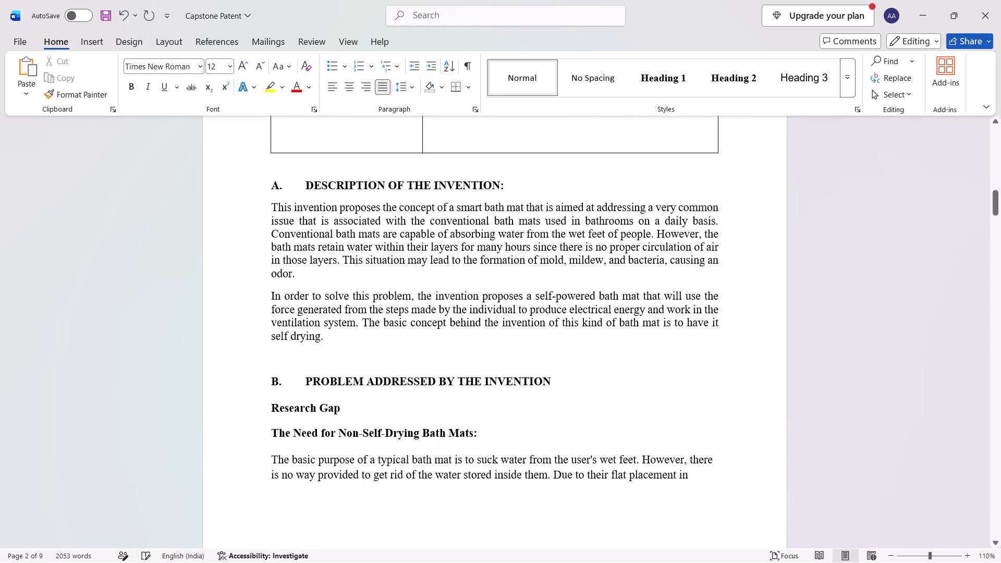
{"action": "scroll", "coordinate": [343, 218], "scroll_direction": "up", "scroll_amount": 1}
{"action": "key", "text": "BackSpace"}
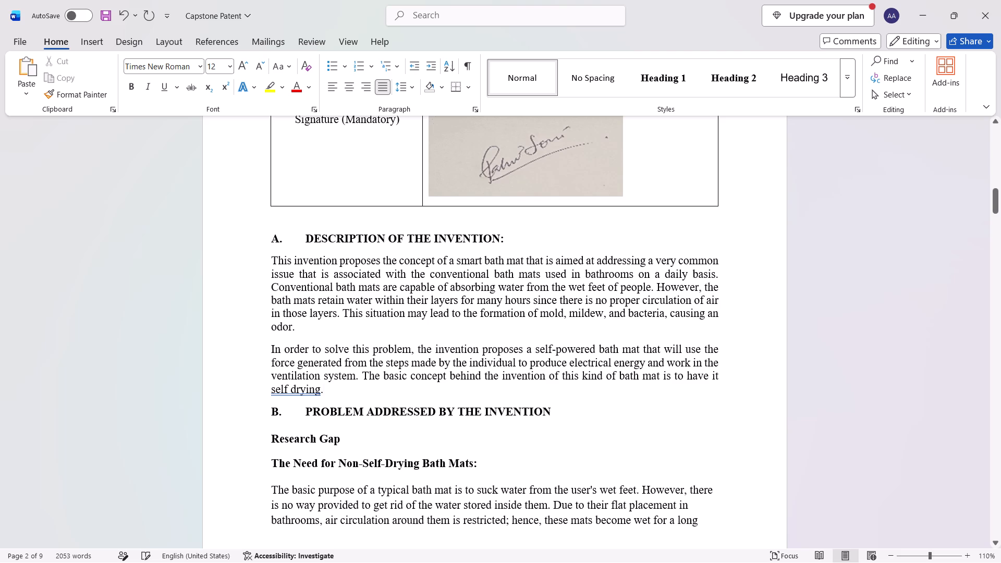
Shrink inventor C's signature image slightly in the Signature (Mandatory) row, keeping its proportions, and check the pagination of the following sections.
{"action": "scroll", "coordinate": [353, 313], "scroll_direction": "up", "scroll_amount": 1}
{"action": "scroll", "coordinate": [353, 313], "scroll_direction": "down", "scroll_amount": 5}
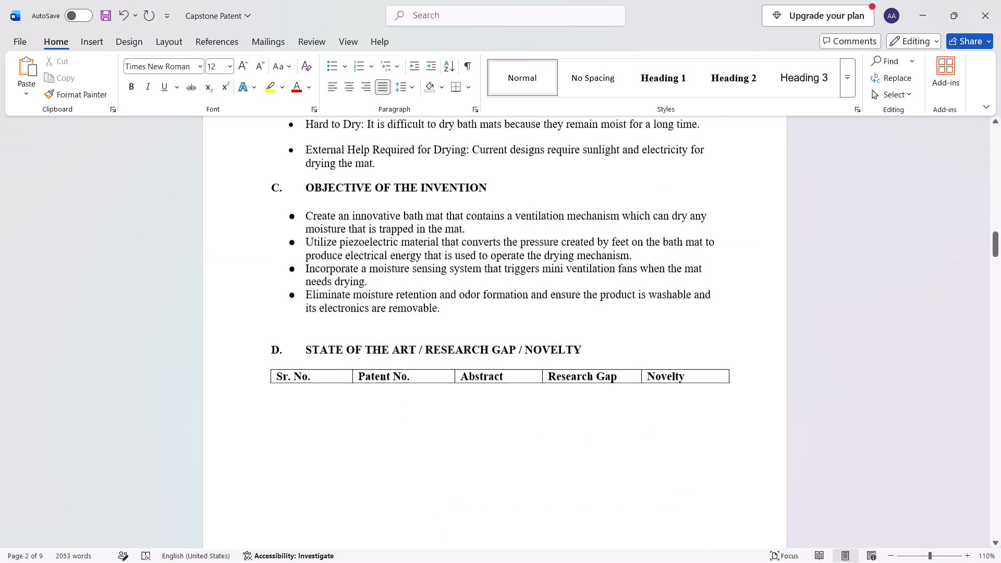
{"action": "scroll", "coordinate": [353, 313], "scroll_direction": "down", "scroll_amount": 4}
{"action": "scroll", "coordinate": [353, 313], "scroll_direction": "up", "scroll_amount": 1}
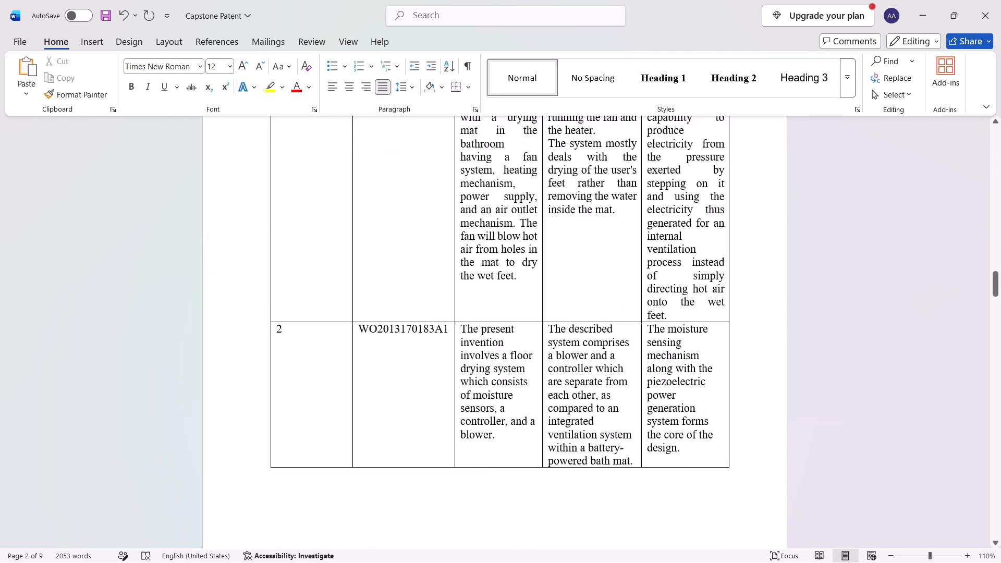
{"action": "scroll", "coordinate": [353, 313], "scroll_direction": "up", "scroll_amount": 3}
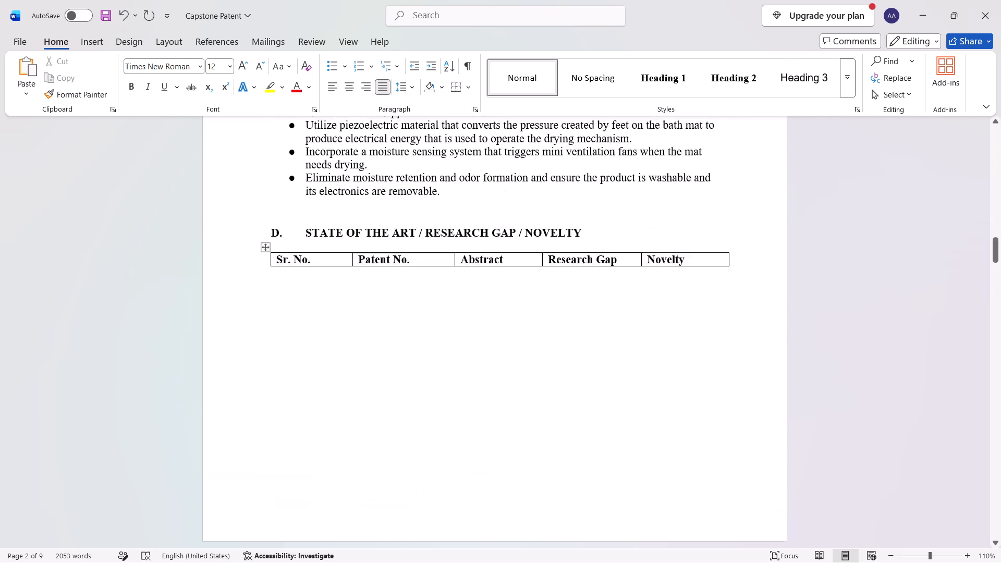
{"action": "scroll", "coordinate": [353, 313], "scroll_direction": "up", "scroll_amount": 5}
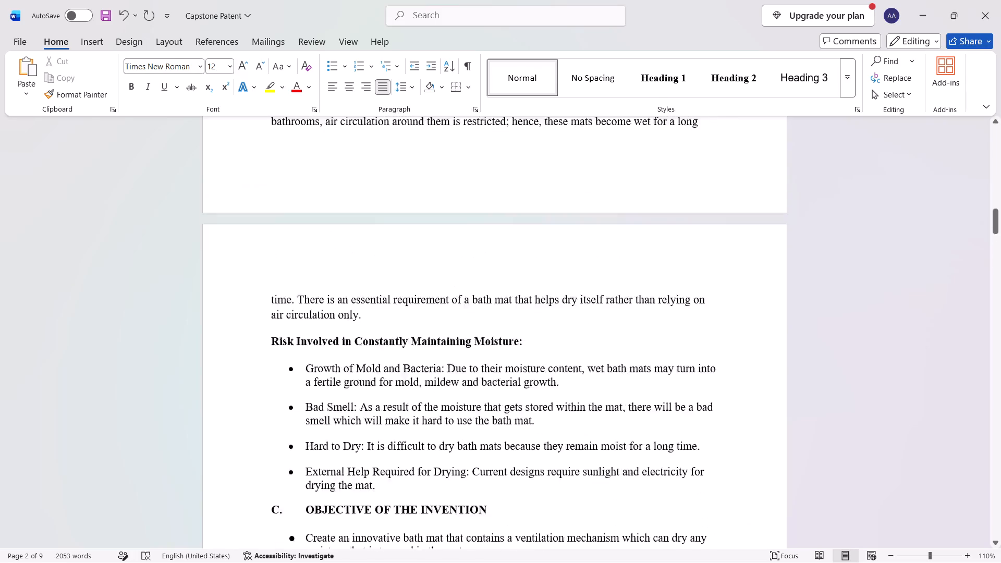
{"action": "scroll", "coordinate": [353, 313], "scroll_direction": "up", "scroll_amount": 3}
{"action": "left_click", "coordinate": [502, 302]}
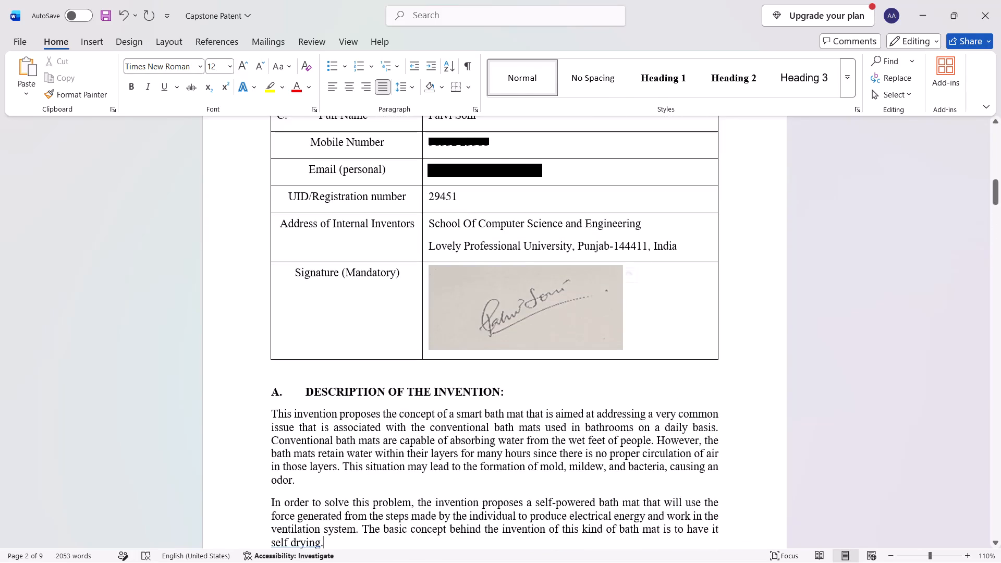
{"action": "left_click_drag", "start_coordinate": [624, 350], "coordinate": [611, 337]}
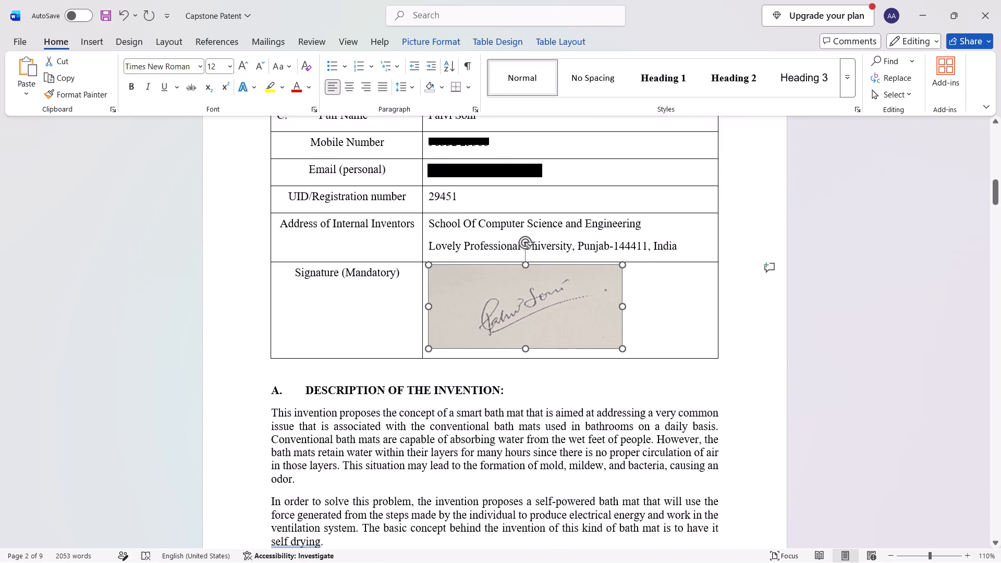
{"action": "left_click_drag", "start_coordinate": [611, 337], "coordinate": [603, 332]}
{"action": "scroll", "coordinate": [667, 403], "scroll_direction": "down", "scroll_amount": 1}
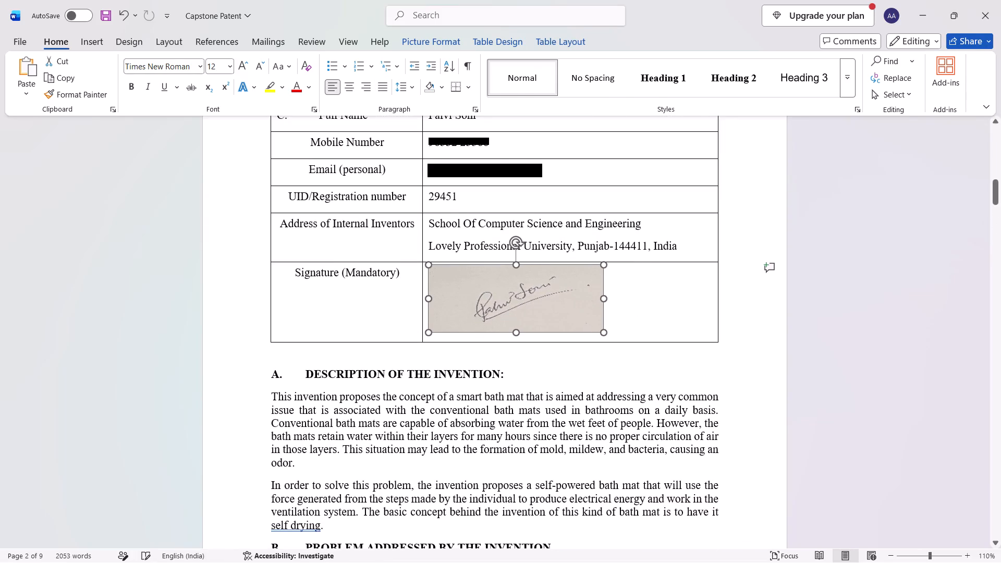
{"action": "scroll", "coordinate": [667, 403], "scroll_direction": "down", "scroll_amount": 6}
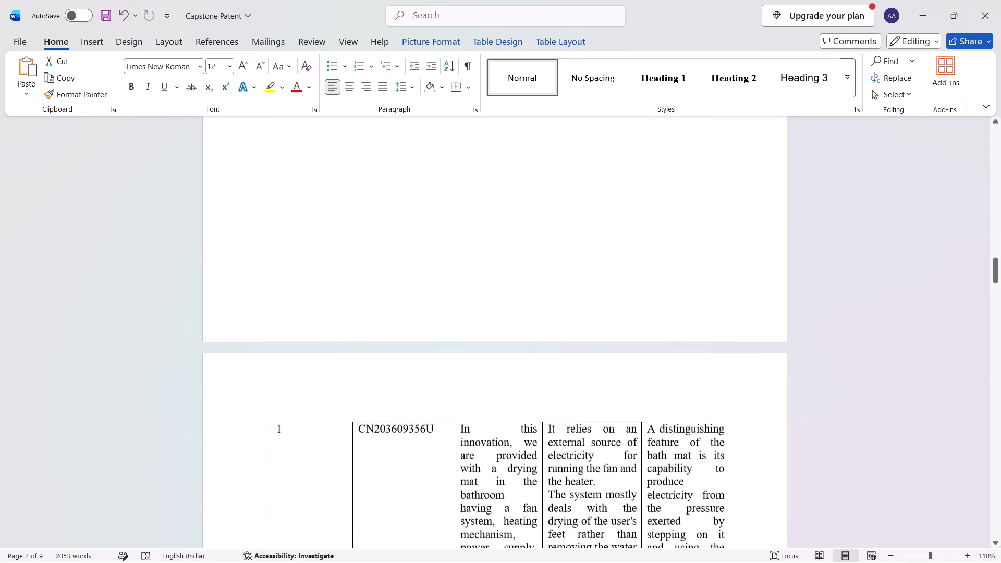
{"action": "scroll", "coordinate": [667, 403], "scroll_direction": "down", "scroll_amount": 3}
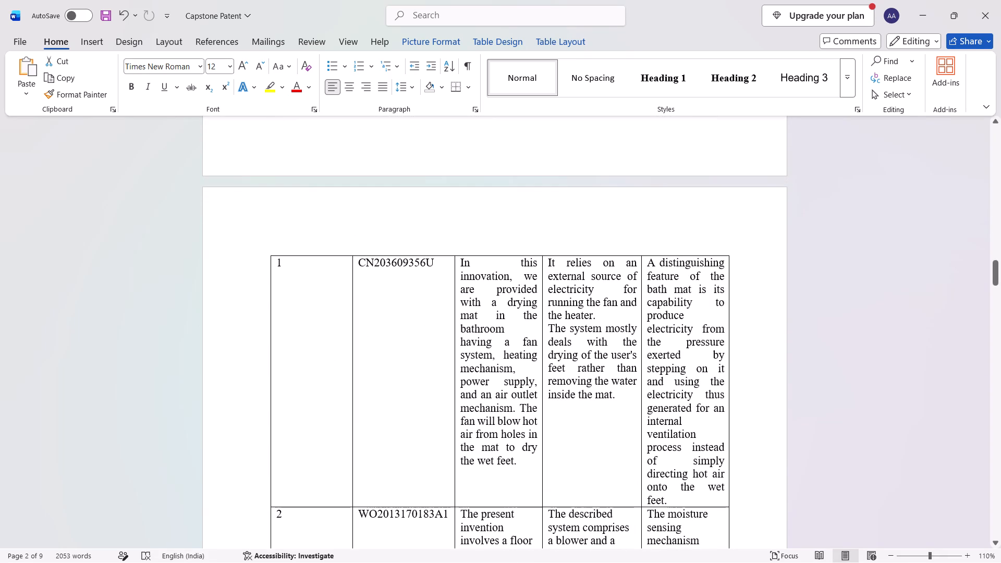
{"action": "scroll", "coordinate": [667, 403], "scroll_direction": "up", "scroll_amount": 5}
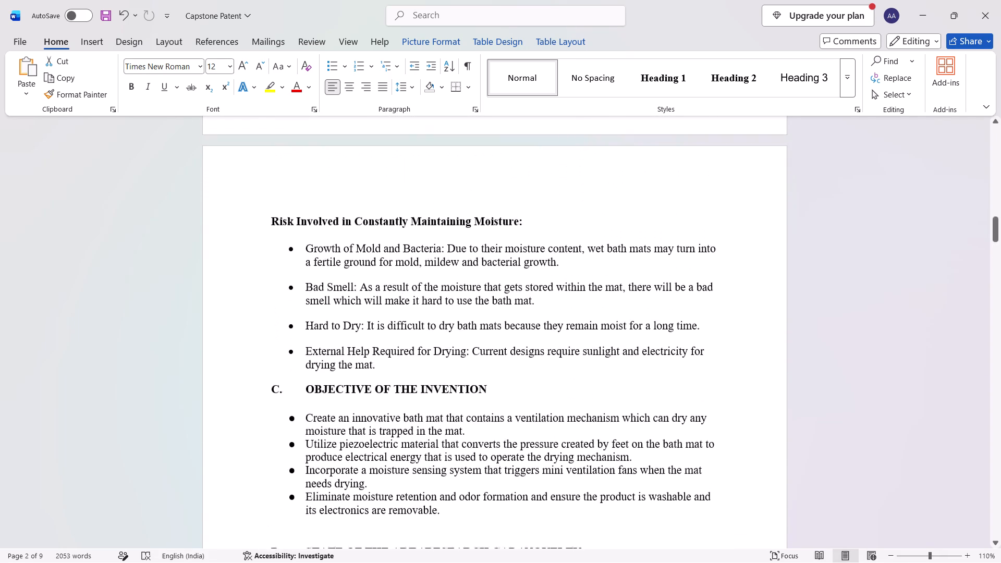
{"action": "scroll", "coordinate": [667, 403], "scroll_direction": "up", "scroll_amount": 4}
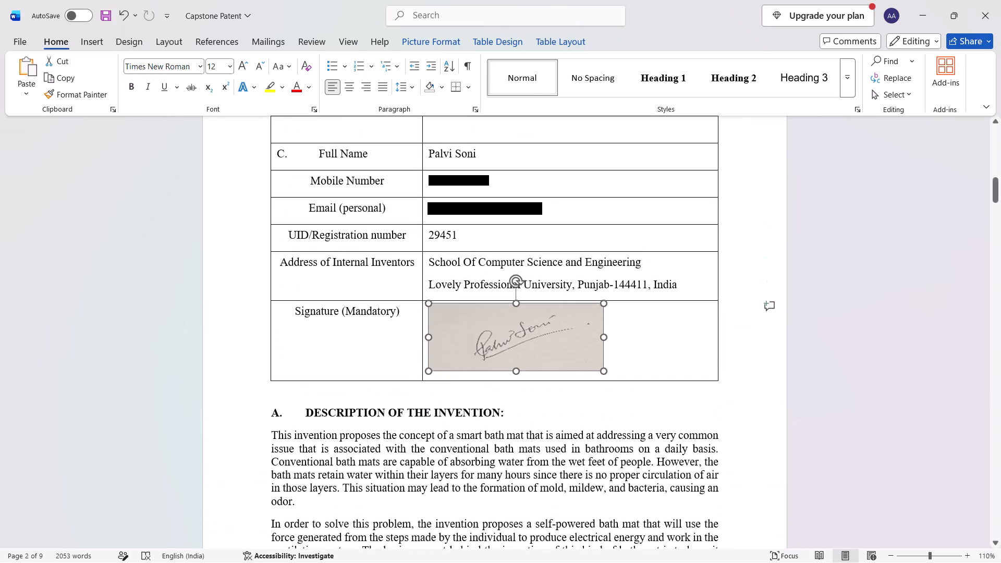
Shrink inventor C's signature image a little further in the Signature (Mandatory) row, keeping its proportions.
{"action": "left_click_drag", "start_coordinate": [603, 371], "coordinate": [591, 364]}
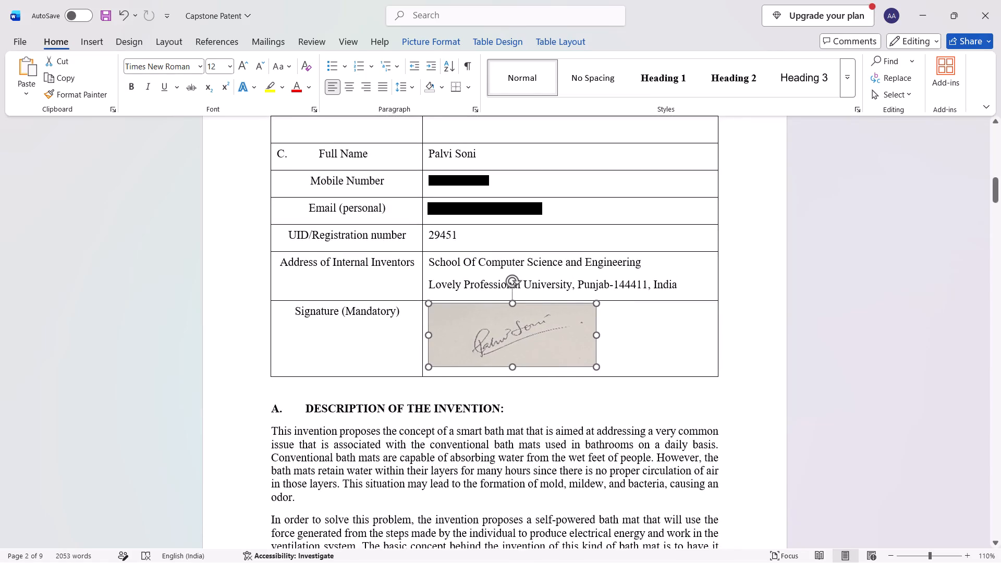
{"action": "left_click_drag", "start_coordinate": [591, 364], "coordinate": [582, 362]}
Check how sections B to D, including the State of the Art / Research Gap / Novelty table, break across the pages.
{"action": "scroll", "coordinate": [596, 454], "scroll_direction": "down", "scroll_amount": 2}
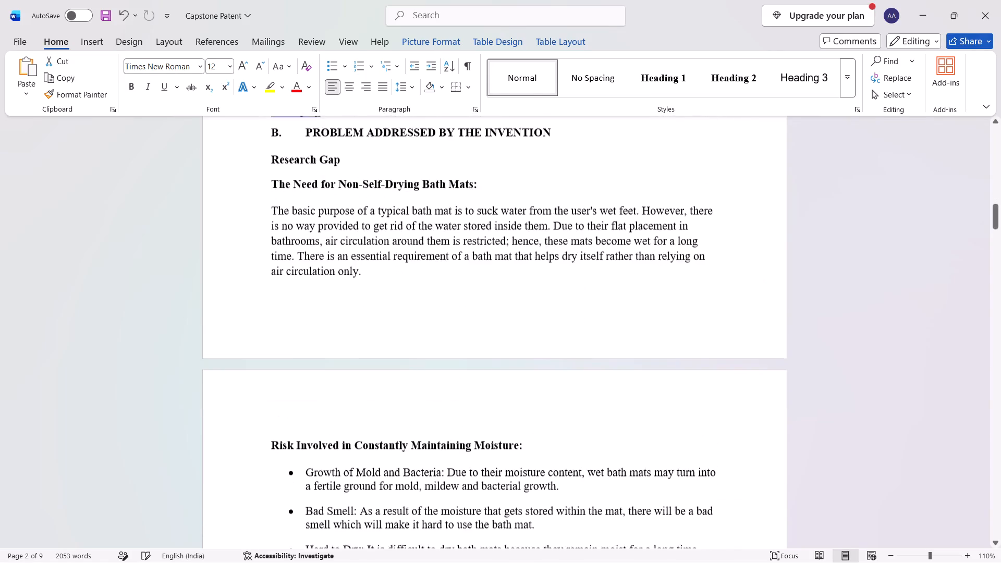
{"action": "scroll", "coordinate": [596, 454], "scroll_direction": "down", "scroll_amount": 7}
{"action": "scroll", "coordinate": [596, 454], "scroll_direction": "up", "scroll_amount": 1}
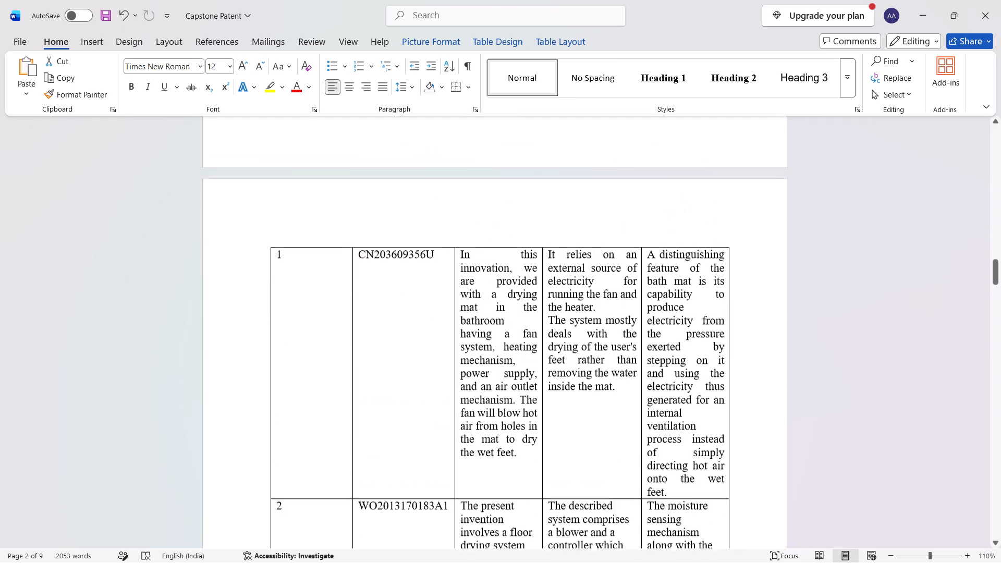
{"action": "scroll", "coordinate": [596, 454], "scroll_direction": "up", "scroll_amount": 1}
{"action": "scroll", "coordinate": [596, 454], "scroll_direction": "down", "scroll_amount": 2}
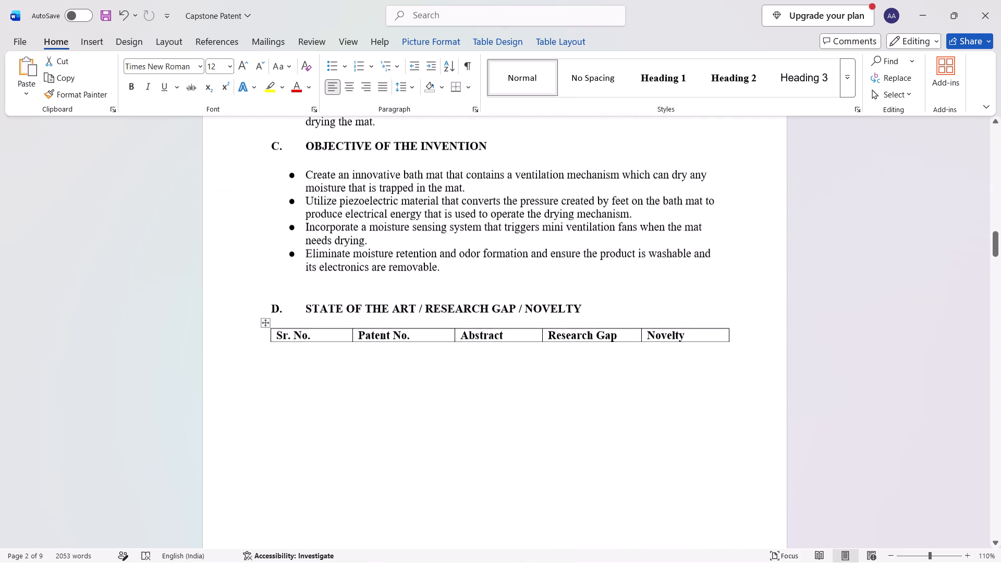
{"action": "scroll", "coordinate": [596, 454], "scroll_direction": "down", "scroll_amount": 3}
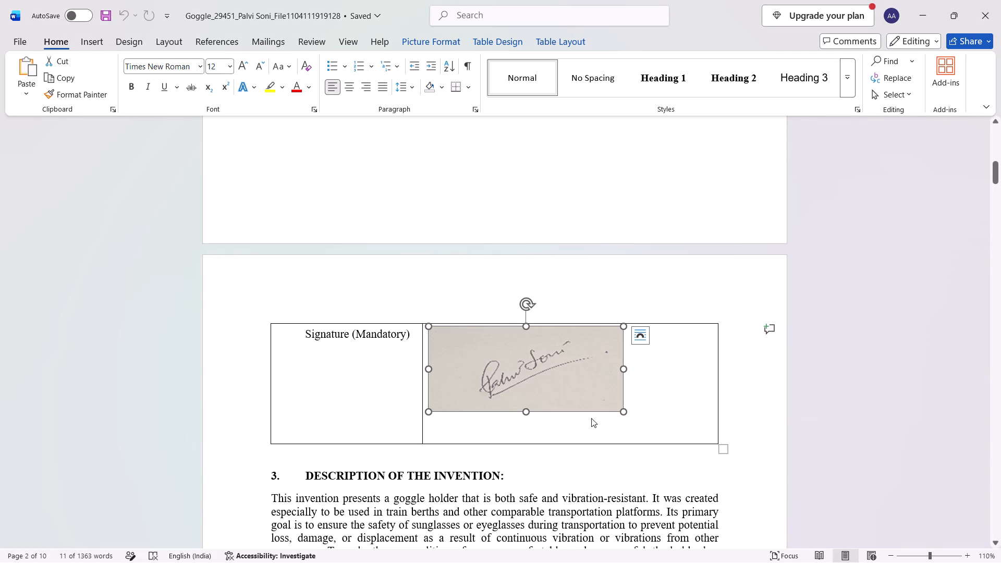
Reduce the signature image in the Goggle document's Signature (Mandatory) row, keeping its proportions.
{"action": "left_click_drag", "start_coordinate": [625, 414], "coordinate": [579, 386]}
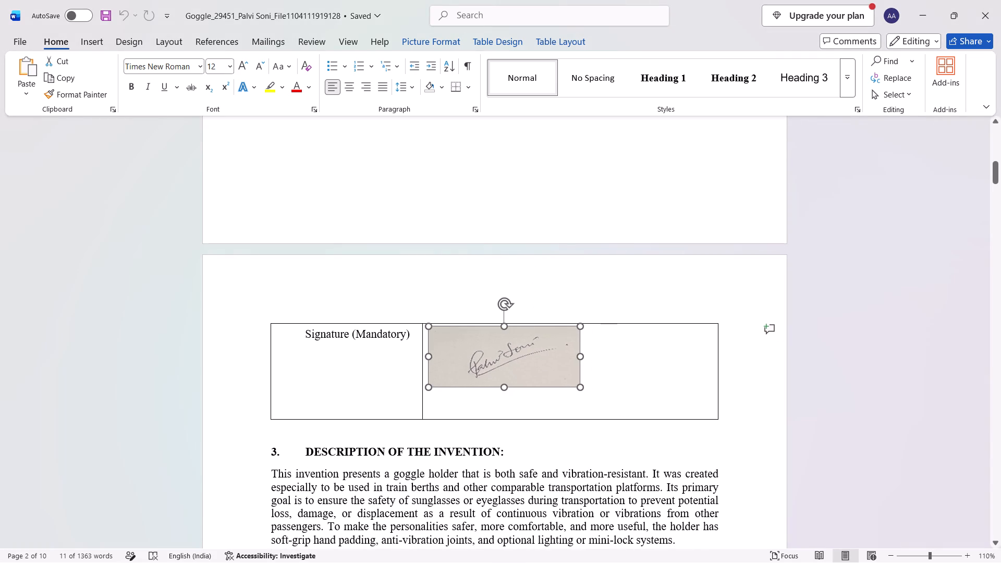
{"action": "left_click_drag", "start_coordinate": [579, 386], "coordinate": [568, 378]}
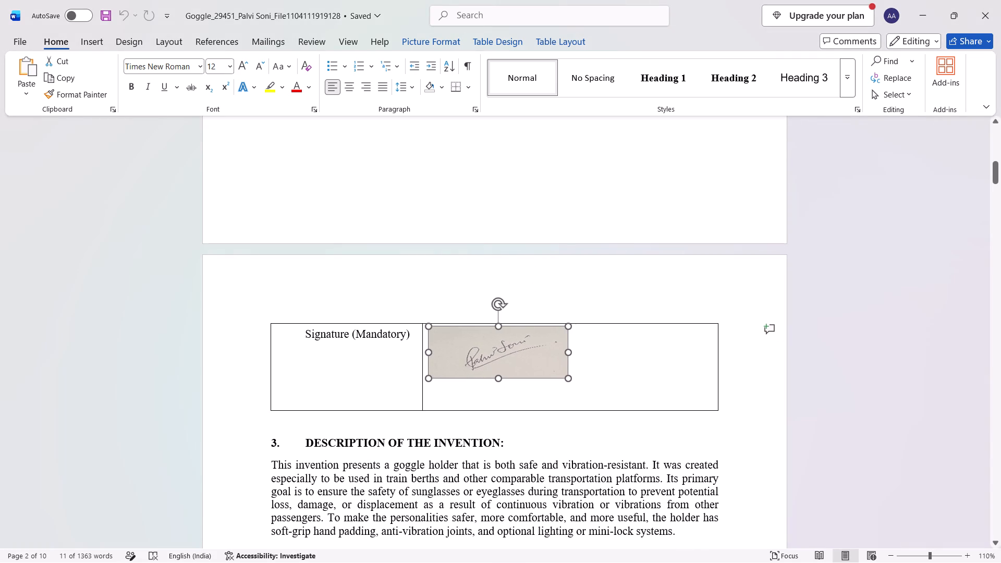
{"action": "left_click_drag", "start_coordinate": [568, 378], "coordinate": [592, 391]}
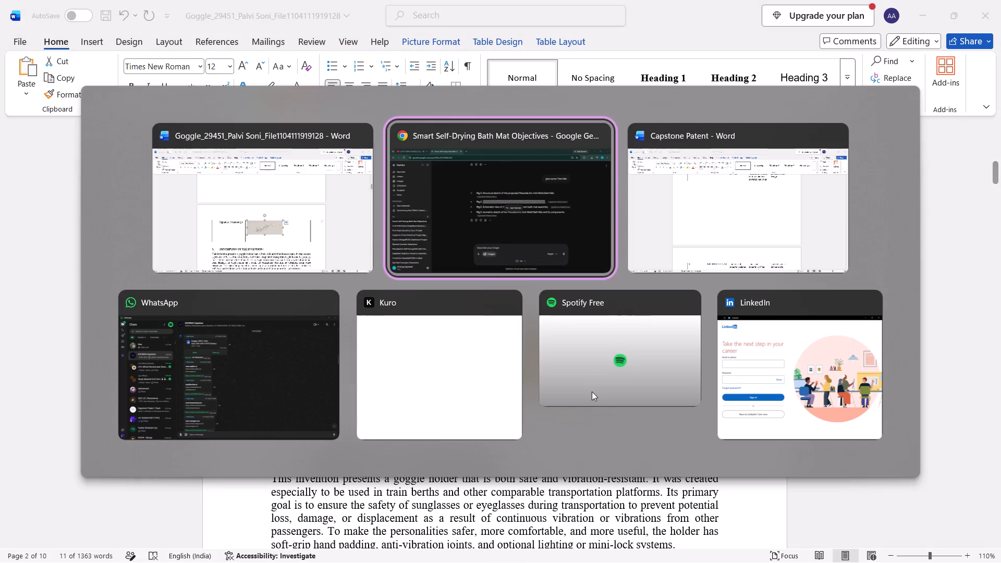
Back in the Capstone Patent document, shrink inventor C's signature image to less than half its width and check the section D table's pagination.
{"action": "scroll", "coordinate": [465, 360], "scroll_direction": "up", "scroll_amount": 1}
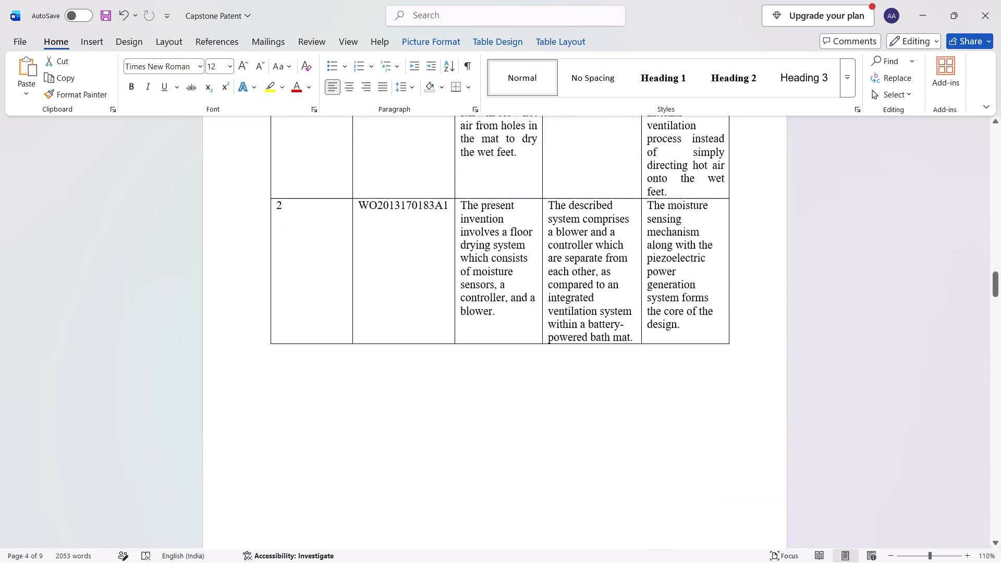
{"action": "scroll", "coordinate": [465, 360], "scroll_direction": "up", "scroll_amount": 6}
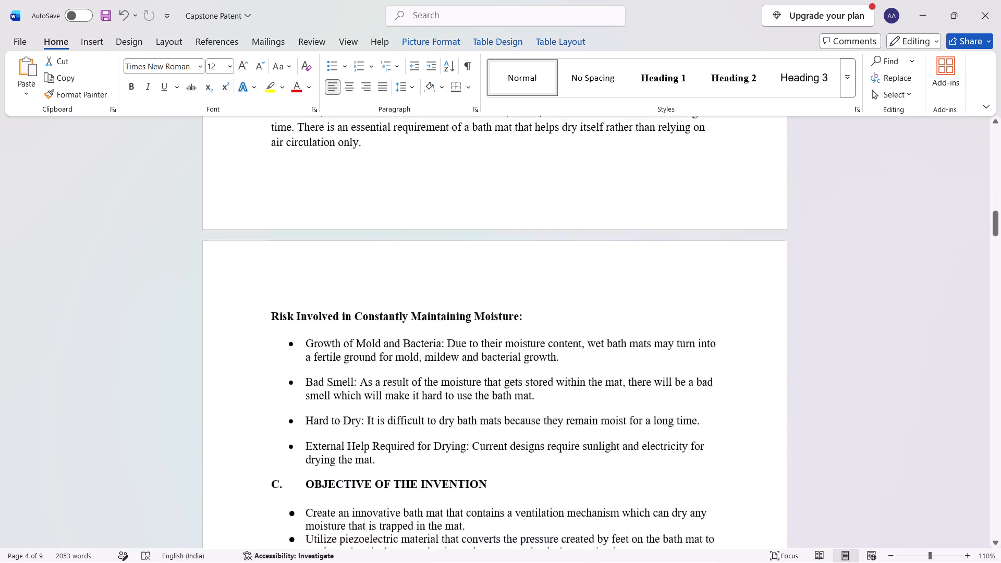
{"action": "scroll", "coordinate": [465, 360], "scroll_direction": "up", "scroll_amount": 4}
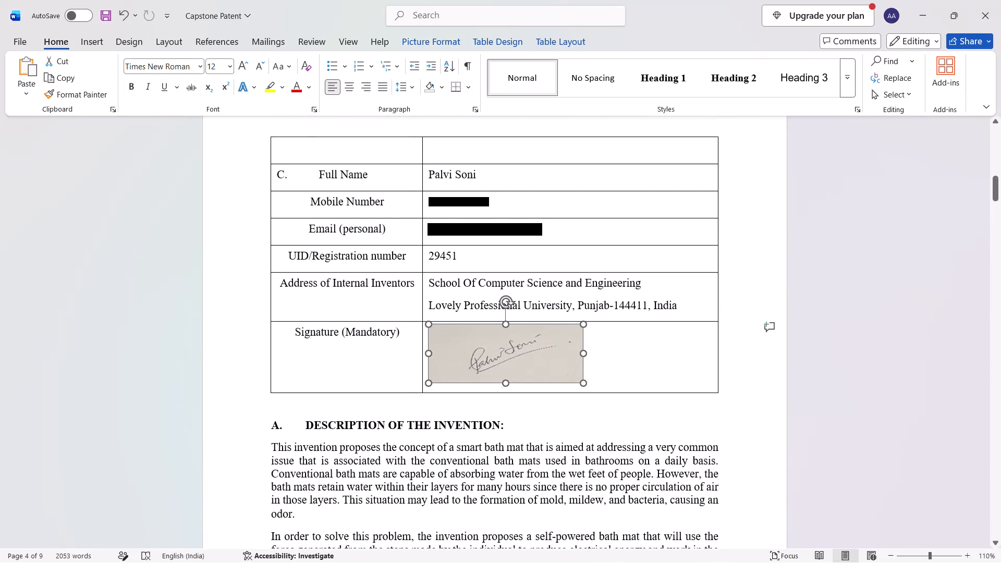
{"action": "left_click_drag", "start_coordinate": [583, 383], "coordinate": [497, 354]}
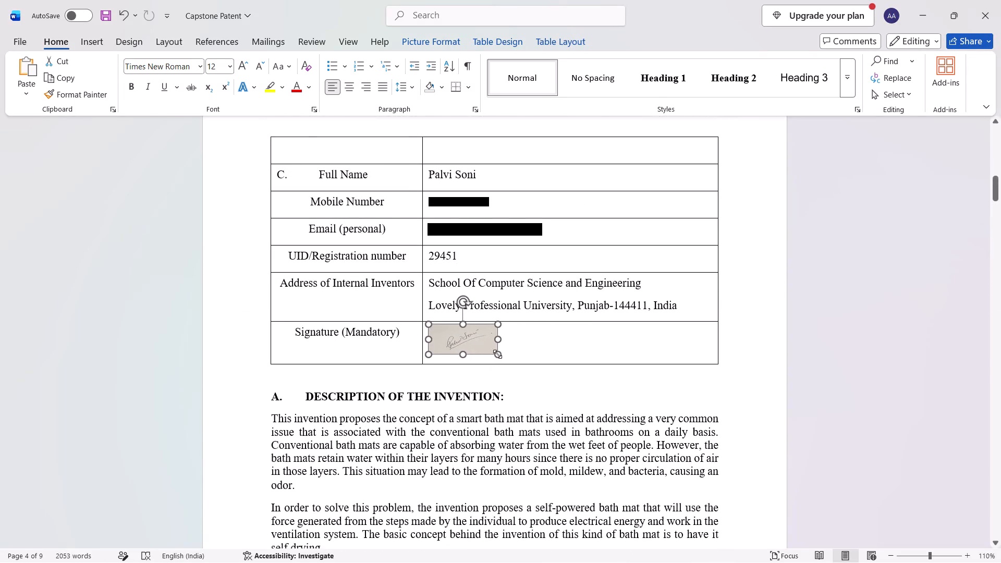
{"action": "scroll", "coordinate": [535, 455], "scroll_direction": "down", "scroll_amount": 5}
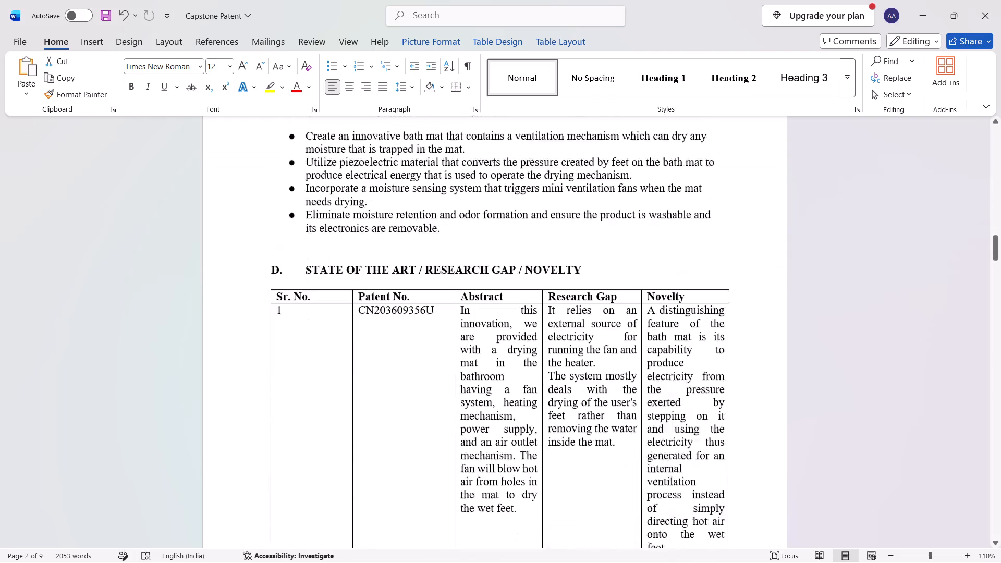
{"action": "scroll", "coordinate": [535, 455], "scroll_direction": "down", "scroll_amount": 2}
{"action": "scroll", "coordinate": [535, 455], "scroll_direction": "up", "scroll_amount": 2}
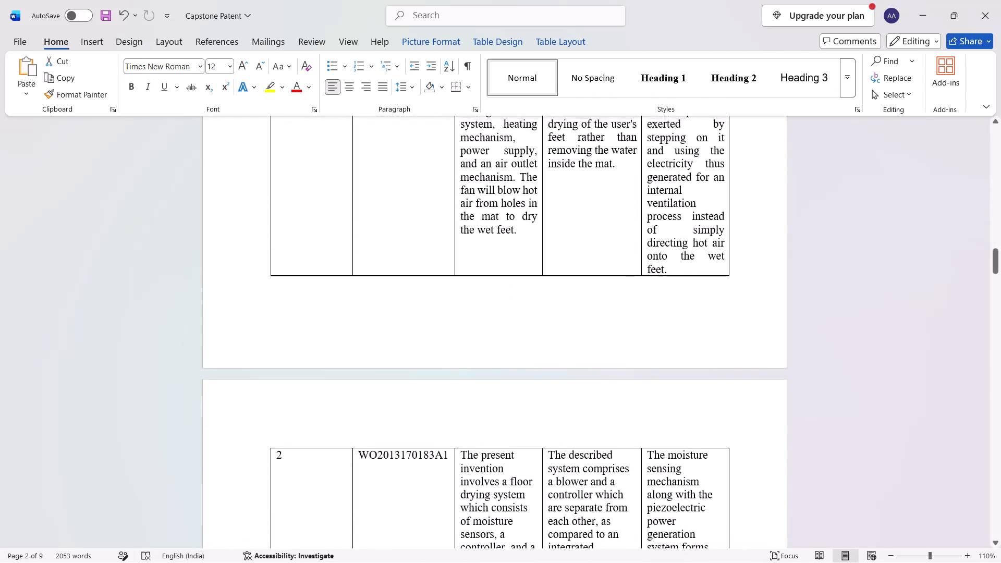
{"action": "scroll", "coordinate": [535, 455], "scroll_direction": "up", "scroll_amount": 4}
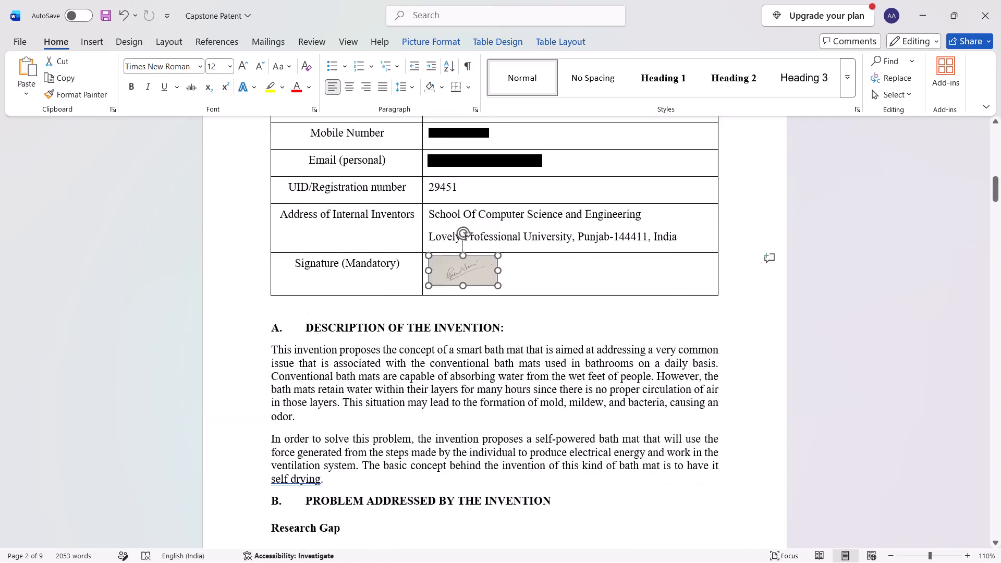
Enlarge inventor C's signature image a little, keeping the section D table's first entry on the same page as its header row.
{"action": "scroll", "coordinate": [535, 455], "scroll_direction": "up", "scroll_amount": 1}
{"action": "left_click_drag", "start_coordinate": [498, 374], "coordinate": [512, 382]}
{"action": "scroll", "coordinate": [512, 382], "scroll_direction": "down", "scroll_amount": 4}
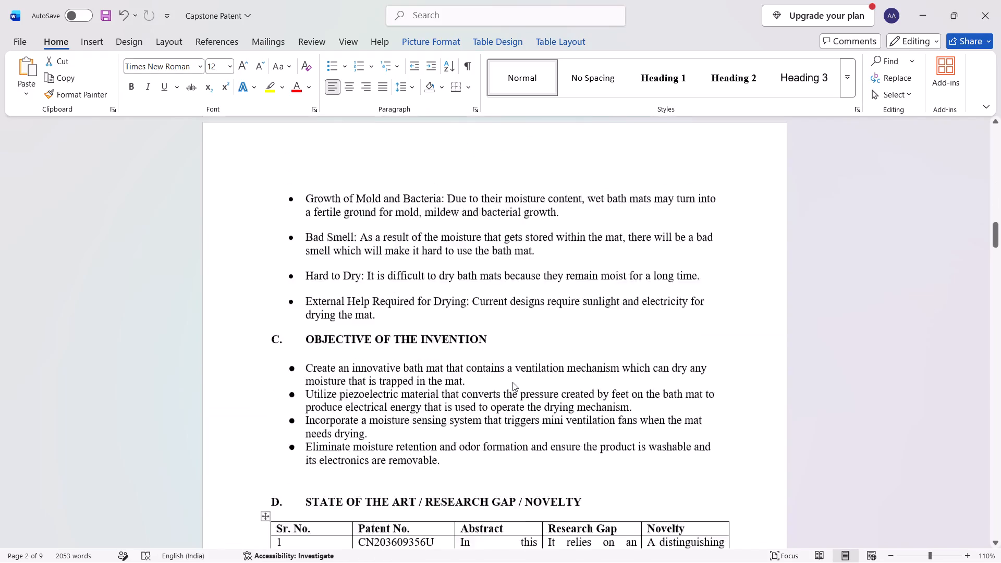
{"action": "scroll", "coordinate": [512, 382], "scroll_direction": "down", "scroll_amount": 3}
{"action": "scroll", "coordinate": [512, 382], "scroll_direction": "up", "scroll_amount": 2}
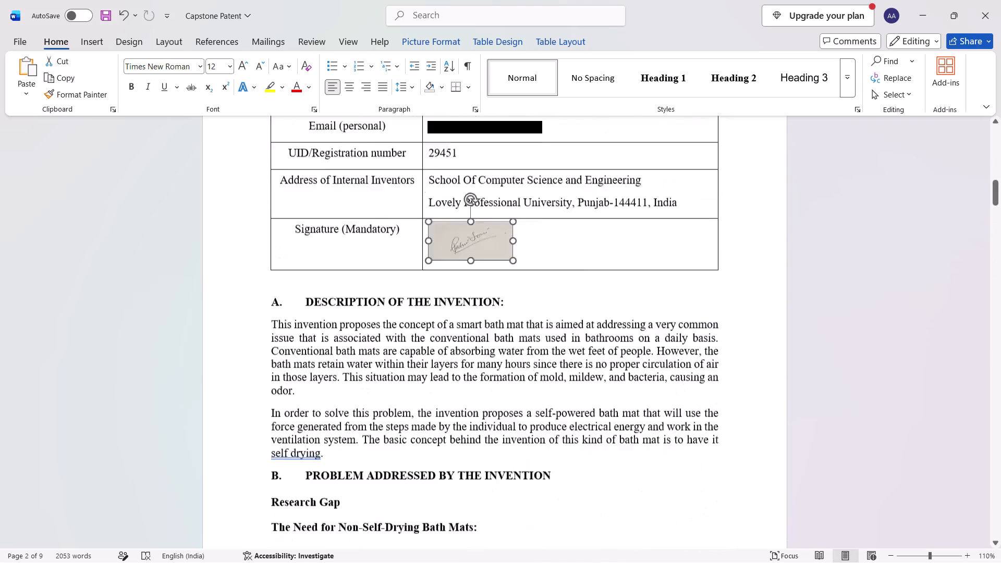
{"action": "scroll", "coordinate": [512, 382], "scroll_direction": "up", "scroll_amount": 1}
{"action": "left_click_drag", "start_coordinate": [513, 394], "coordinate": [521, 397]}
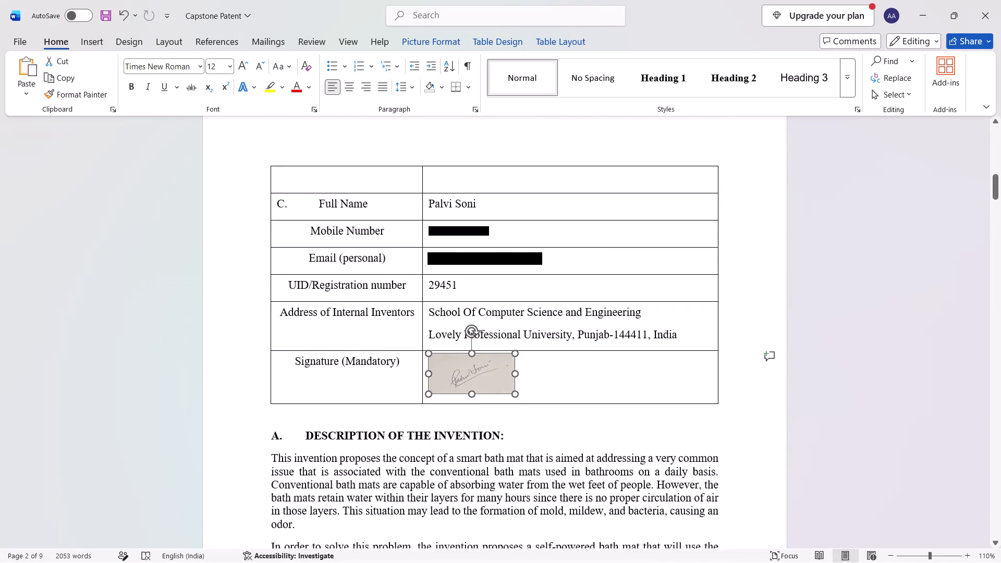
{"action": "left_click_drag", "start_coordinate": [521, 397], "coordinate": [522, 397]}
{"action": "scroll", "coordinate": [533, 454], "scroll_direction": "down", "scroll_amount": 5}
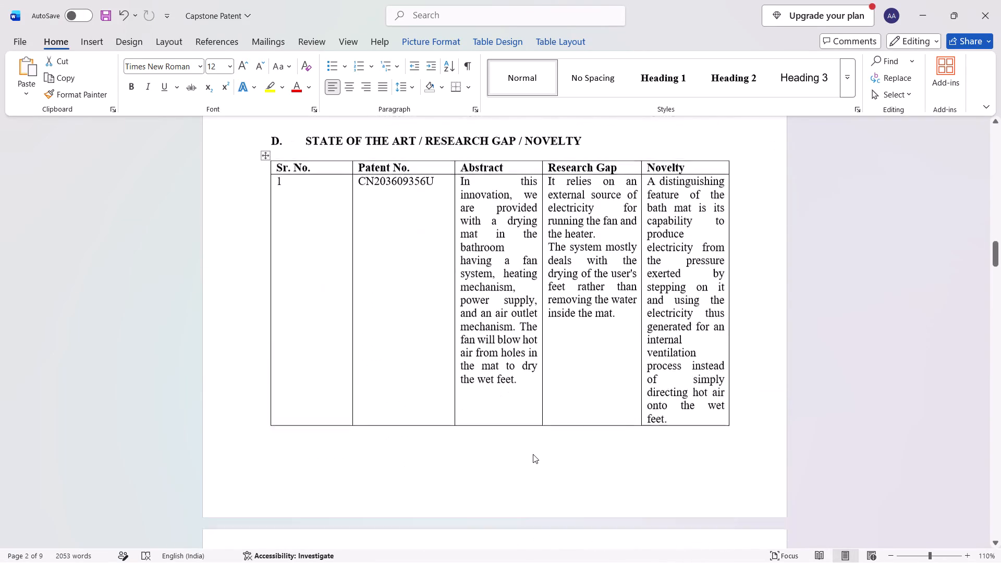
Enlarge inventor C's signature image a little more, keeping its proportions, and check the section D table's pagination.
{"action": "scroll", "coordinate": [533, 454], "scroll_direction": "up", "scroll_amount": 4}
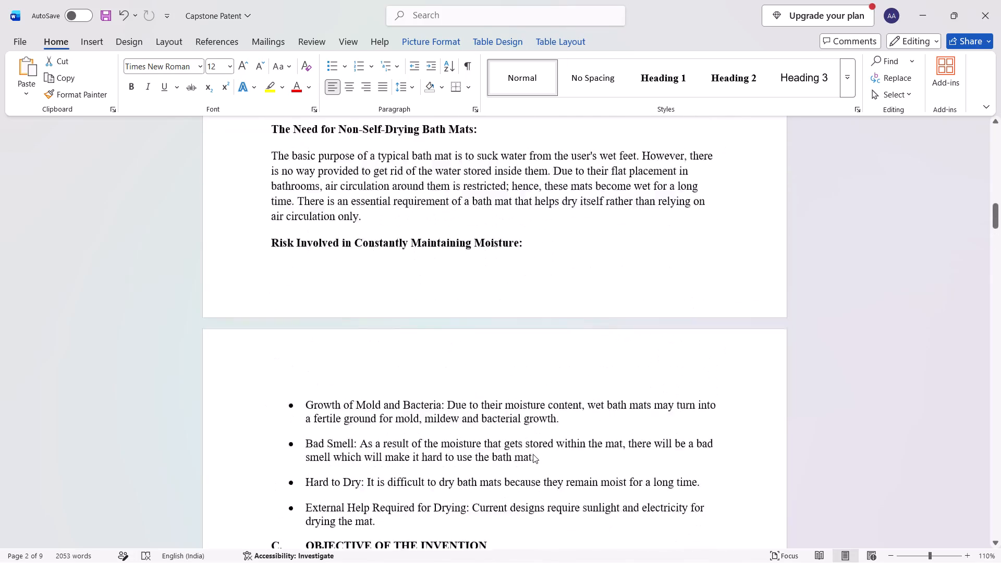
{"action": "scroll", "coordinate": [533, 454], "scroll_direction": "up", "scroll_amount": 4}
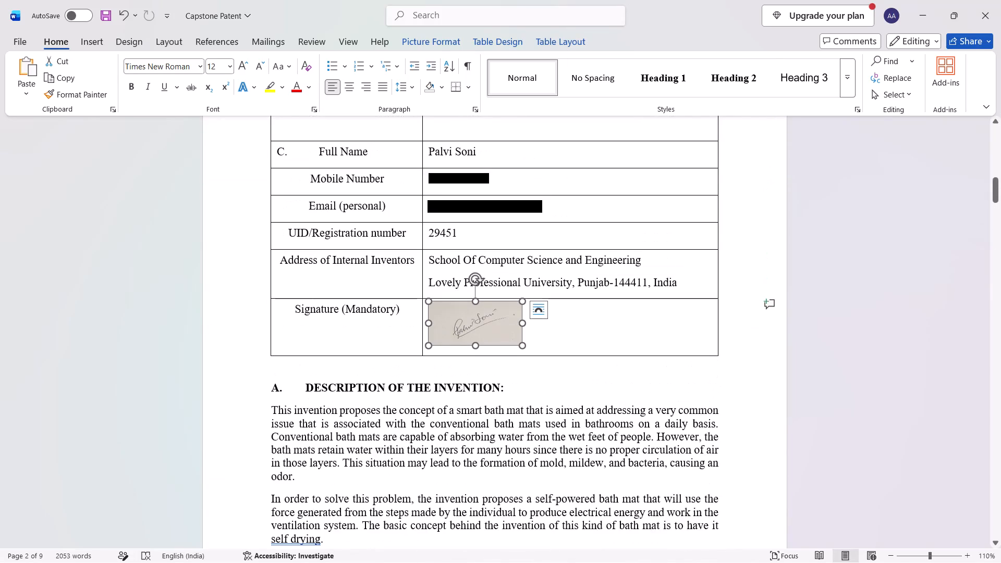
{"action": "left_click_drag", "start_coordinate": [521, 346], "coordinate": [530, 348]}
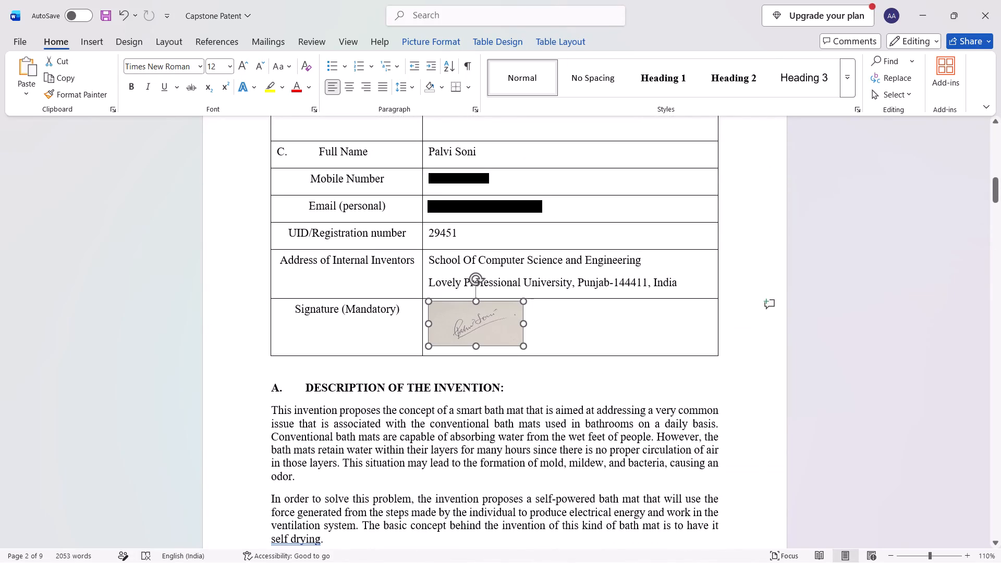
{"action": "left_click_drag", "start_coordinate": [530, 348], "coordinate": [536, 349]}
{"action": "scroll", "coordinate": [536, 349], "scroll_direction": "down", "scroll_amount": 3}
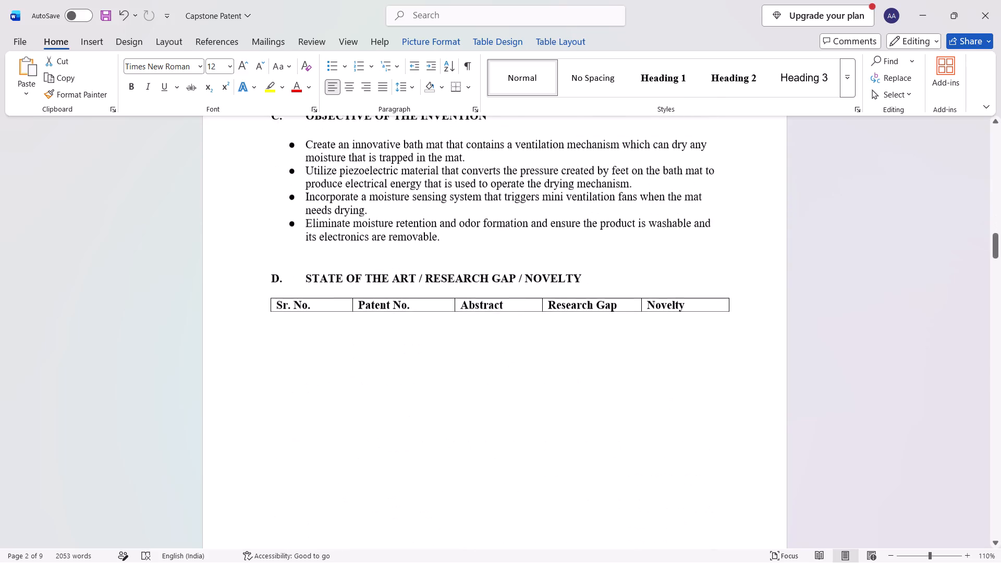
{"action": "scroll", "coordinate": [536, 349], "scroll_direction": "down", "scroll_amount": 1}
Shrink inventor C's signature image slightly so the section D table's first entry sits on the same page as its header row.
{"action": "scroll", "coordinate": [536, 349], "scroll_direction": "up", "scroll_amount": 1}
{"action": "scroll", "coordinate": [536, 349], "scroll_direction": "right", "scroll_amount": 1}
{"action": "scroll", "coordinate": [536, 349], "scroll_direction": "up", "scroll_amount": 3}
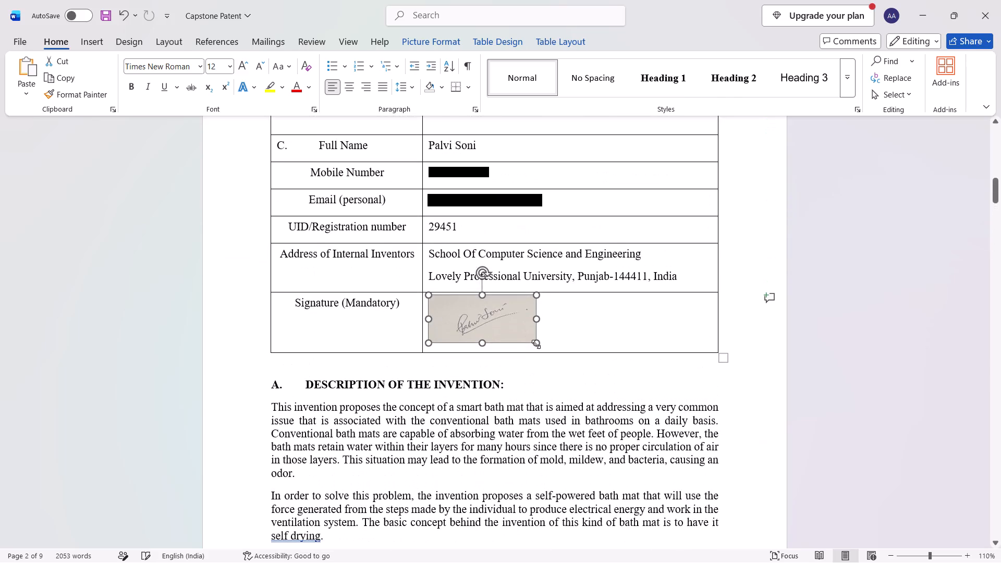
{"action": "left_click_drag", "start_coordinate": [535, 343], "coordinate": [526, 338]}
{"action": "scroll", "coordinate": [536, 423], "scroll_direction": "down", "scroll_amount": 2}
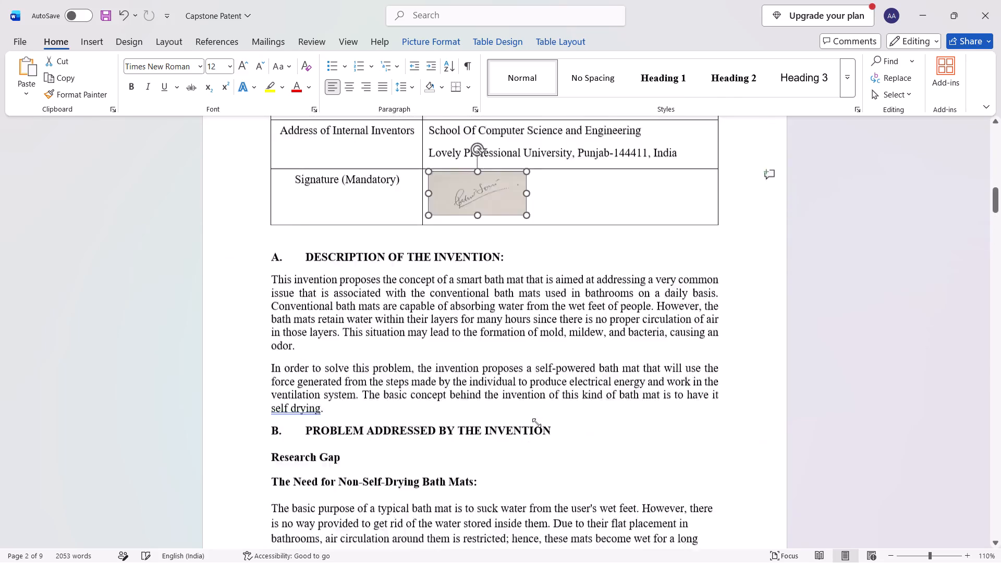
{"action": "scroll", "coordinate": [536, 423], "scroll_direction": "down", "scroll_amount": 4}
{"action": "scroll", "coordinate": [536, 423], "scroll_direction": "up", "scroll_amount": 2}
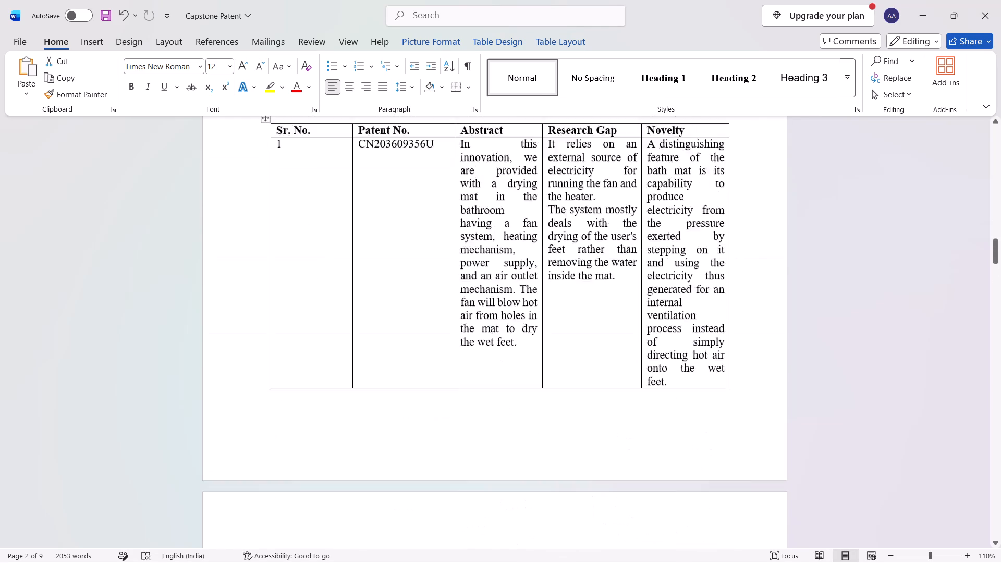
Review the page layout of the remaining sections, from the section D table through the flowchart and the exploded diagram.
{"action": "scroll", "coordinate": [536, 423], "scroll_direction": "down", "scroll_amount": 5}
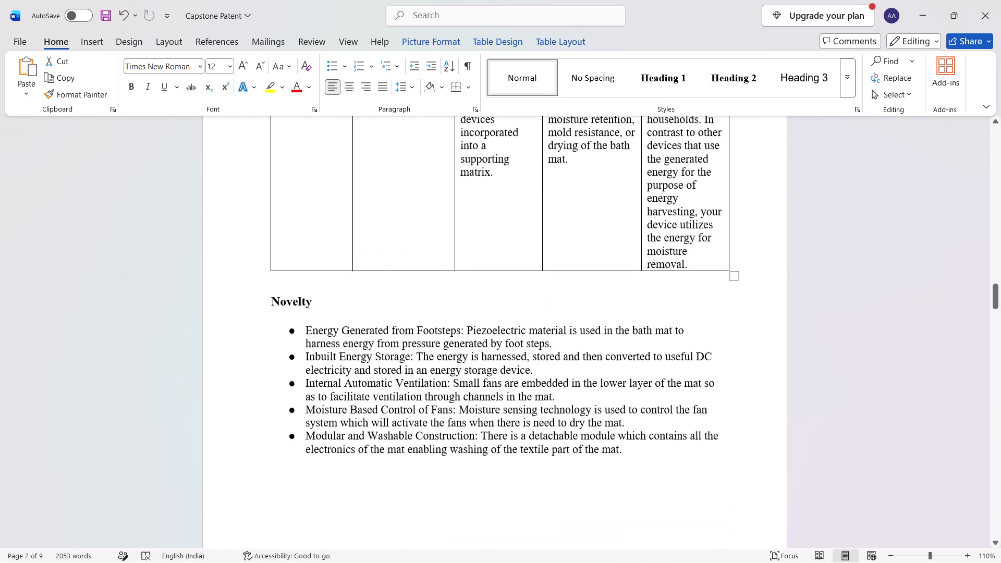
{"action": "scroll", "coordinate": [536, 423], "scroll_direction": "down", "scroll_amount": 5}
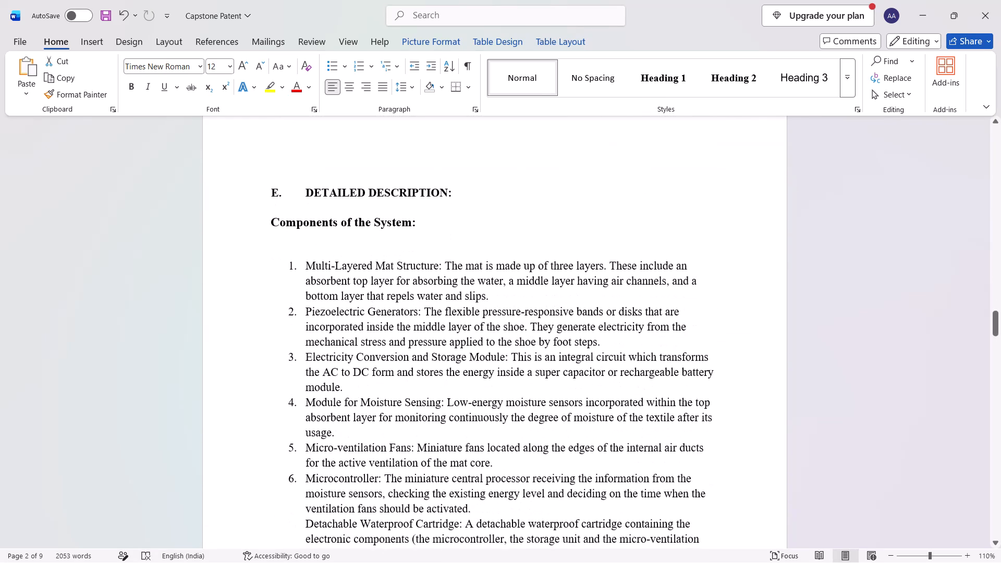
{"action": "scroll", "coordinate": [536, 423], "scroll_direction": "down", "scroll_amount": 5}
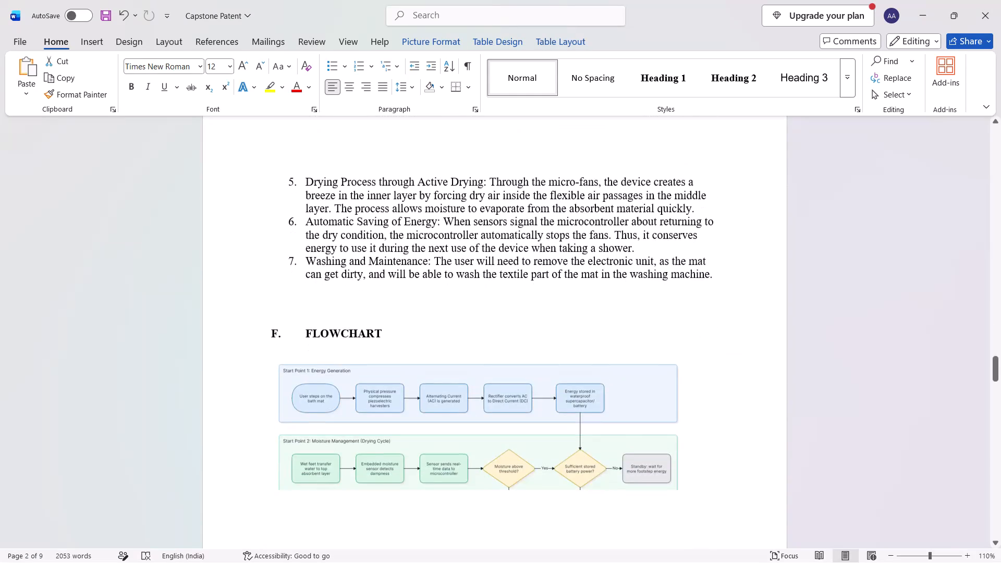
{"action": "scroll", "coordinate": [536, 423], "scroll_direction": "down", "scroll_amount": 5}
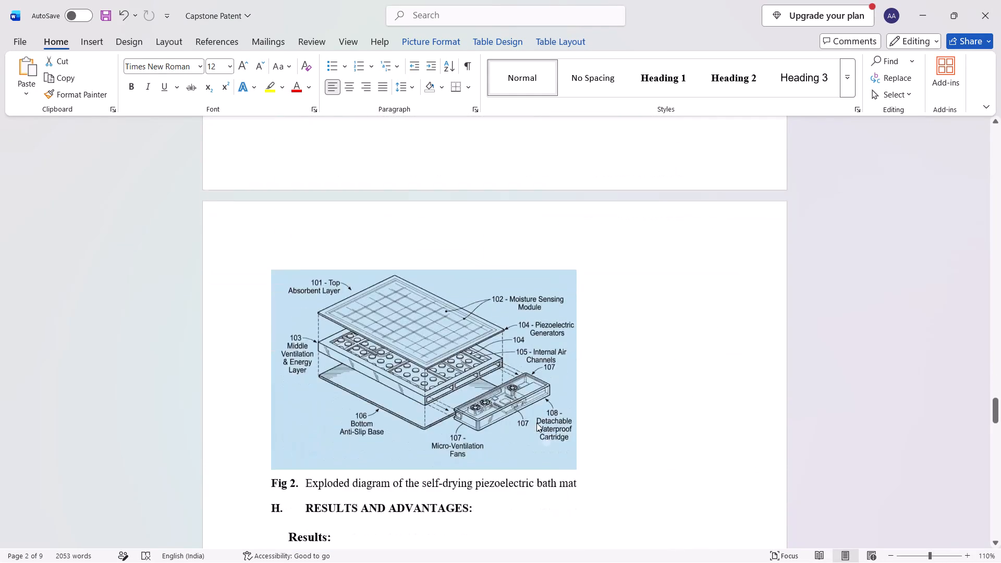
{"action": "scroll", "coordinate": [536, 423], "scroll_direction": "down", "scroll_amount": 2}
{"action": "scroll", "coordinate": [536, 423], "scroll_direction": "up", "scroll_amount": 3}
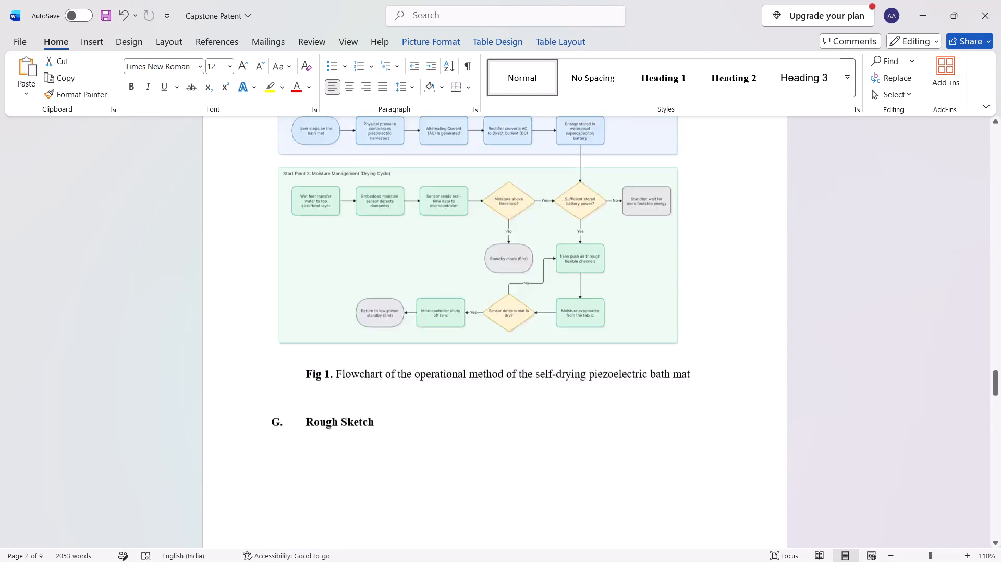
{"action": "scroll", "coordinate": [536, 423], "scroll_direction": "up", "scroll_amount": 2}
Push the section G Rough Sketch heading down from below the Fig 1 caption toward the page holding its sketch.
{"action": "scroll", "coordinate": [536, 423], "scroll_direction": "down", "scroll_amount": 2}
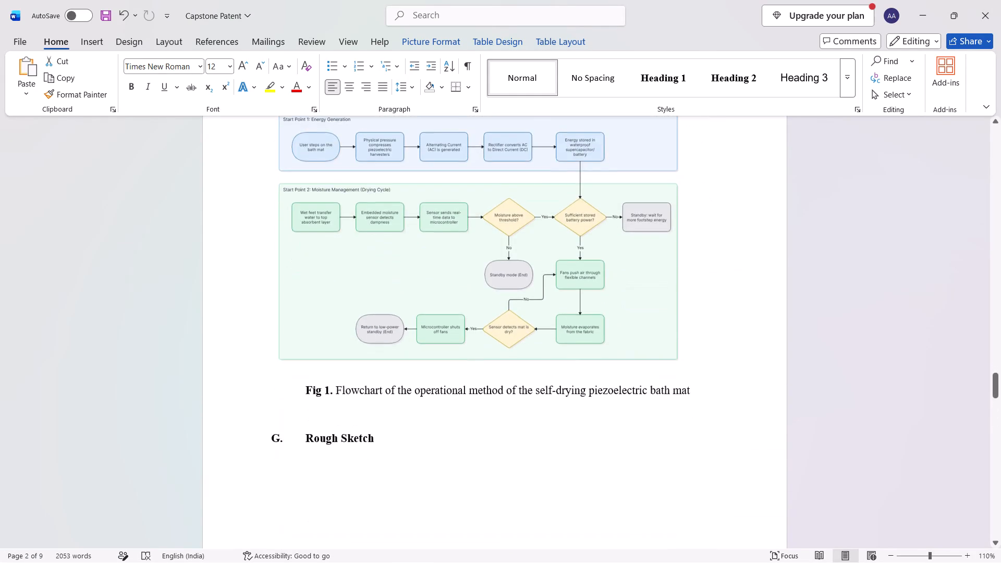
{"action": "scroll", "coordinate": [536, 423], "scroll_direction": "down", "scroll_amount": 1}
{"action": "left_click", "coordinate": [273, 324]}
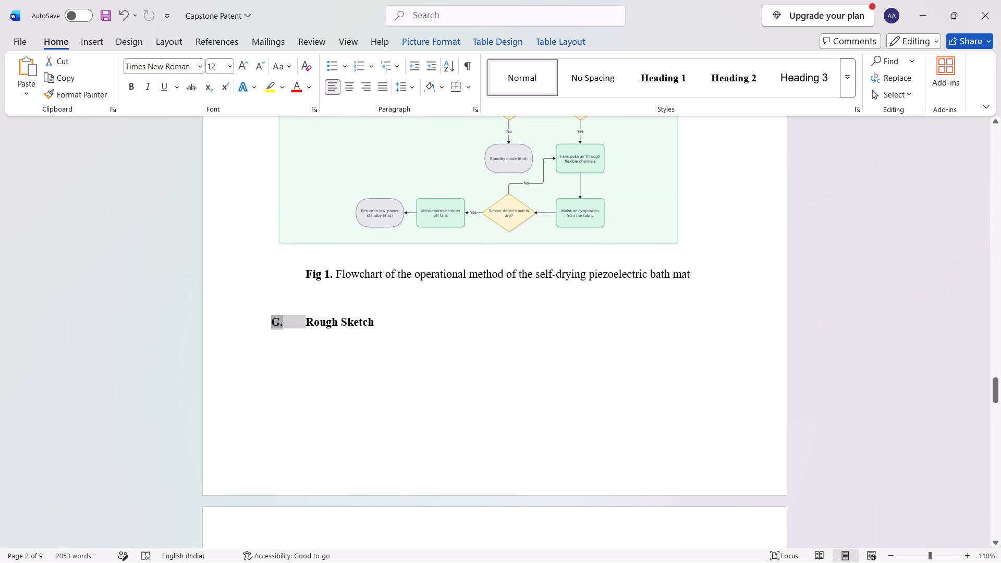
{"action": "key", "text": "Return"}
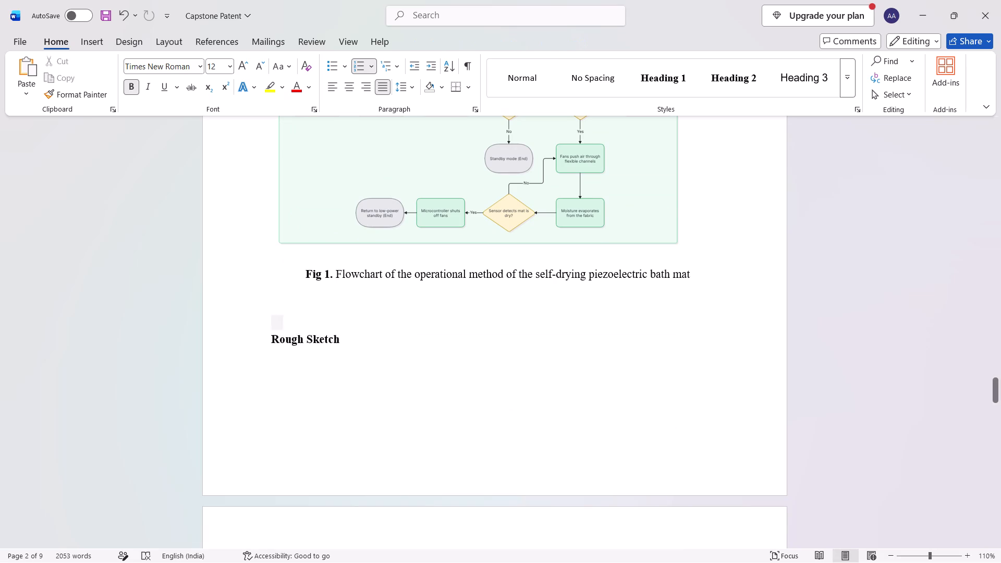
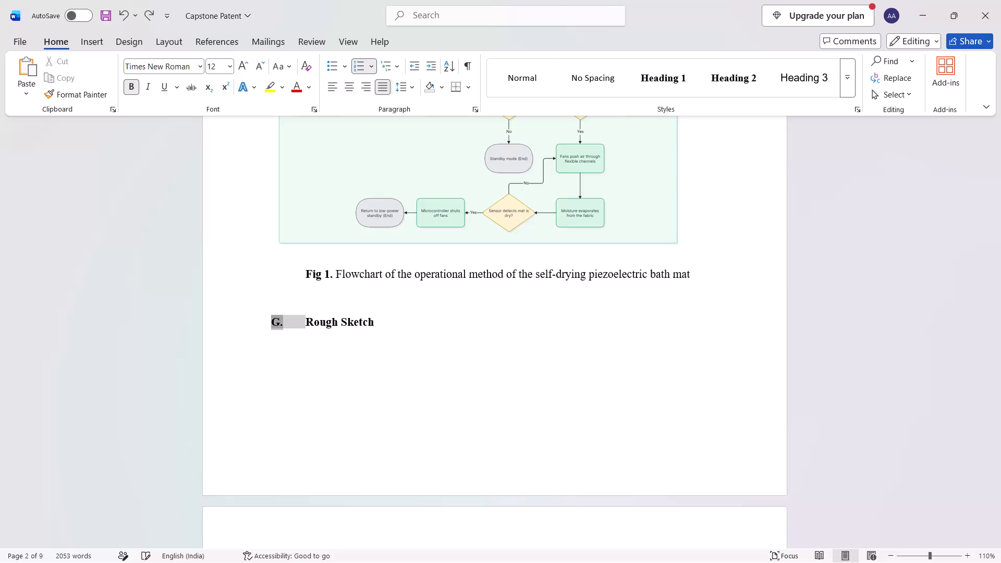
Enlarge the section F flowchart image in both height and width so it fills more of the page above the Fig 1 caption.
{"action": "key", "text": "Left"}
{"action": "scroll", "coordinate": [273, 324], "scroll_direction": "up", "scroll_amount": 3}
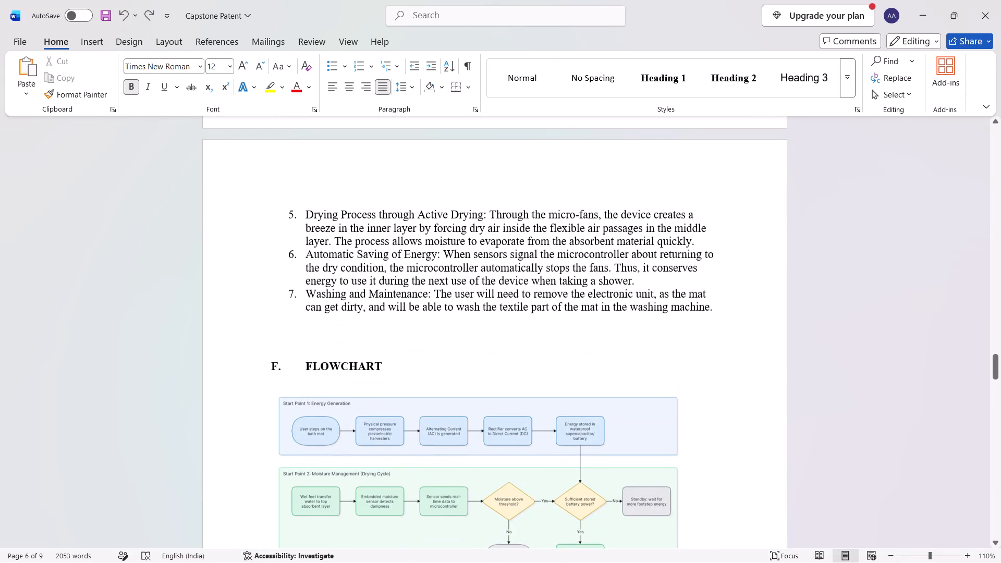
{"action": "scroll", "coordinate": [273, 324], "scroll_direction": "up", "scroll_amount": 3}
{"action": "scroll", "coordinate": [273, 324], "scroll_direction": "down", "scroll_amount": 2}
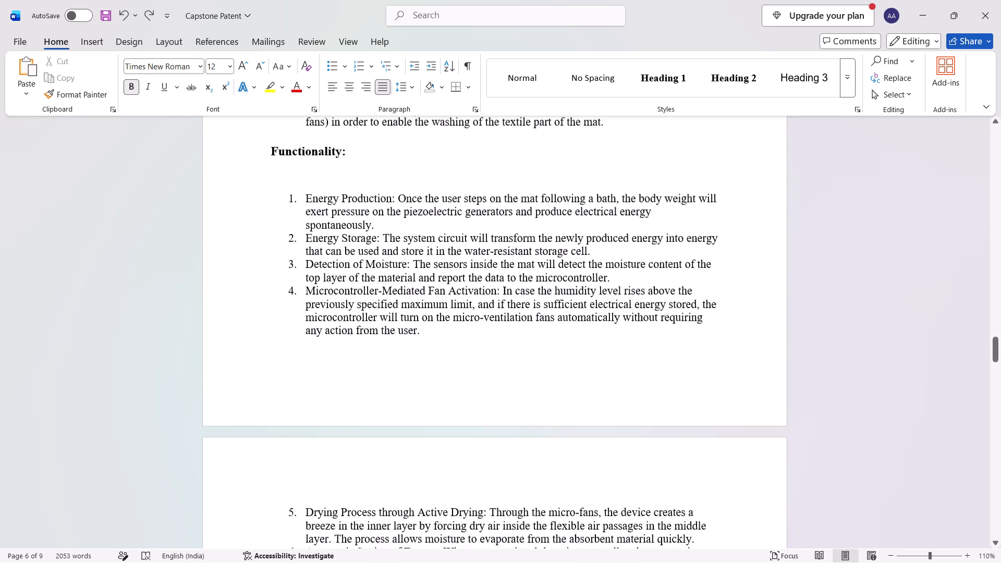
{"action": "scroll", "coordinate": [273, 324], "scroll_direction": "down", "scroll_amount": 4}
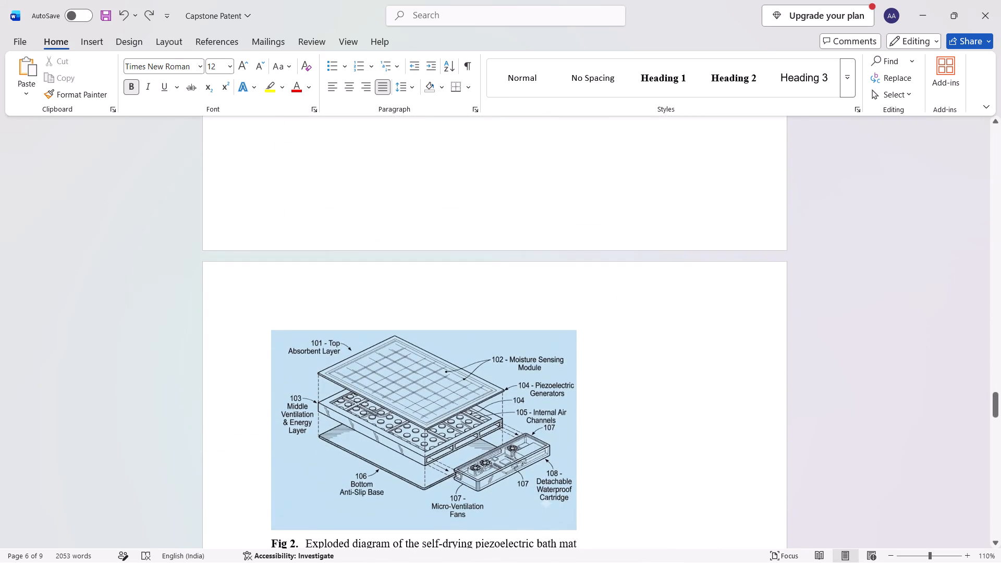
{"action": "scroll", "coordinate": [273, 324], "scroll_direction": "down", "scroll_amount": 1}
{"action": "scroll", "coordinate": [273, 324], "scroll_direction": "up", "scroll_amount": 3}
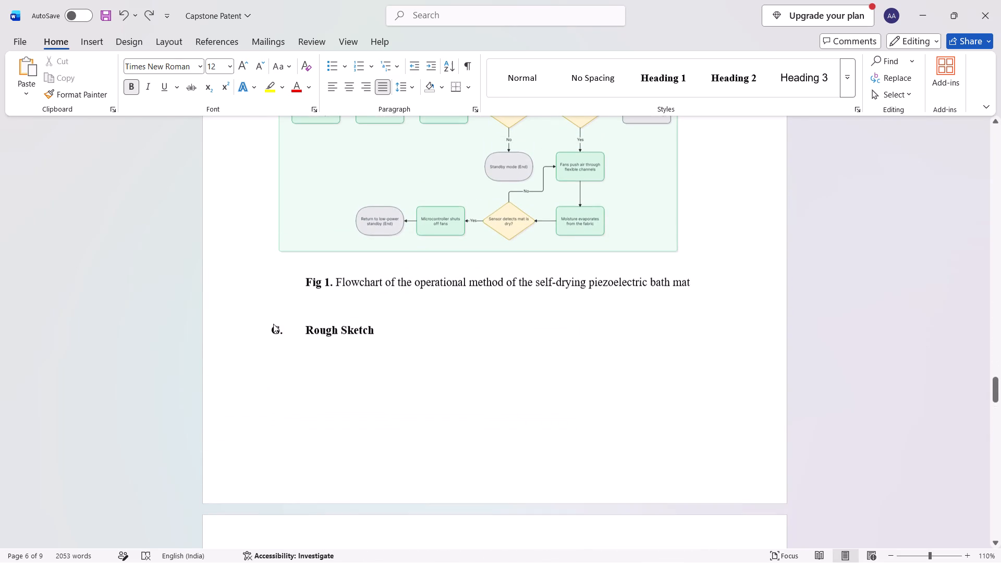
{"action": "scroll", "coordinate": [273, 324], "scroll_direction": "up", "scroll_amount": 2}
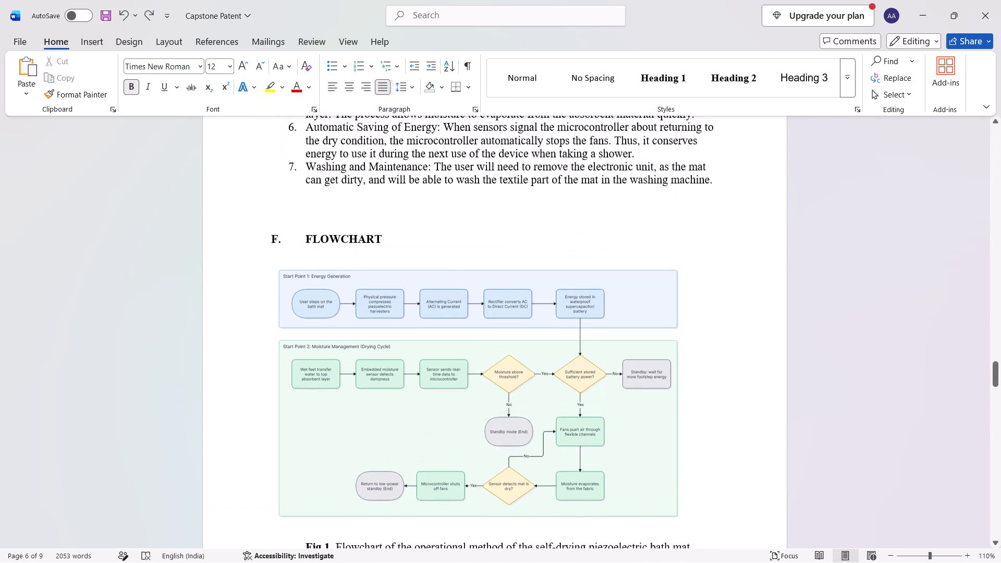
{"action": "scroll", "coordinate": [273, 324], "scroll_direction": "down", "scroll_amount": 1}
{"action": "left_click", "coordinate": [364, 309]}
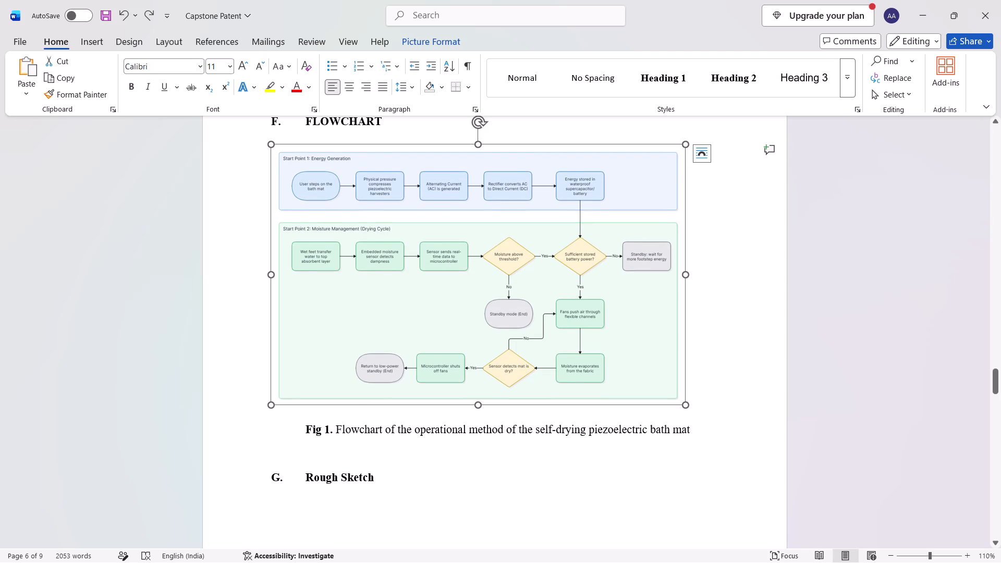
{"action": "left_click_drag", "start_coordinate": [479, 407], "coordinate": [478, 479]}
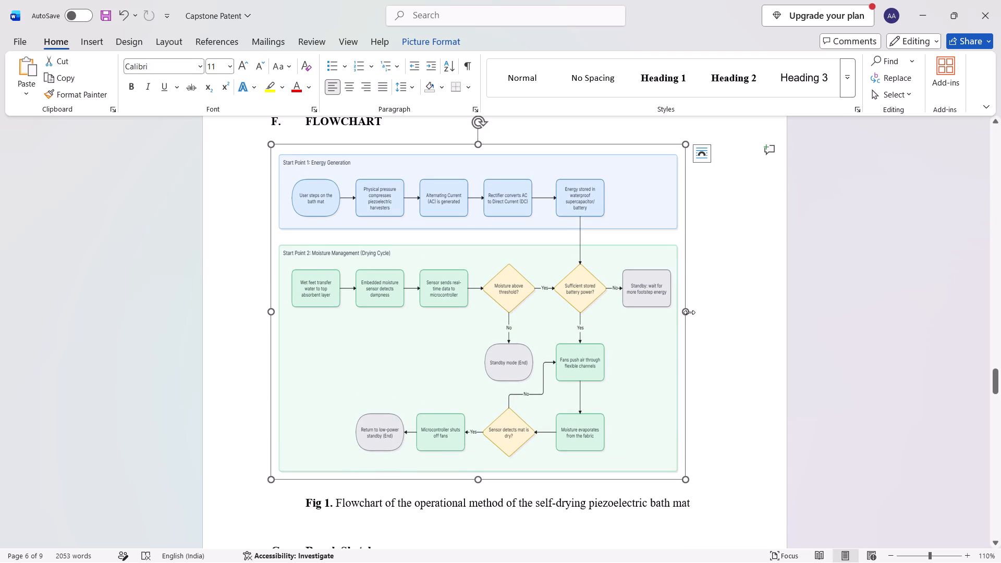
{"action": "left_click_drag", "start_coordinate": [687, 311], "coordinate": [730, 310]}
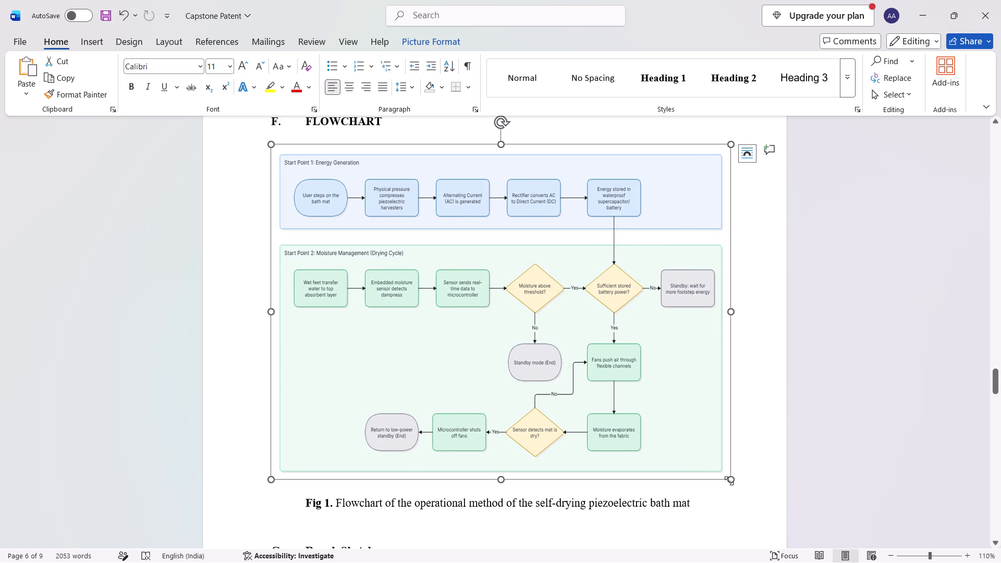
{"action": "left_click_drag", "start_coordinate": [733, 483], "coordinate": [744, 487]}
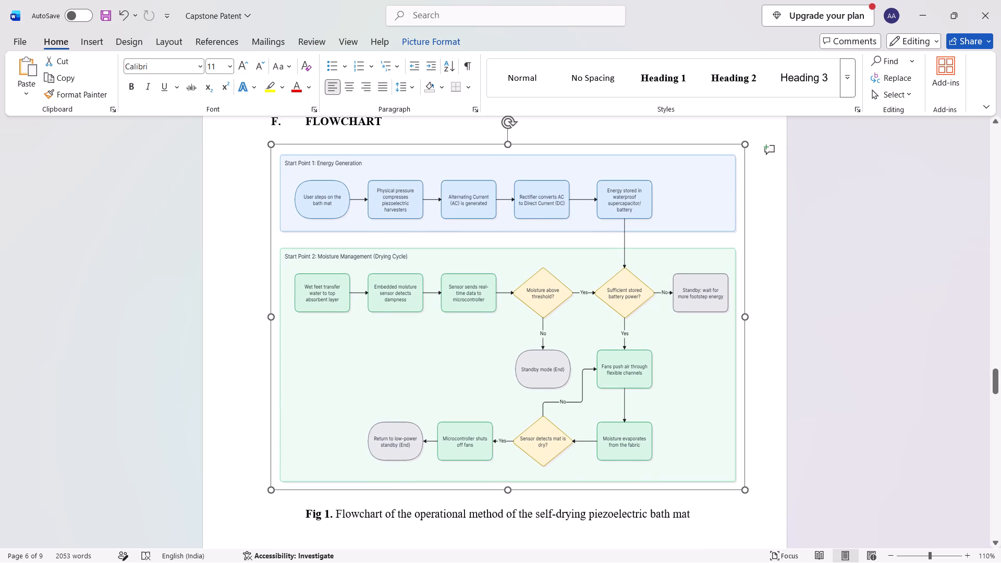
Push the section G Rough Sketch heading onto the next page, directly above the exploded diagram, with an empty line before it.
{"action": "scroll", "coordinate": [573, 488], "scroll_direction": "down", "scroll_amount": 3}
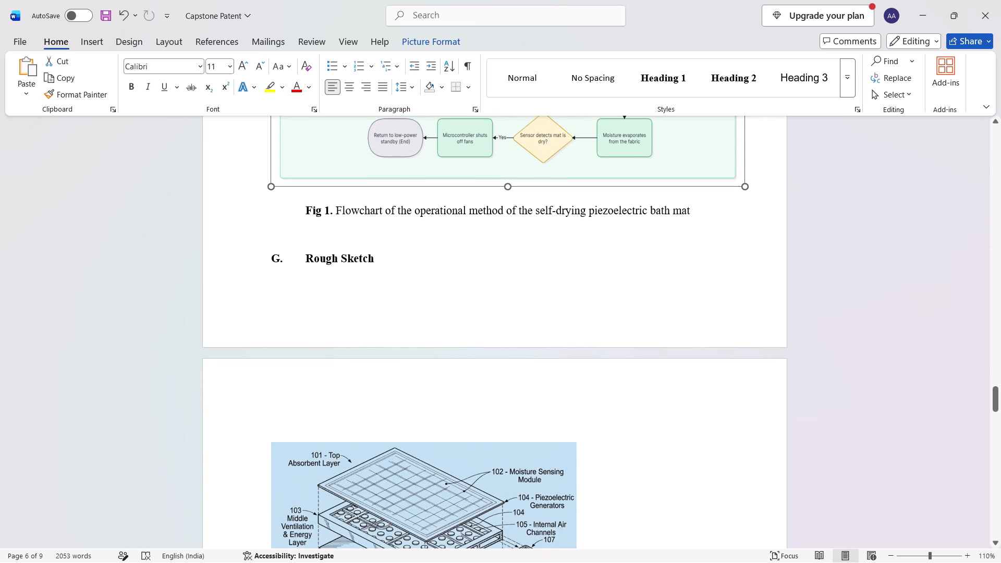
{"action": "left_click", "coordinate": [279, 250]}
{"action": "key", "text": "Return"}
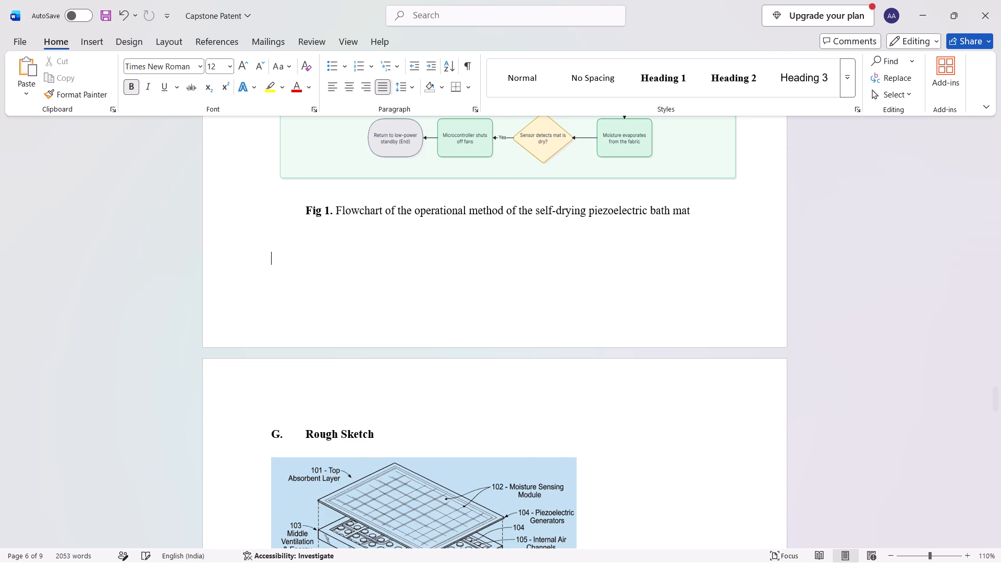
Save the Capstone Patent document.
{"action": "scroll", "coordinate": [279, 250], "scroll_direction": "up", "scroll_amount": 3}
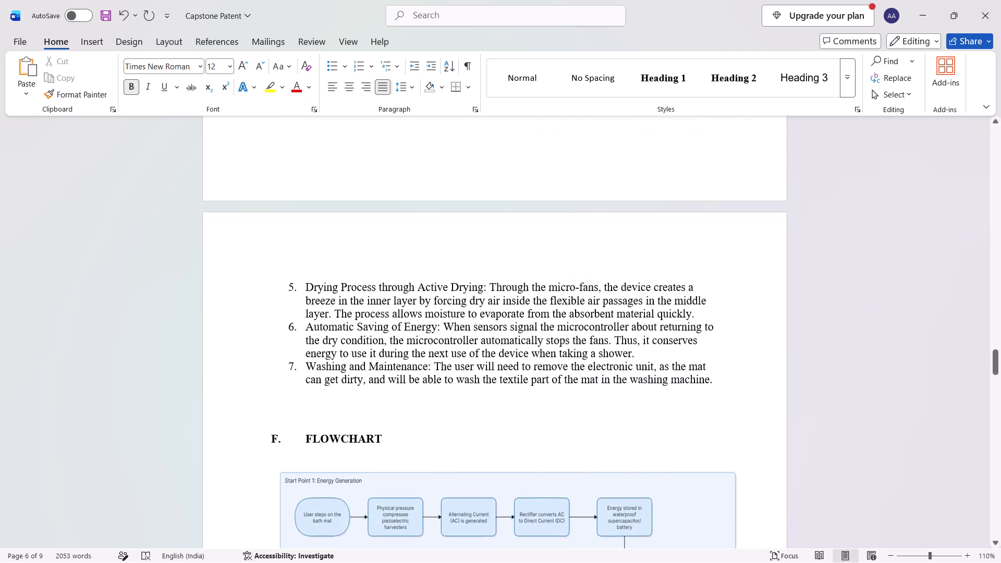
{"action": "left_click", "coordinate": [492, 240]}
{"action": "key", "text": "ctrl+s"}
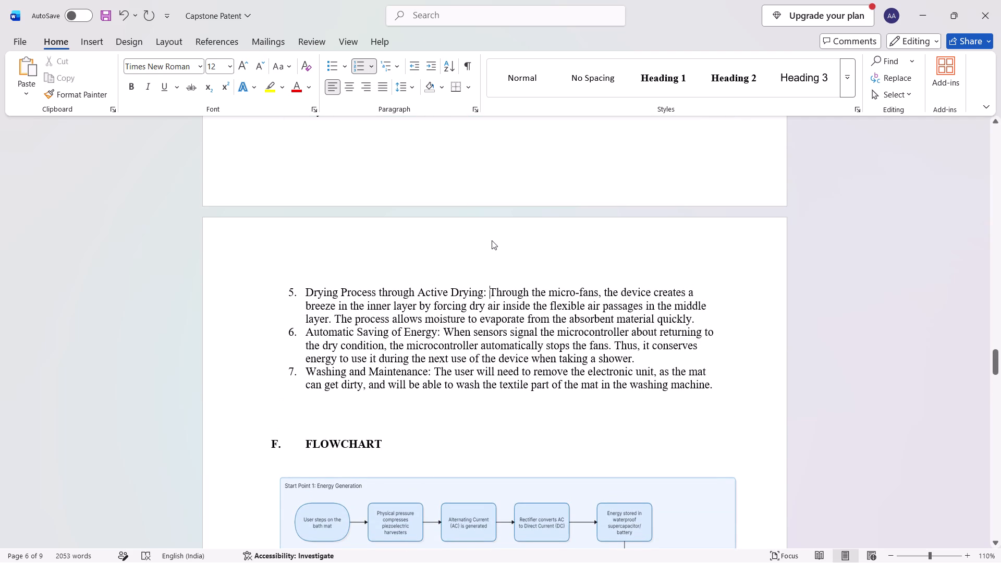
{"action": "left_click", "coordinate": [668, 162]}
{"action": "key", "text": "ctrl+s"}
{"action": "left_click", "coordinate": [668, 162], "text": "ctrl"}
{"action": "key", "text": "ctrl+s"}
Insert a blank line between the exploded diagram image and its Fig 2 caption.
{"action": "scroll", "coordinate": [668, 162], "scroll_direction": "down", "scroll_amount": 5}
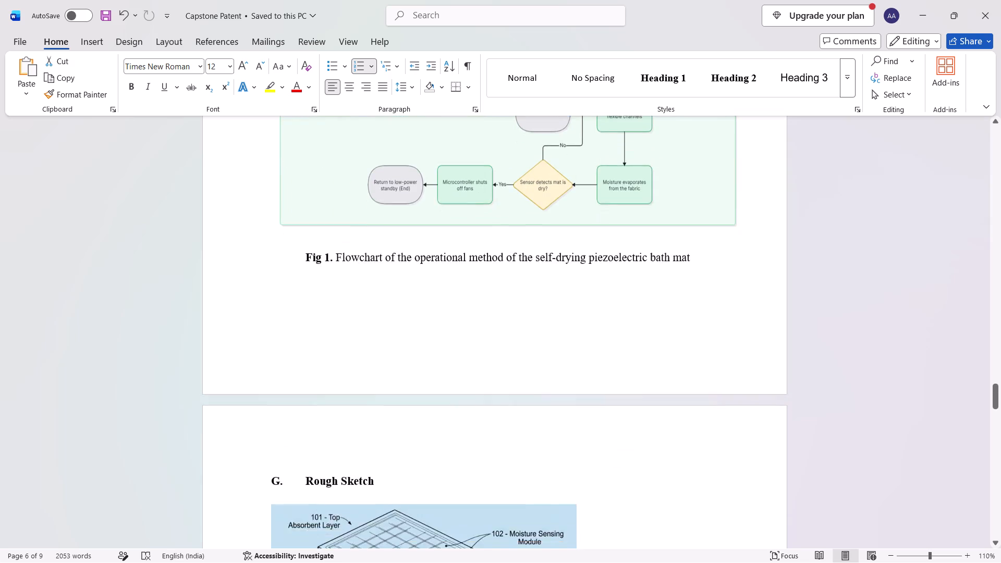
{"action": "scroll", "coordinate": [668, 162], "scroll_direction": "down", "scroll_amount": 3}
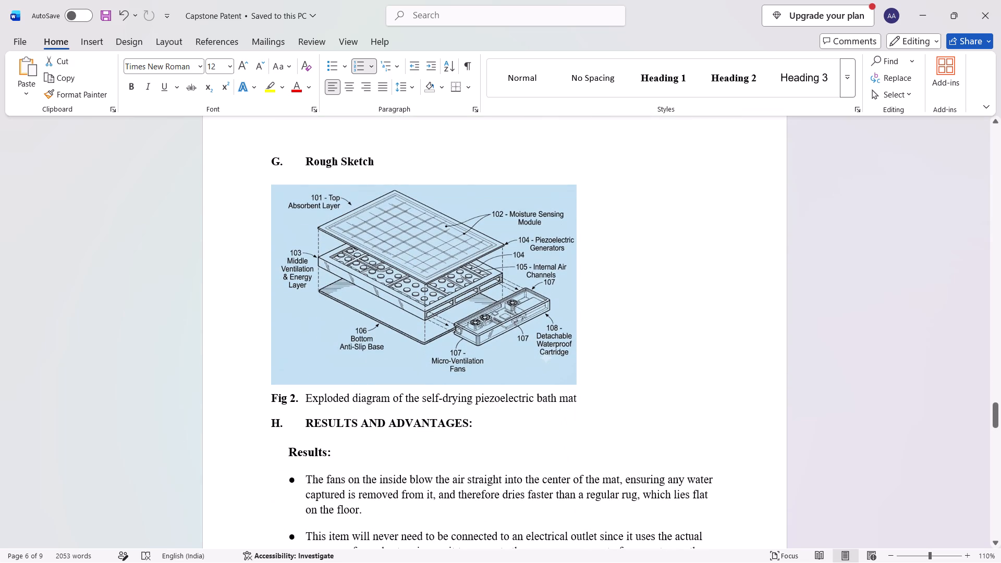
{"action": "left_click", "coordinate": [595, 374]}
{"action": "key", "text": "Return"}
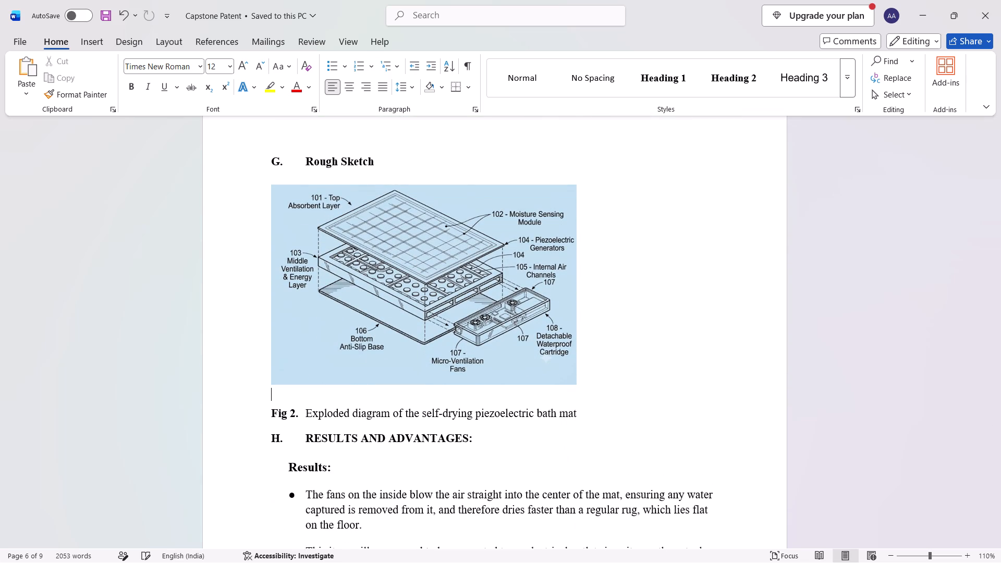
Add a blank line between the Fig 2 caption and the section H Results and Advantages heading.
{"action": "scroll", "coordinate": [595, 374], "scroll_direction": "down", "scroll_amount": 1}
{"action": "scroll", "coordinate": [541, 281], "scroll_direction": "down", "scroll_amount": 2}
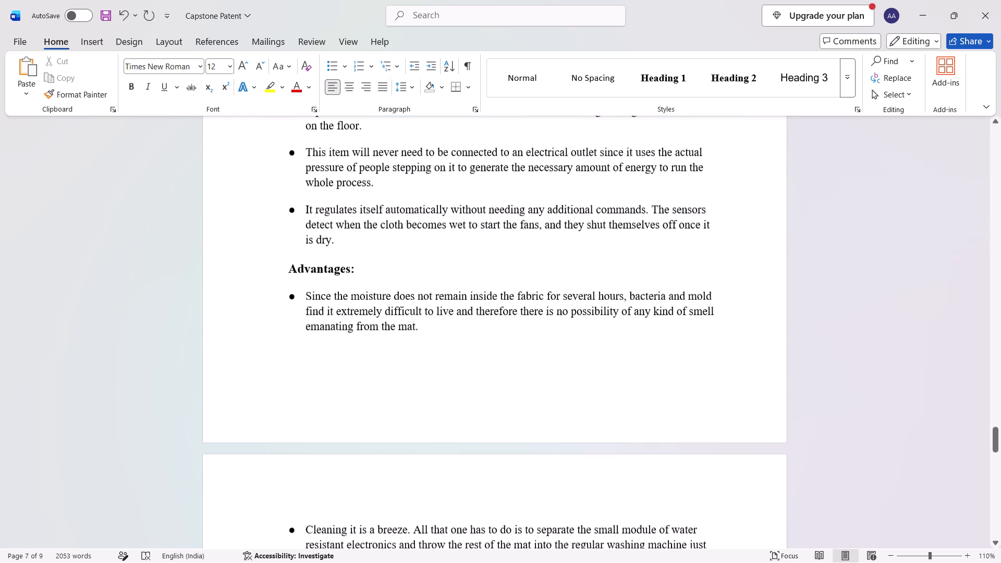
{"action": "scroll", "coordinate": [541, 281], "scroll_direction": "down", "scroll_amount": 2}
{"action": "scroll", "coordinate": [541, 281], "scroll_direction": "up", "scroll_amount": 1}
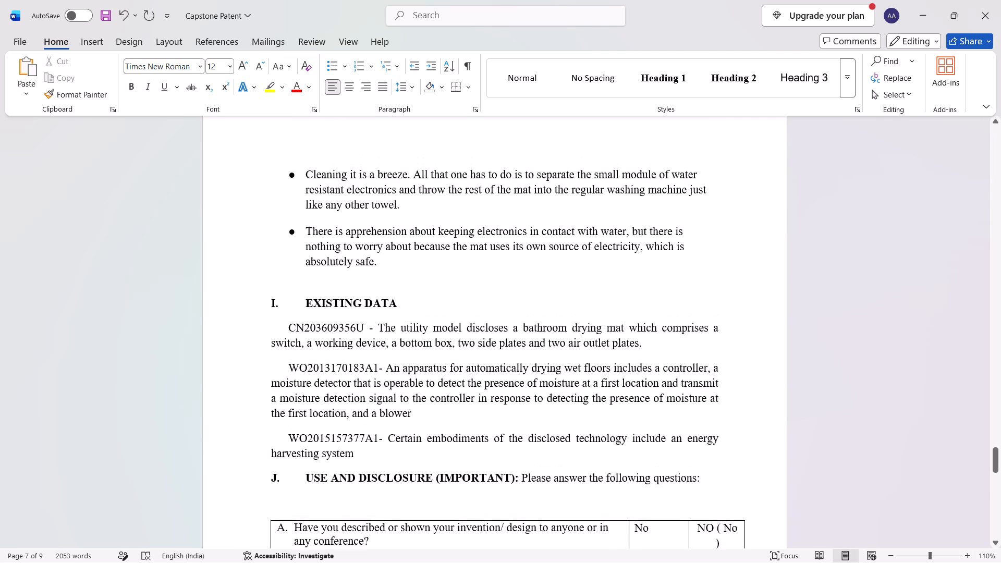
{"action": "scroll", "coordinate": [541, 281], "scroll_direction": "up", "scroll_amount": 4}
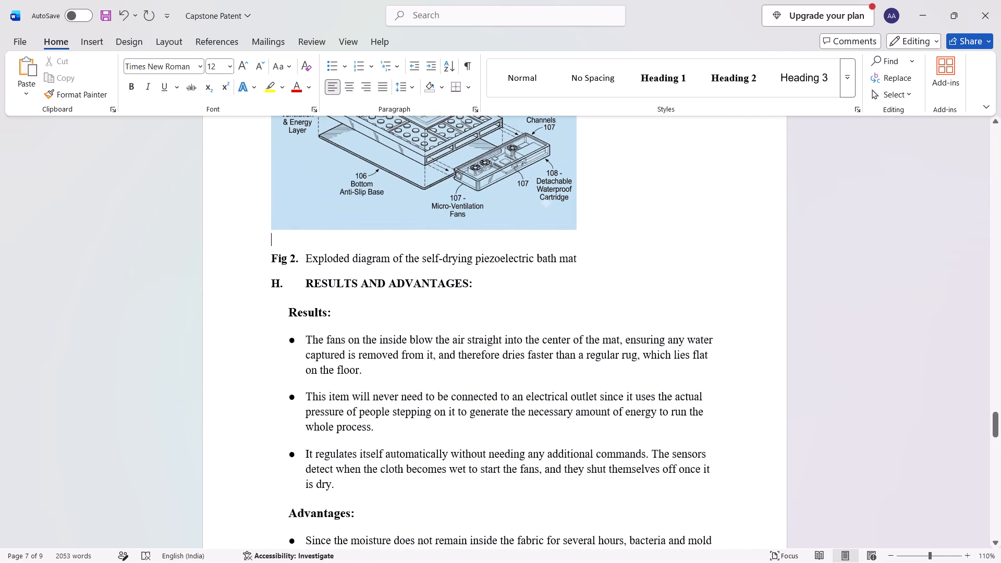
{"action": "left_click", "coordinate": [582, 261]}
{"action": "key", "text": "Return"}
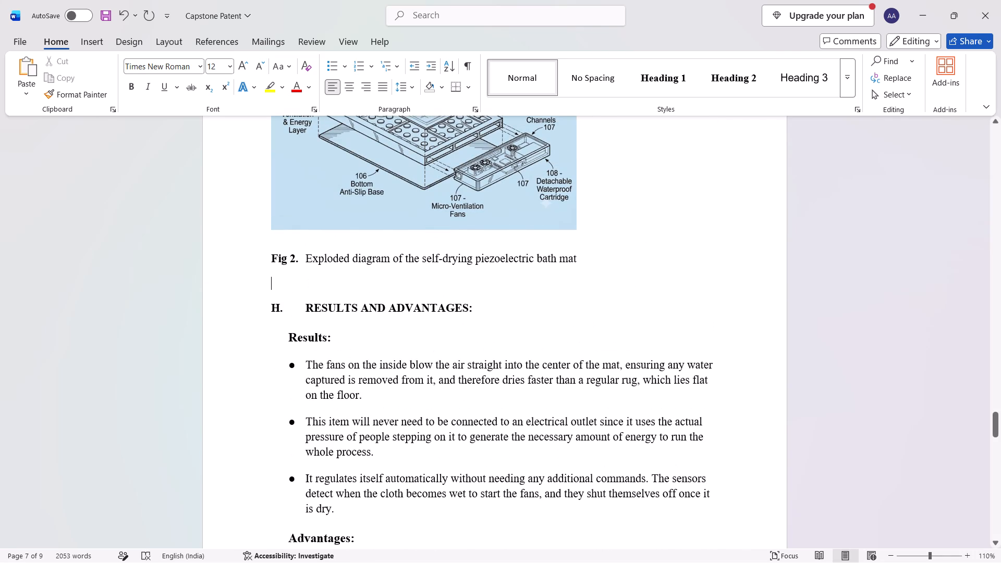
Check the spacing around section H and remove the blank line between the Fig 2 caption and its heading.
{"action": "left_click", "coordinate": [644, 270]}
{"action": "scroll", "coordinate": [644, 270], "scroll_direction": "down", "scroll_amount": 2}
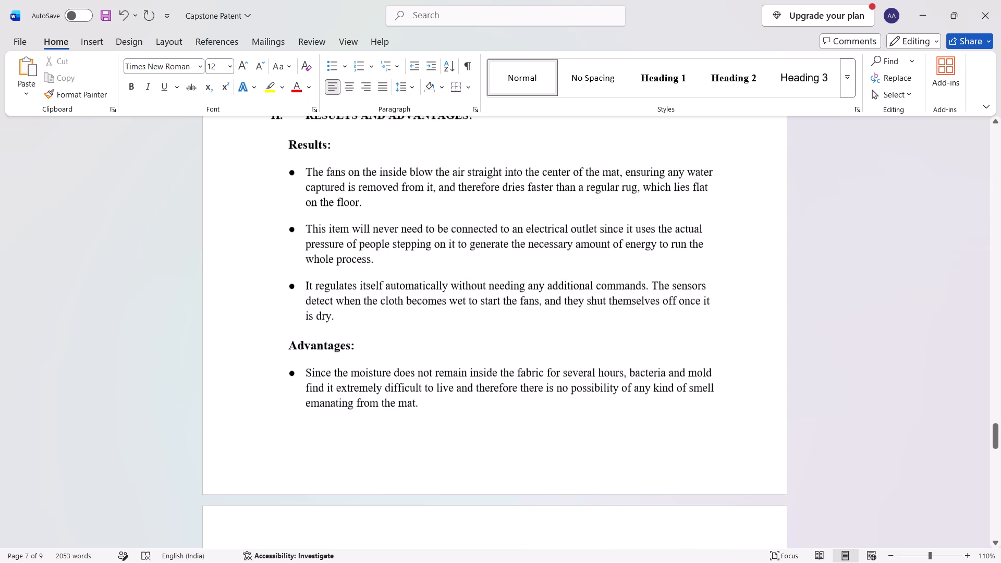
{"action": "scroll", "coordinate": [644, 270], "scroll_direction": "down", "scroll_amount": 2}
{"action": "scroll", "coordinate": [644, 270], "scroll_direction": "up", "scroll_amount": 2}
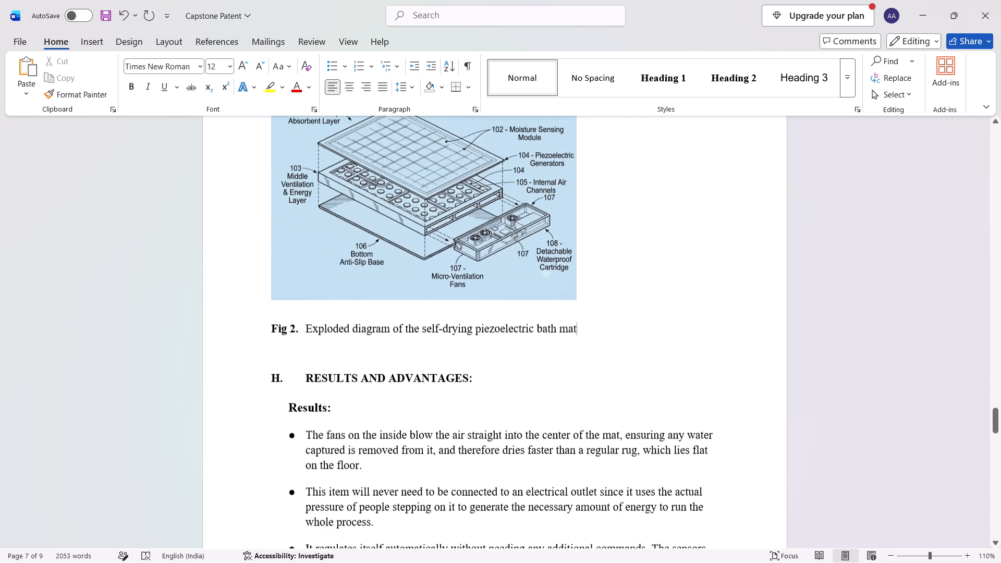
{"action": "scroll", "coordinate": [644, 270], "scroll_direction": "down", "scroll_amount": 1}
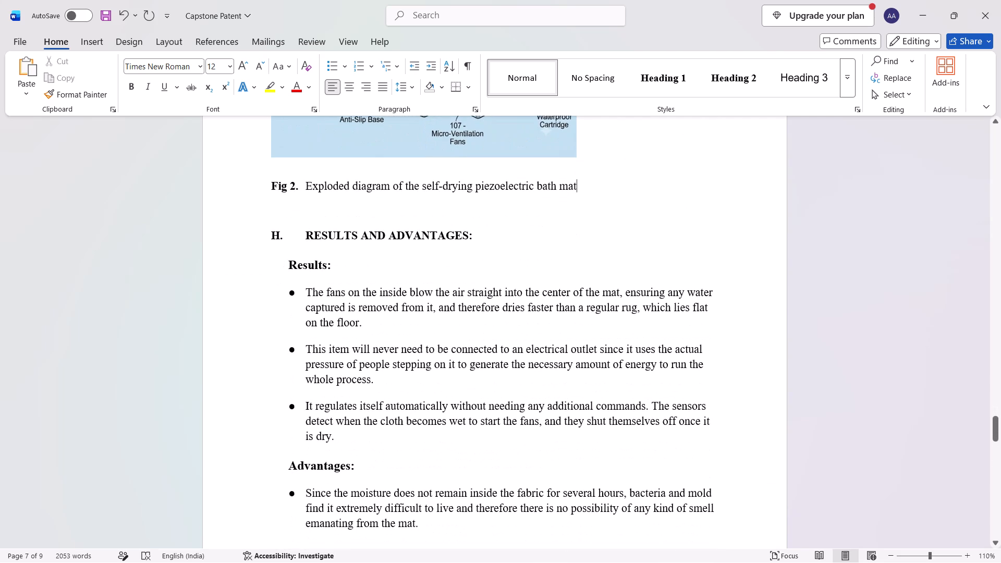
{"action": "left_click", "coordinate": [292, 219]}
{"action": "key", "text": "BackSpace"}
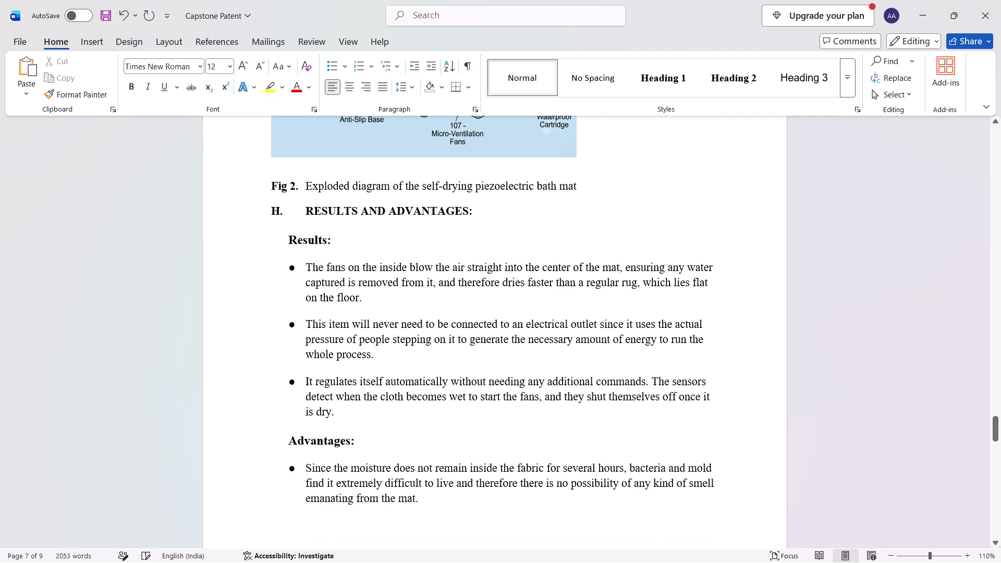
Save the document with the adjusted figure spacing.
{"action": "left_click", "coordinate": [605, 229]}
{"action": "key", "text": "ctrl+s"}
{"action": "scroll", "coordinate": [605, 229], "scroll_direction": "down", "scroll_amount": 20}
{"action": "left_click", "coordinate": [610, 301]}
{"action": "key", "text": "ctrl+s"}
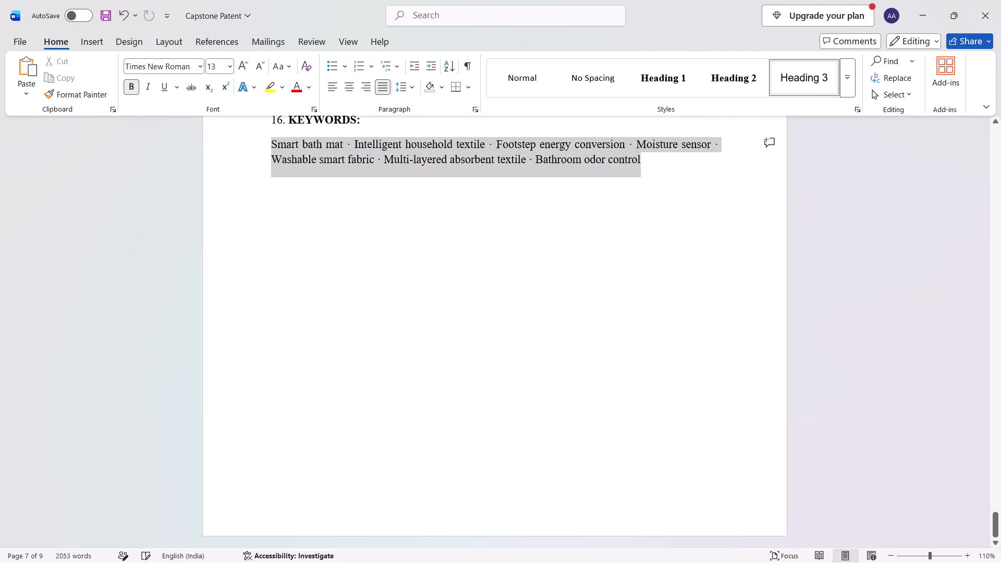
{"action": "left_click", "coordinate": [610, 301], "text": "ctrl"}
{"action": "key", "text": "ctrl+s"}
{"action": "scroll", "coordinate": [610, 301], "scroll_direction": "up", "scroll_amount": 2}
{"action": "left_click", "coordinate": [666, 308]}
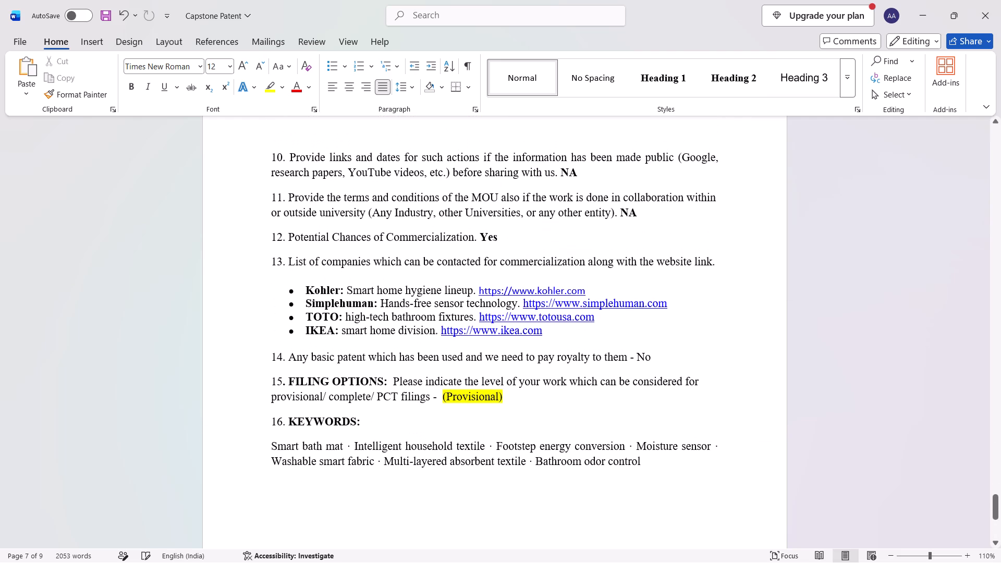
{"action": "key", "text": "ctrl+s"}
{"action": "scroll", "coordinate": [666, 308], "scroll_direction": "up", "scroll_amount": 3}
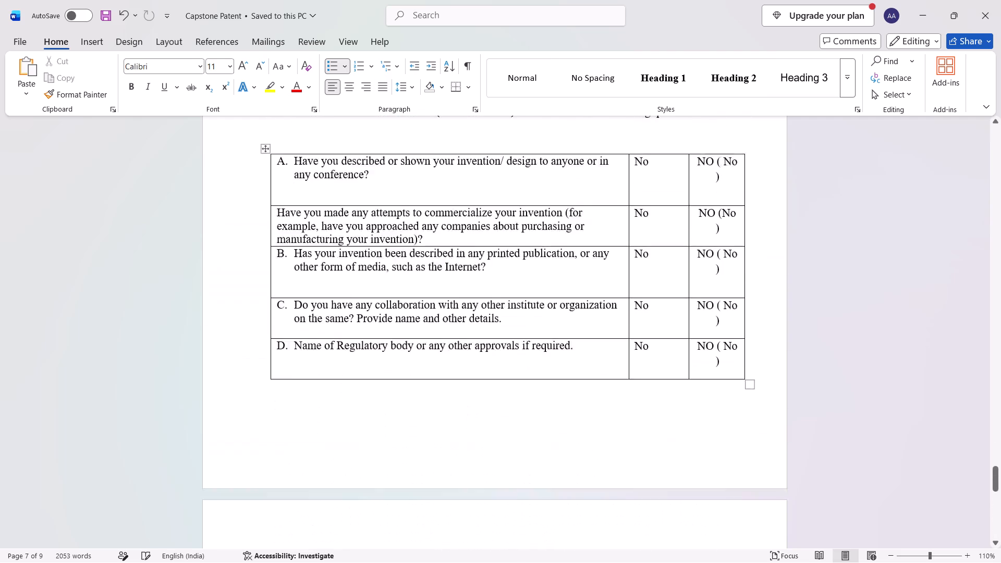
{"action": "scroll", "coordinate": [666, 308], "scroll_direction": "up", "scroll_amount": 4}
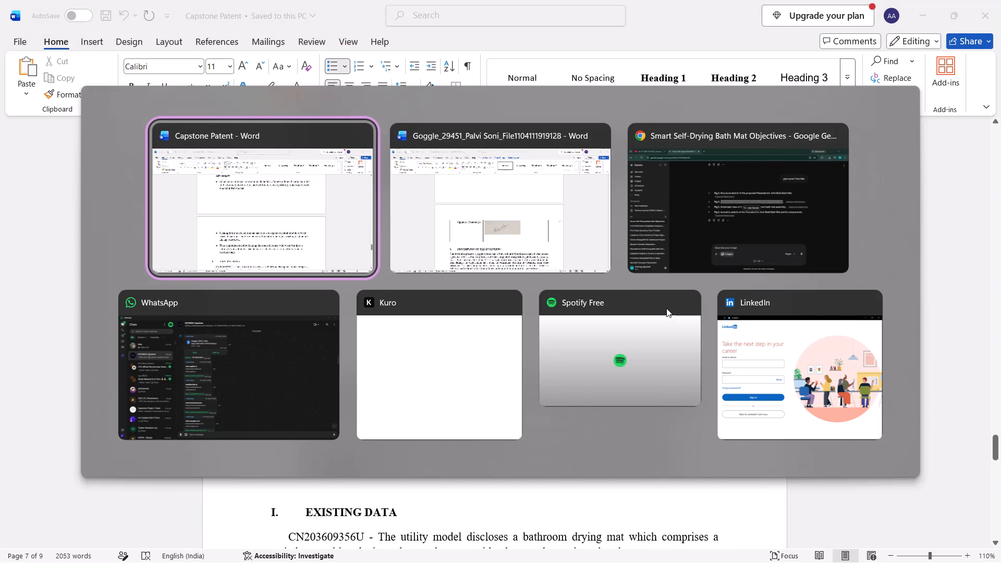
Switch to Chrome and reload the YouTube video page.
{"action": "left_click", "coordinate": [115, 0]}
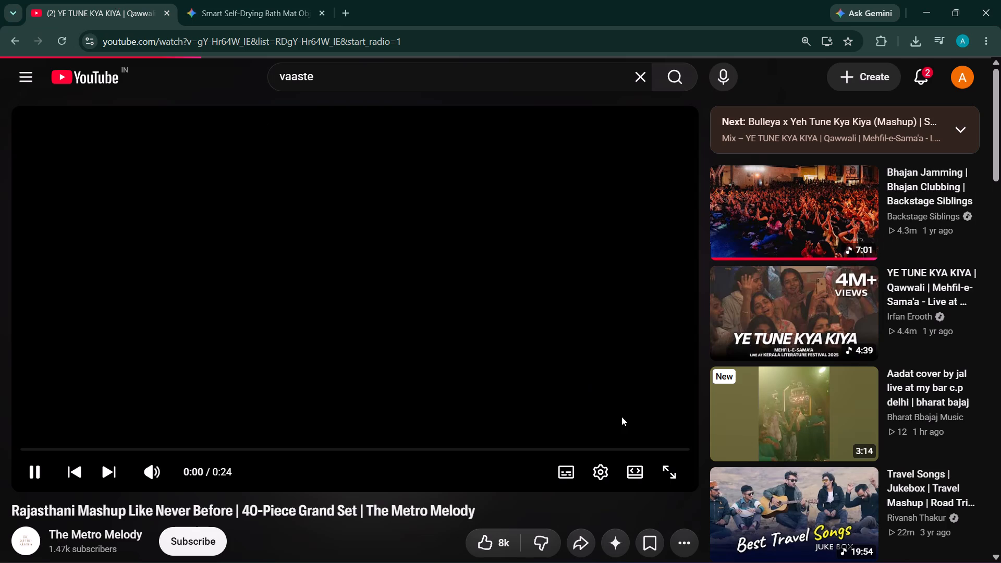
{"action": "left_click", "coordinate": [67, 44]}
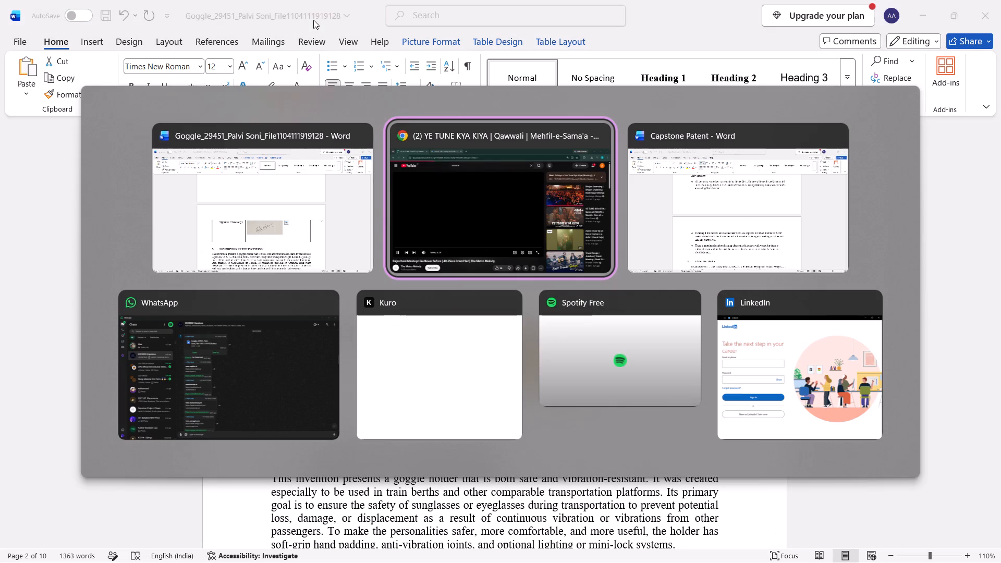
In the Capstone Patent document, resize the section F flowchart so the Rough Sketch heading starts on the next page with its sketch.
{"action": "scroll", "coordinate": [428, 180], "scroll_direction": "up", "scroll_amount": 3}
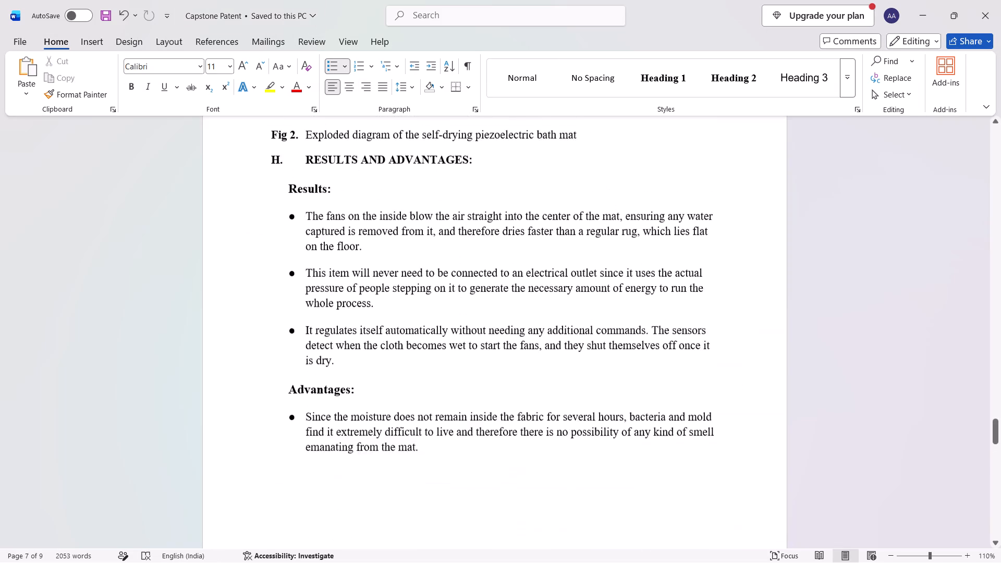
{"action": "scroll", "coordinate": [428, 180], "scroll_direction": "up", "scroll_amount": 3}
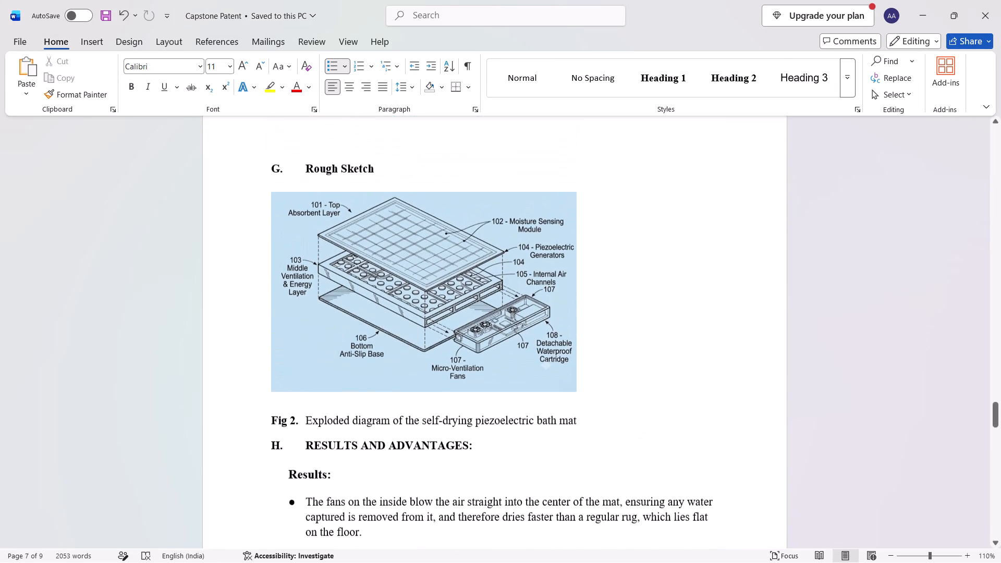
{"action": "scroll", "coordinate": [428, 180], "scroll_direction": "up", "scroll_amount": 3}
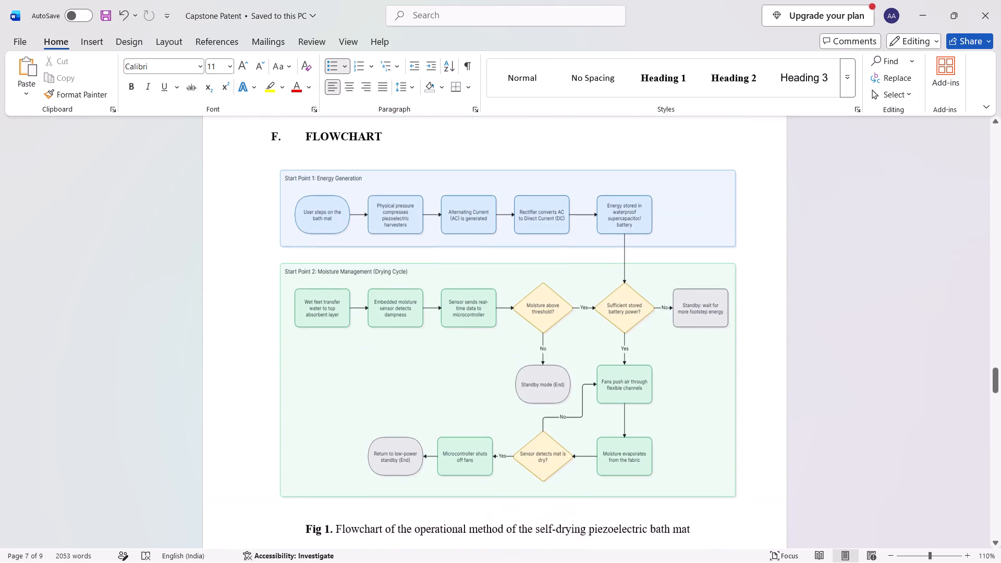
{"action": "scroll", "coordinate": [428, 180], "scroll_direction": "up", "scroll_amount": 1}
{"action": "left_click", "coordinate": [496, 376]}
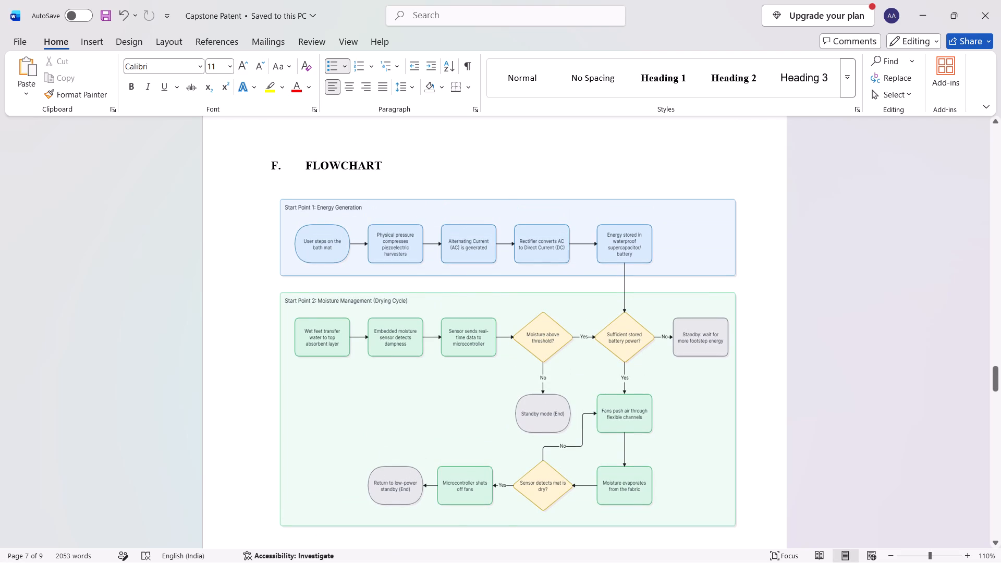
{"action": "scroll", "coordinate": [580, 419], "scroll_direction": "right", "scroll_amount": 1}
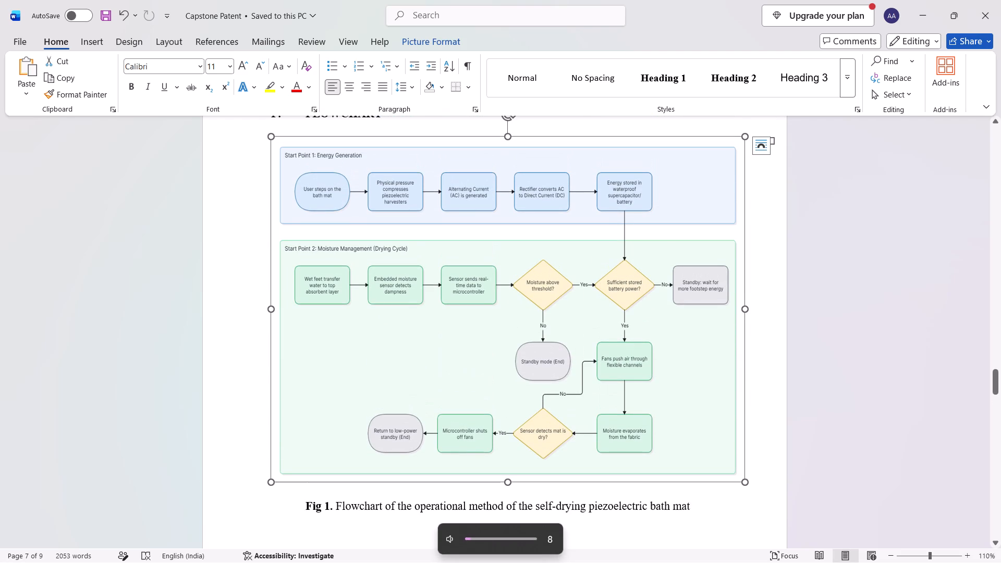
{"action": "left_click_drag", "start_coordinate": [746, 482], "coordinate": [729, 474]}
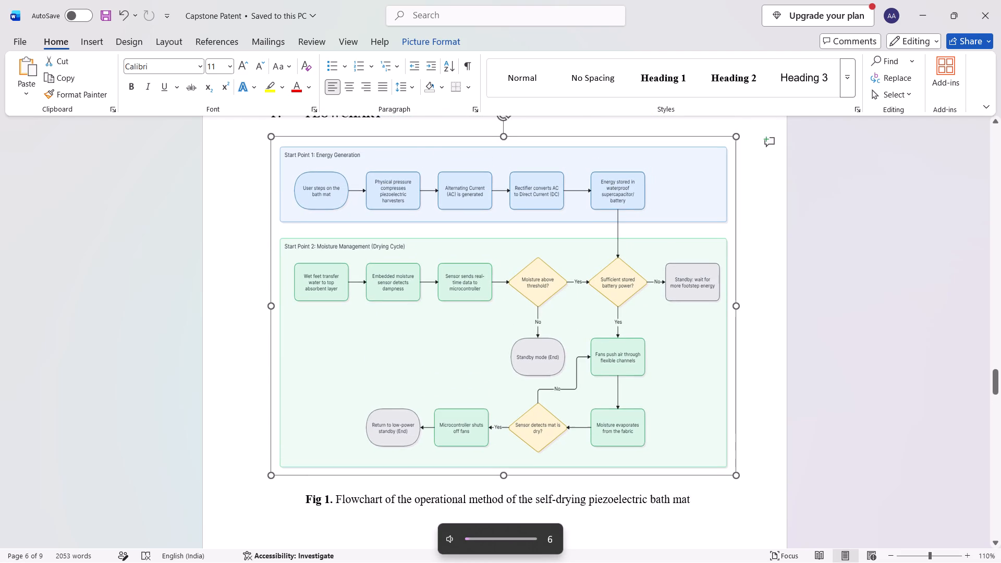
{"action": "left_click_drag", "start_coordinate": [729, 474], "coordinate": [685, 459]}
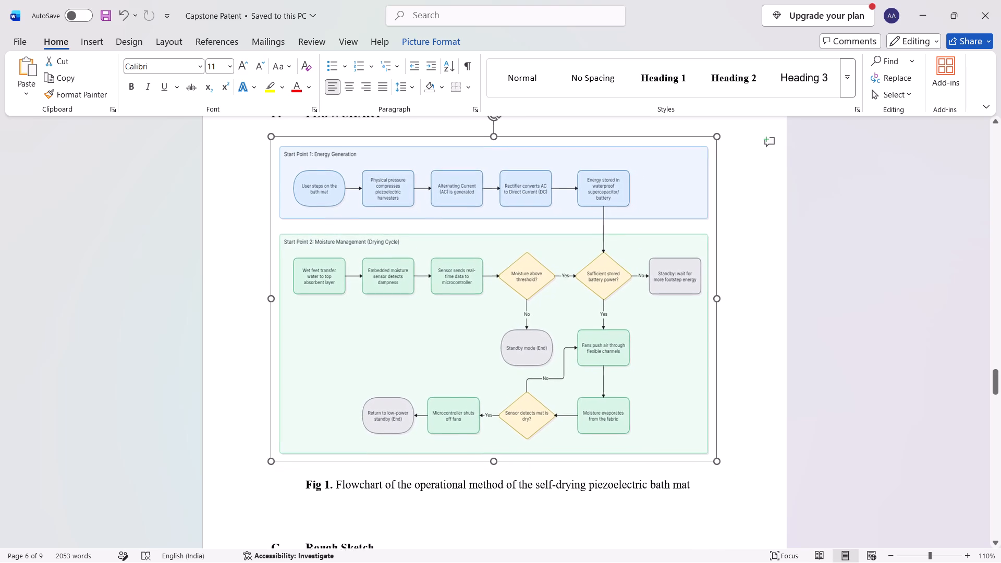
{"action": "left_click_drag", "start_coordinate": [685, 459], "coordinate": [681, 458]}
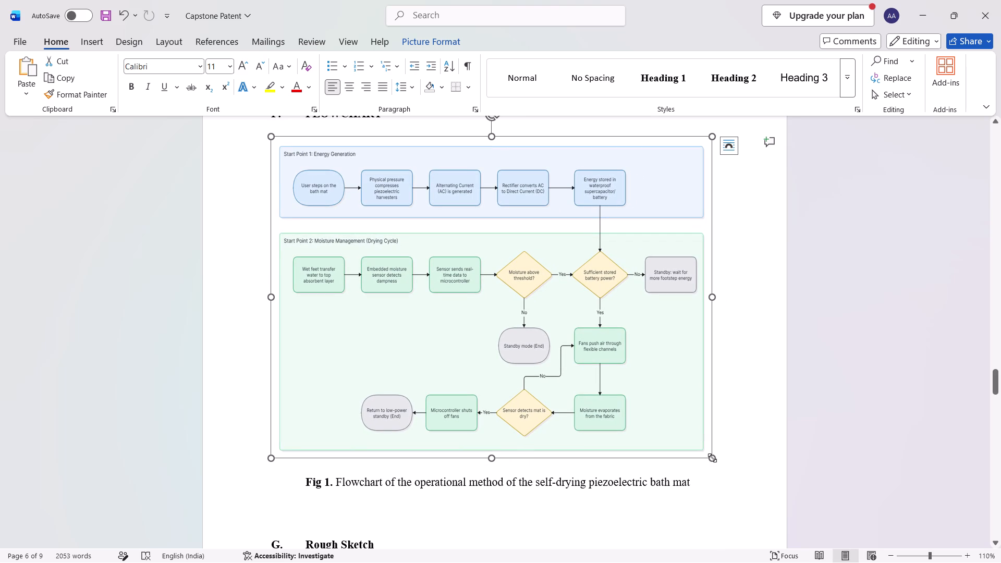
{"action": "left_click_drag", "start_coordinate": [712, 458], "coordinate": [726, 460]}
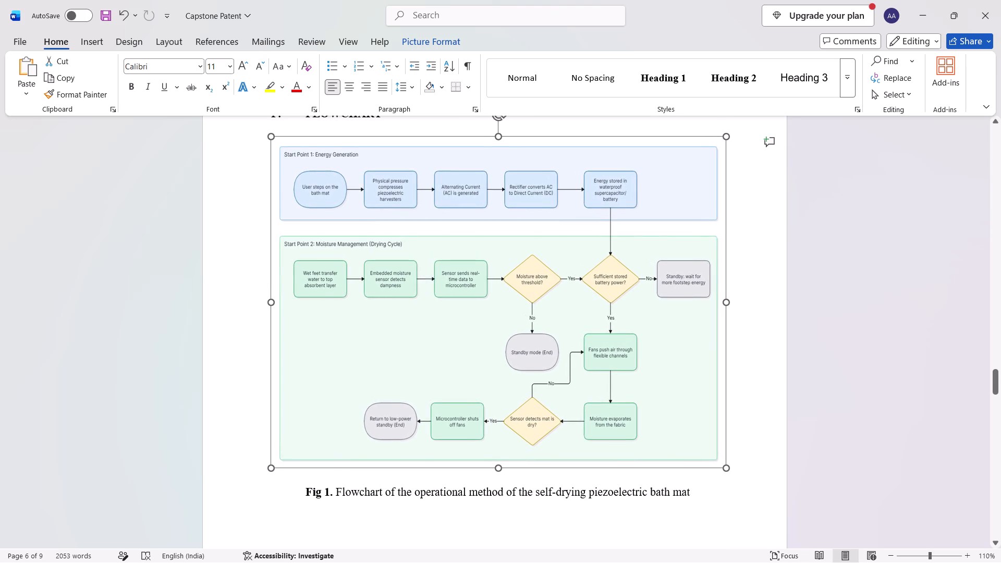
{"action": "scroll", "coordinate": [726, 460], "scroll_direction": "down", "scroll_amount": 1}
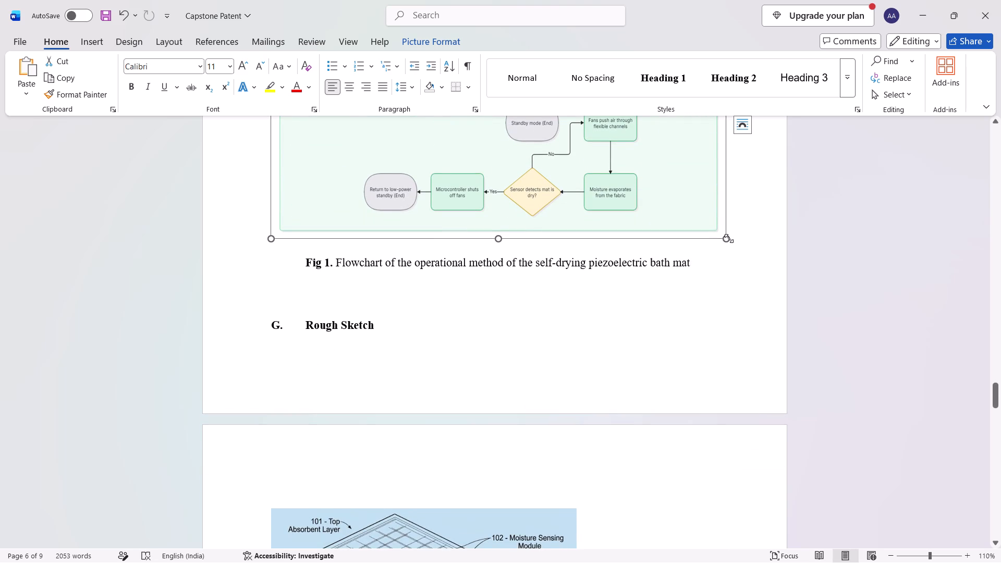
{"action": "left_click_drag", "start_coordinate": [728, 238], "coordinate": [752, 252]}
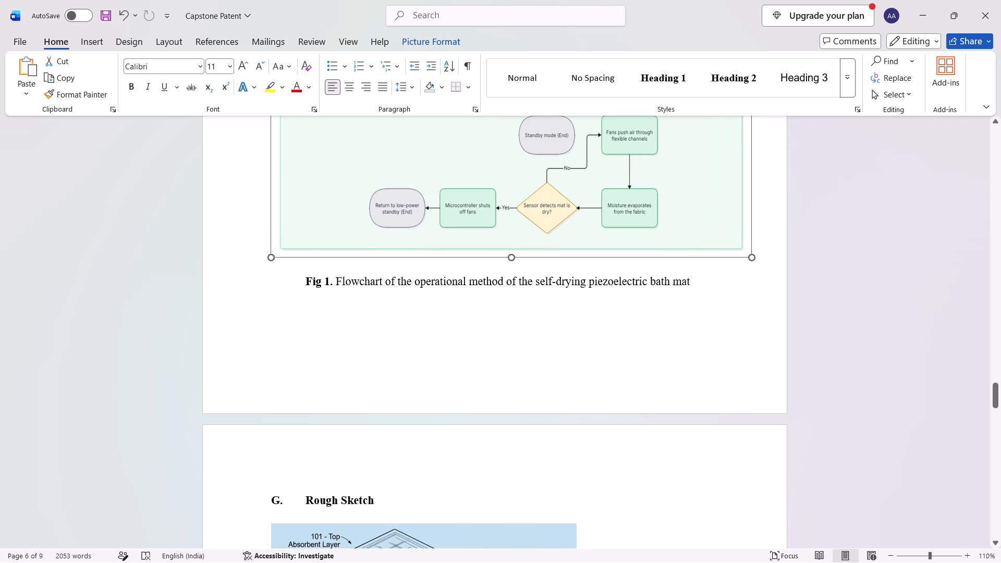
{"action": "left_click_drag", "start_coordinate": [752, 252], "coordinate": [750, 252]}
Save the document with the resized flowchart.
{"action": "left_click", "coordinate": [704, 513]}
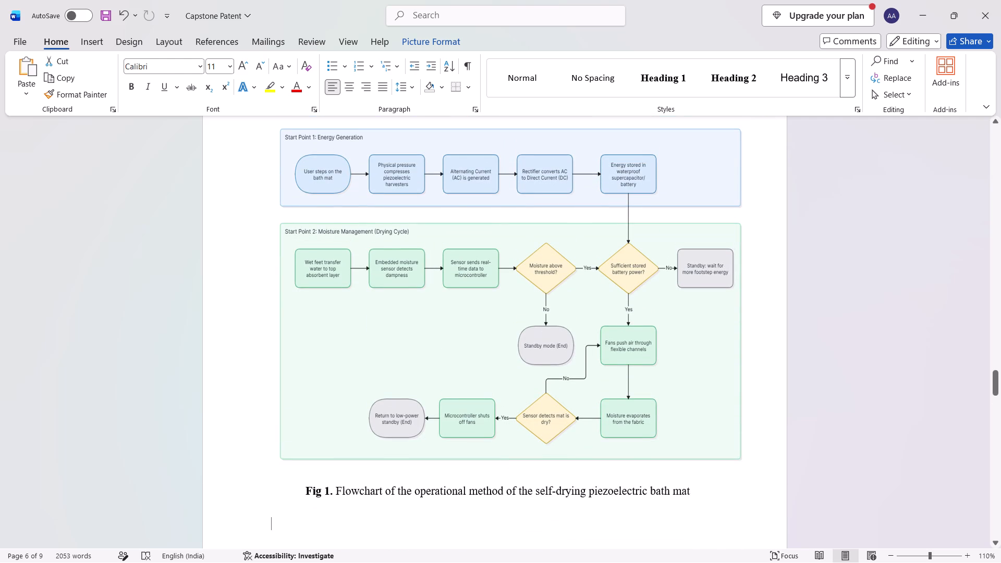
{"action": "key", "text": "ctrl+s"}
{"action": "left_click", "coordinate": [704, 513]}
{"action": "key", "text": "ctrl+s"}
{"action": "left_click", "coordinate": [704, 513], "text": "ctrl"}
{"action": "key", "text": "ctrl+s"}
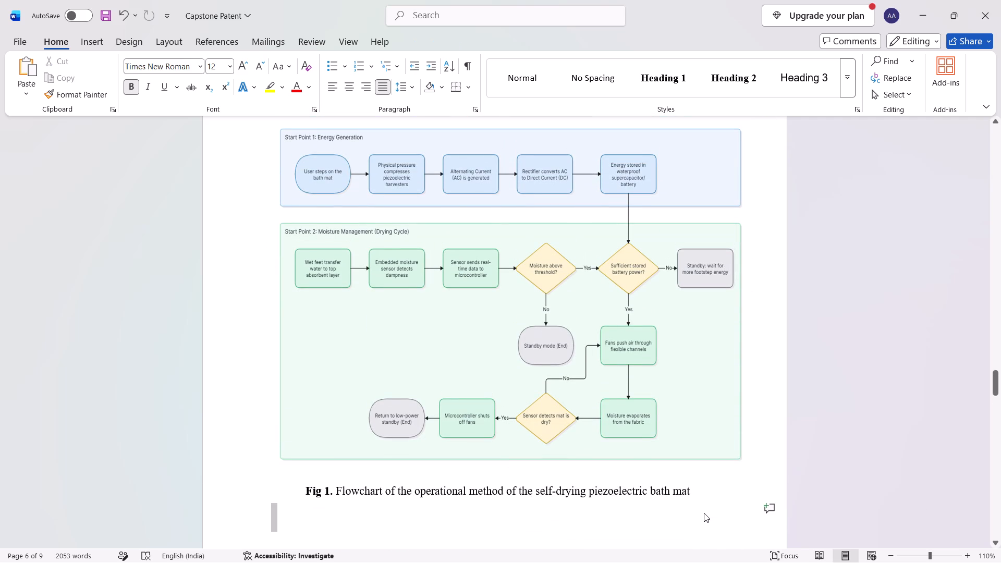
{"action": "left_click", "coordinate": [265, 402]}
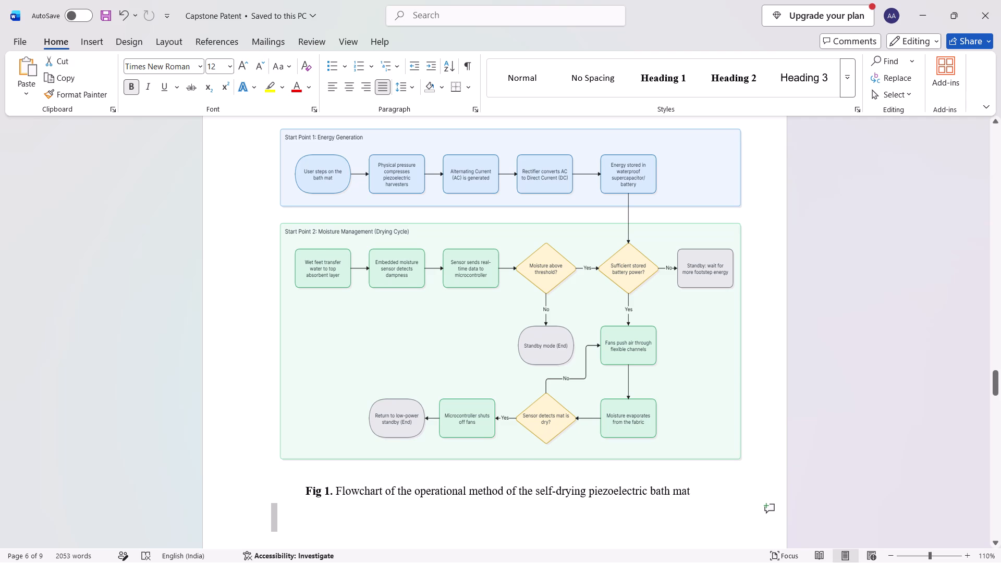
Review the page layout from the Fig 1 caption through the Keywords section at the document's end.
{"action": "scroll", "coordinate": [265, 402], "scroll_direction": "down", "scroll_amount": 4}
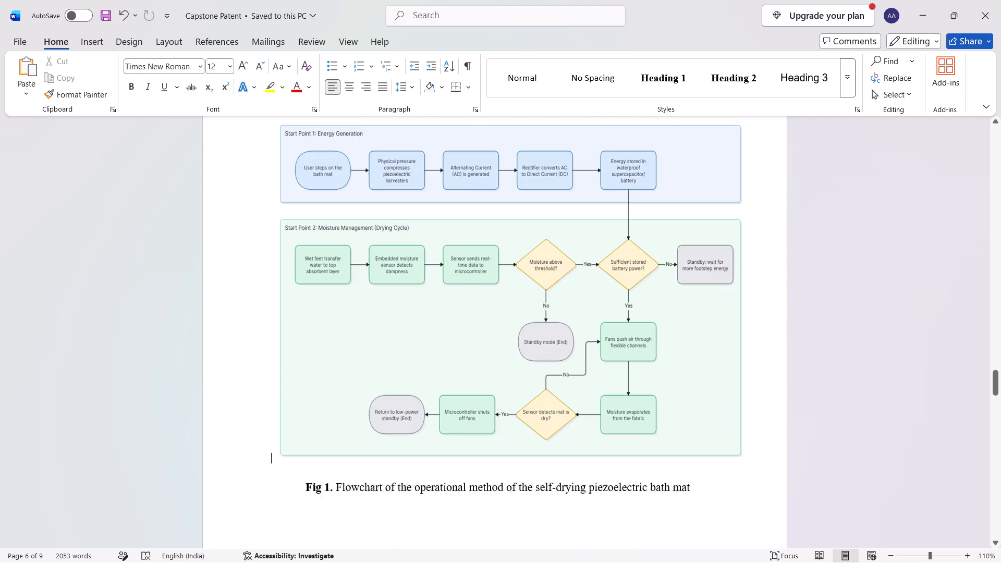
{"action": "scroll", "coordinate": [265, 402], "scroll_direction": "down", "scroll_amount": 4}
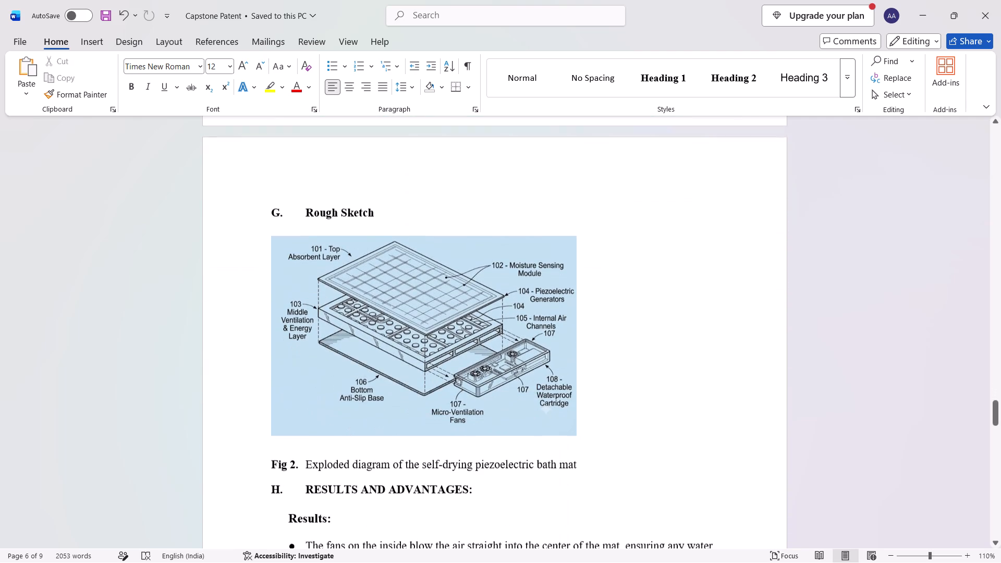
{"action": "scroll", "coordinate": [301, 381], "scroll_direction": "down", "scroll_amount": 1}
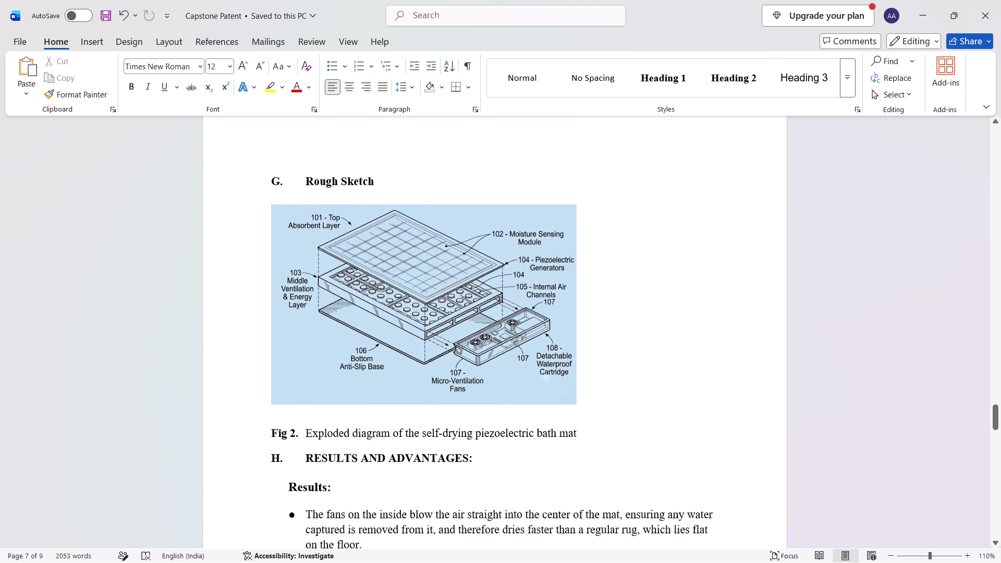
{"action": "scroll", "coordinate": [301, 381], "scroll_direction": "down", "scroll_amount": 5}
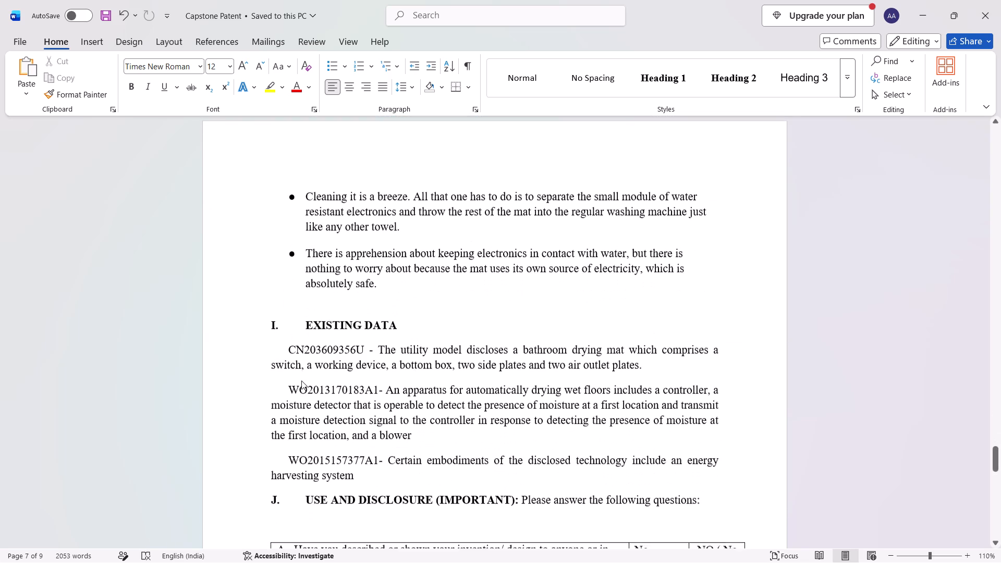
{"action": "scroll", "coordinate": [301, 381], "scroll_direction": "down", "scroll_amount": 4}
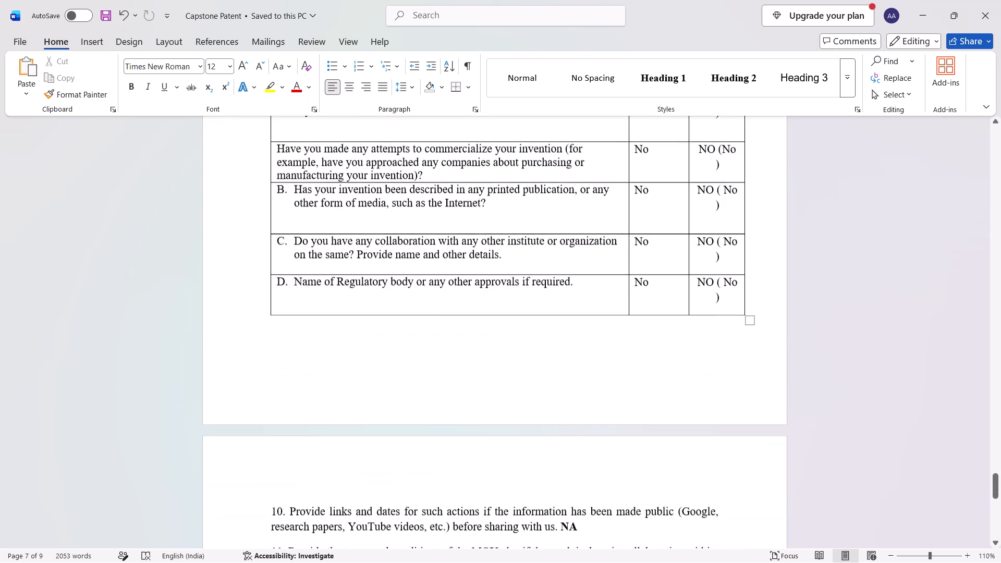
{"action": "scroll", "coordinate": [301, 381], "scroll_direction": "down", "scroll_amount": 6}
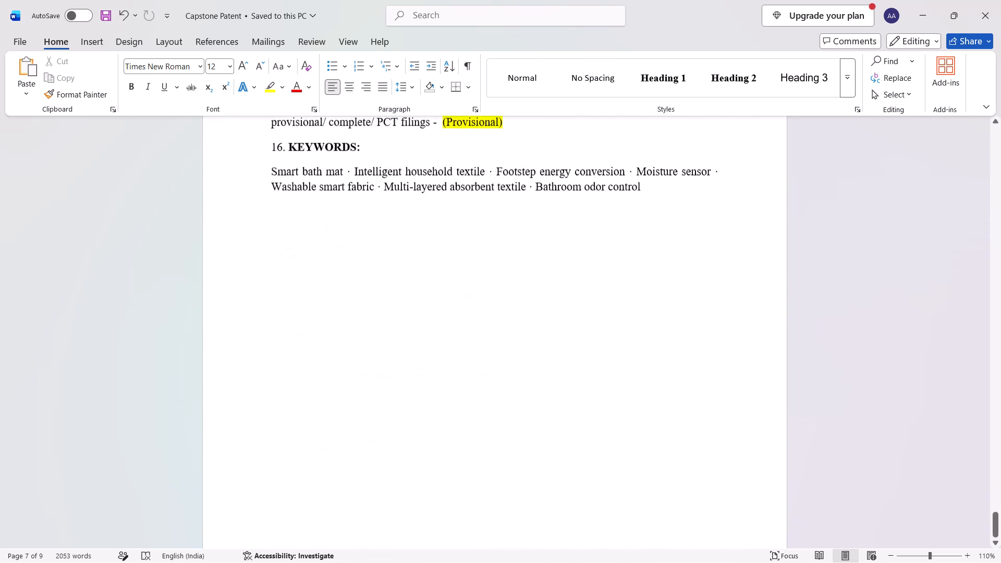
Review the earlier pages back up to the inventor details table and the Invention Disclosure Form title.
{"action": "scroll", "coordinate": [301, 381], "scroll_direction": "up", "scroll_amount": 12}
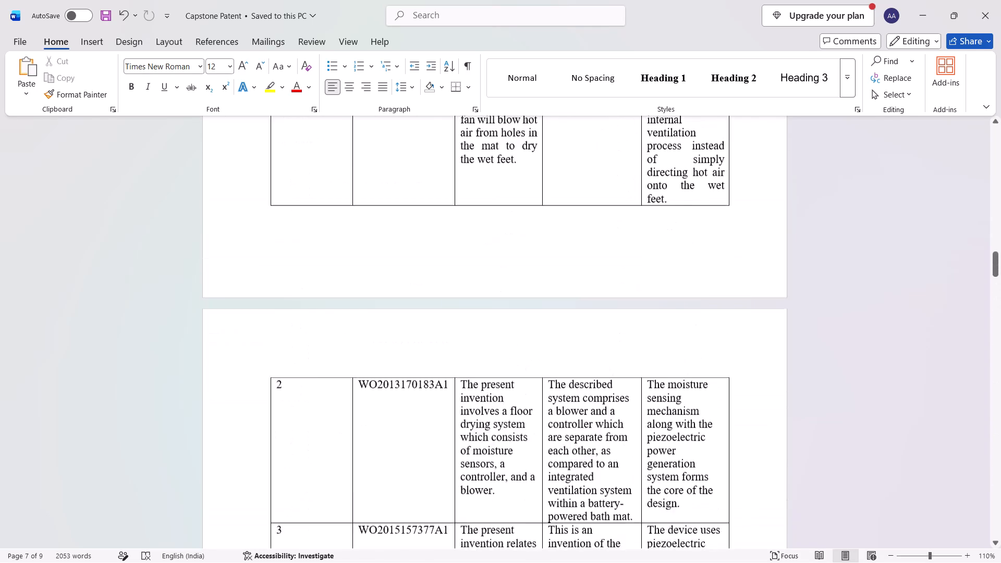
{"action": "scroll", "coordinate": [301, 381], "scroll_direction": "up", "scroll_amount": 4}
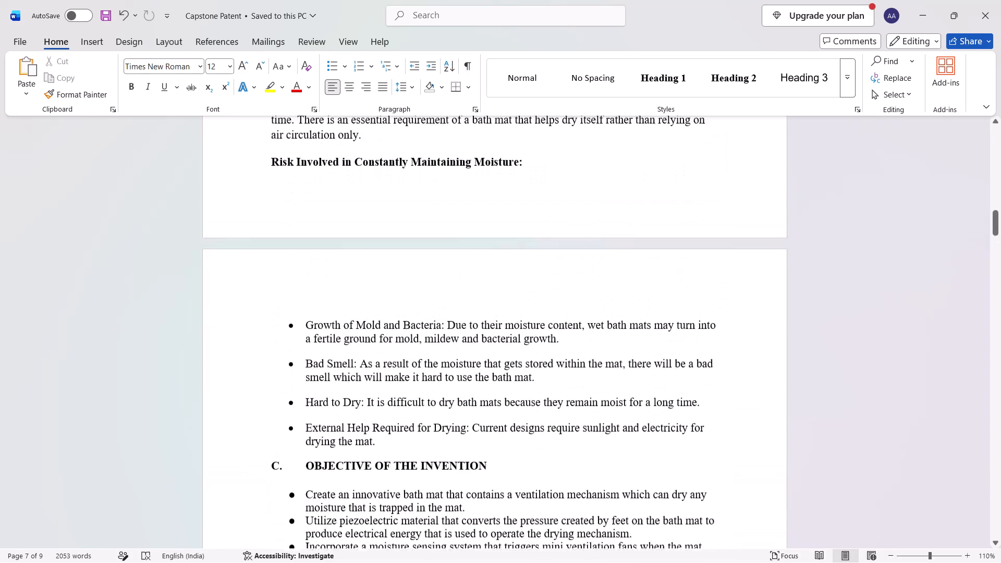
{"action": "scroll", "coordinate": [301, 381], "scroll_direction": "up", "scroll_amount": 2}
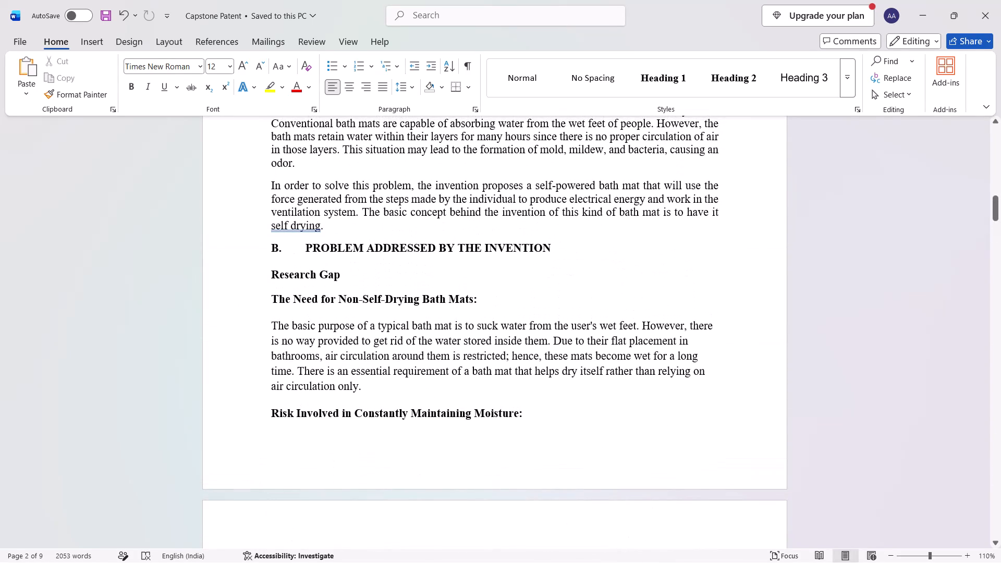
{"action": "scroll", "coordinate": [298, 313], "scroll_direction": "down", "scroll_amount": 1}
{"action": "scroll", "coordinate": [298, 313], "scroll_direction": "up", "scroll_amount": 2}
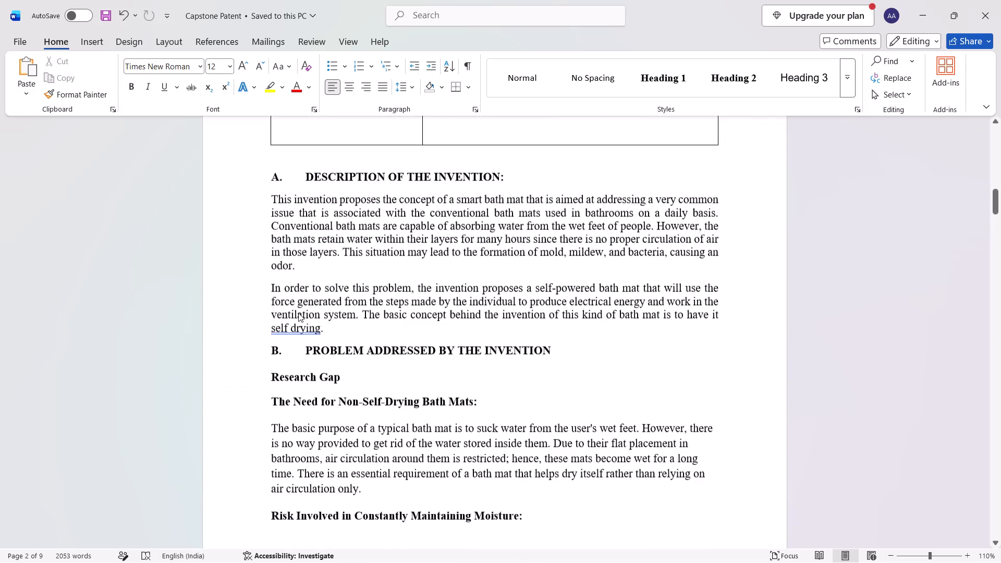
{"action": "scroll", "coordinate": [298, 343], "scroll_direction": "up", "scroll_amount": 2}
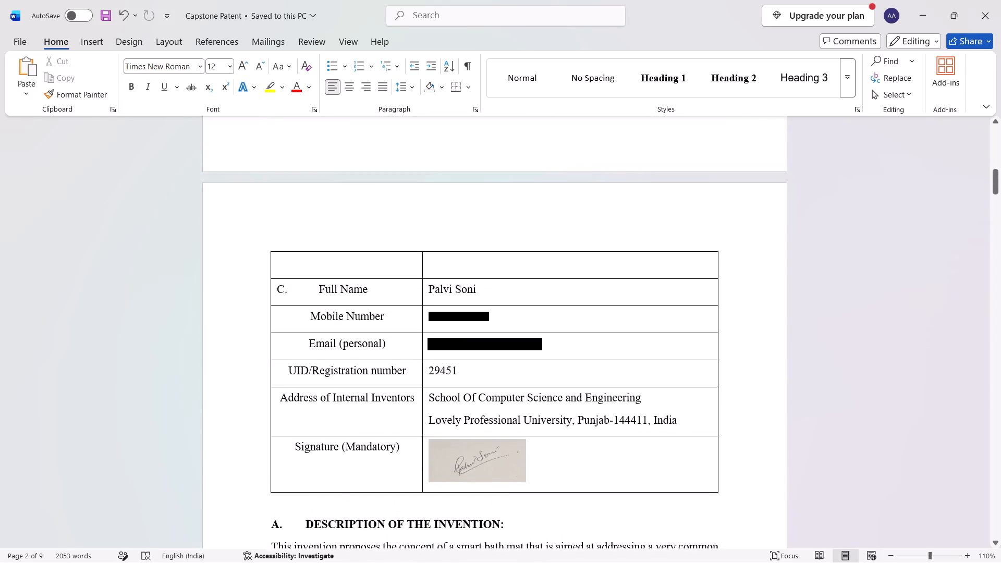
{"action": "scroll", "coordinate": [298, 343], "scroll_direction": "up", "scroll_amount": 2}
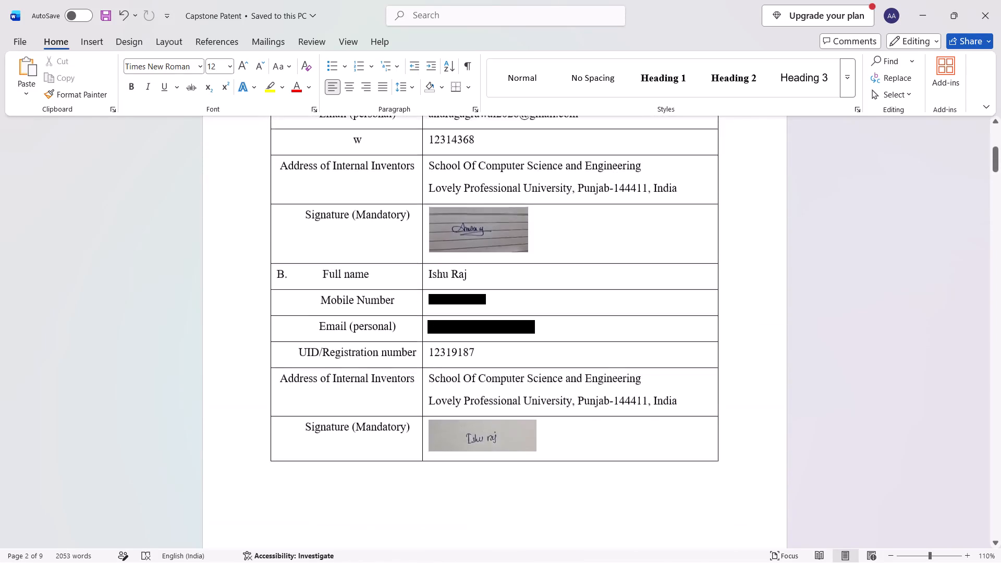
{"action": "scroll", "coordinate": [298, 343], "scroll_direction": "up", "scroll_amount": 1}
{"action": "left_click", "coordinate": [468, 303]}
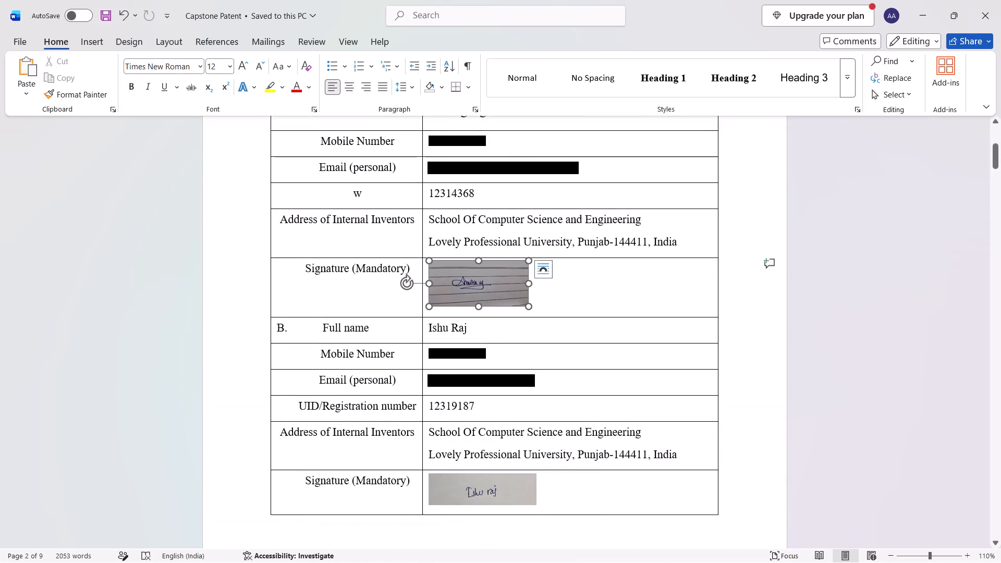
{"action": "scroll", "coordinate": [468, 303], "scroll_direction": "up", "scroll_amount": 1}
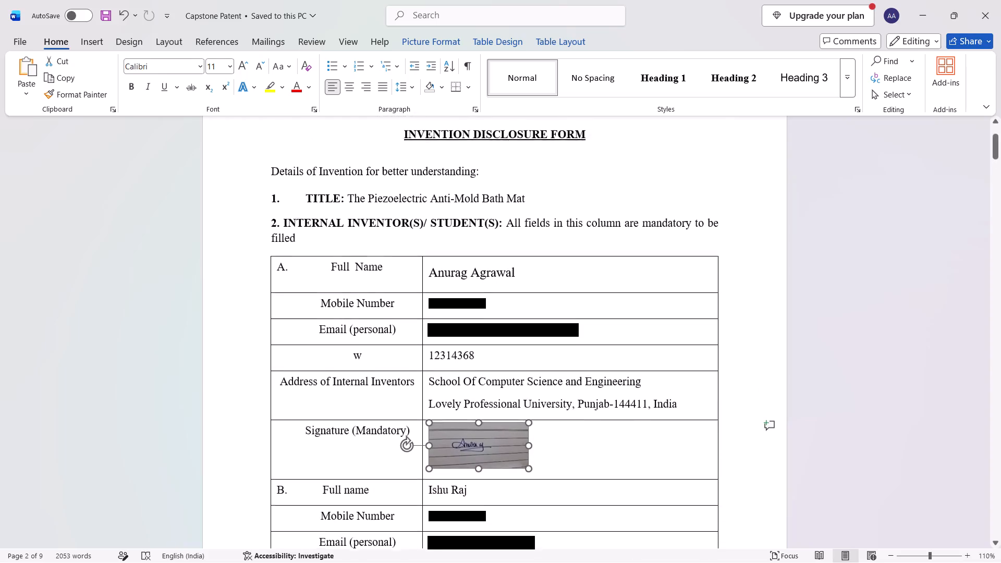
{"action": "scroll", "coordinate": [468, 303], "scroll_direction": "up", "scroll_amount": 1}
Save the document again after reviewing its pages.
{"action": "left_click", "coordinate": [617, 176]}
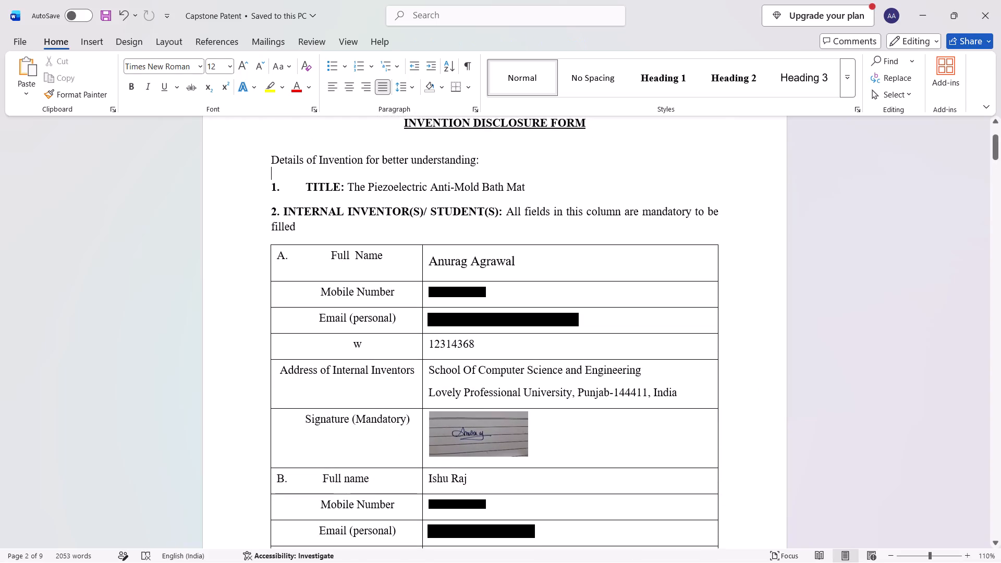
{"action": "key", "text": "ctrl+s"}
{"action": "left_click", "coordinate": [617, 176]}
{"action": "key", "text": "ctrl+s"}
{"action": "left_click", "coordinate": [617, 176], "text": "ctrl"}
{"action": "key", "text": "ctrl+s"}
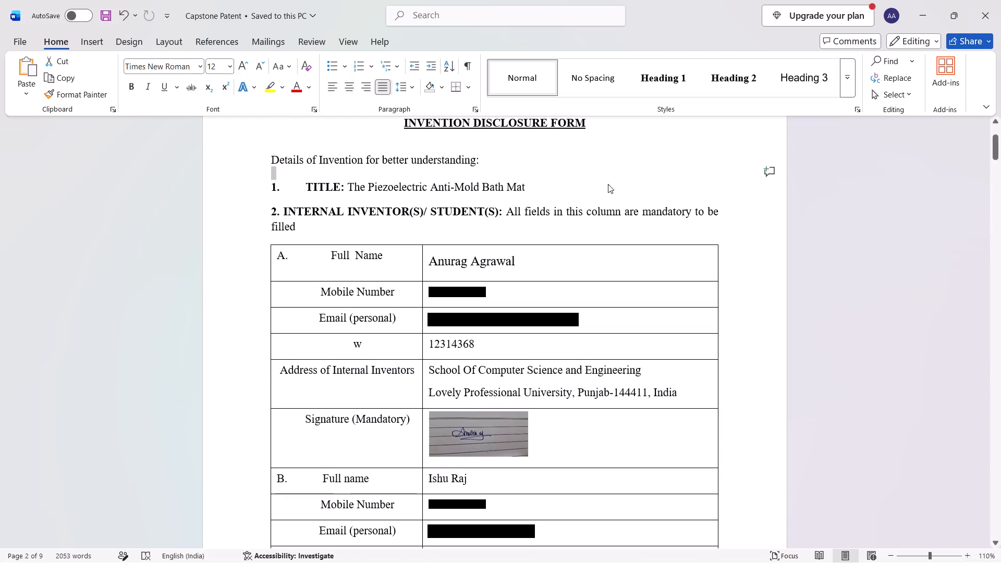
{"action": "left_click", "coordinate": [605, 185]}
{"action": "key", "text": "ctrl+s"}
{"action": "left_click", "coordinate": [605, 185]}
{"action": "key", "text": "ctrl+s"}
{"action": "left_click", "coordinate": [523, 195]}
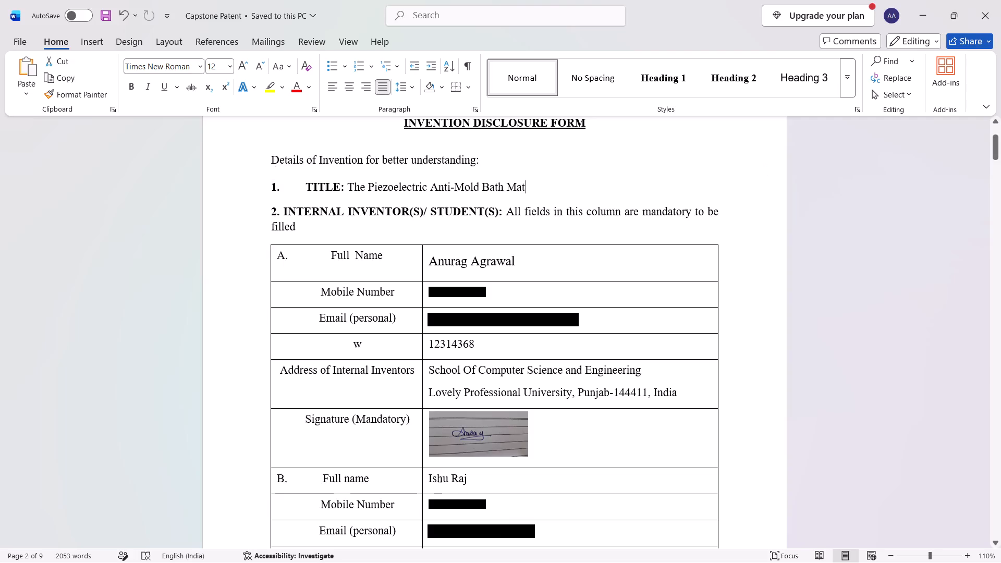
{"action": "key", "text": "ctrl+s"}
{"action": "left_click", "coordinate": [523, 195], "text": "ctrl"}
{"action": "key", "text": "ctrl+s"}
Start saving a copy of the document on this PC, adding a space after Capstone Patent in the file name.
{"action": "left_click", "coordinate": [20, 37]}
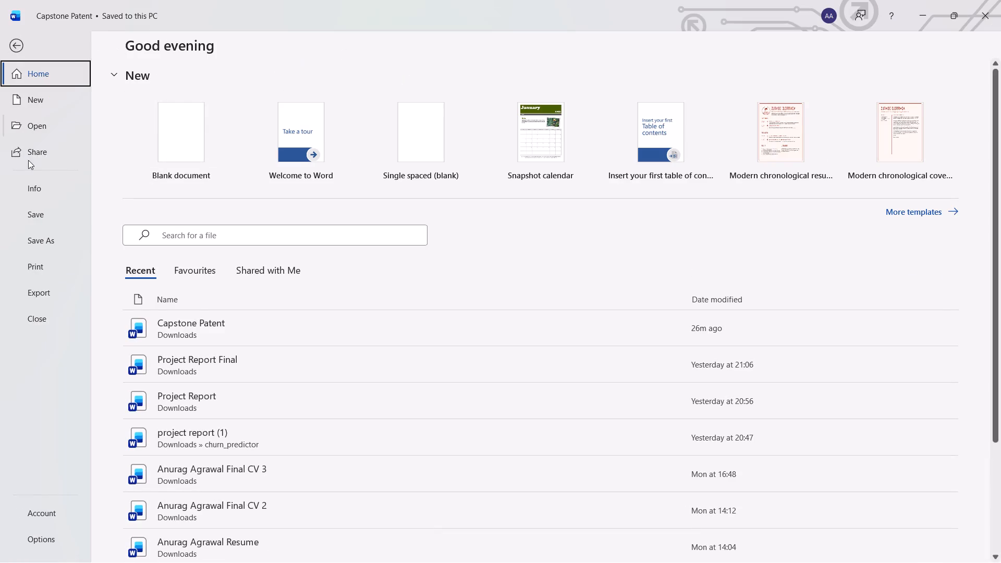
{"action": "left_click", "coordinate": [53, 242]}
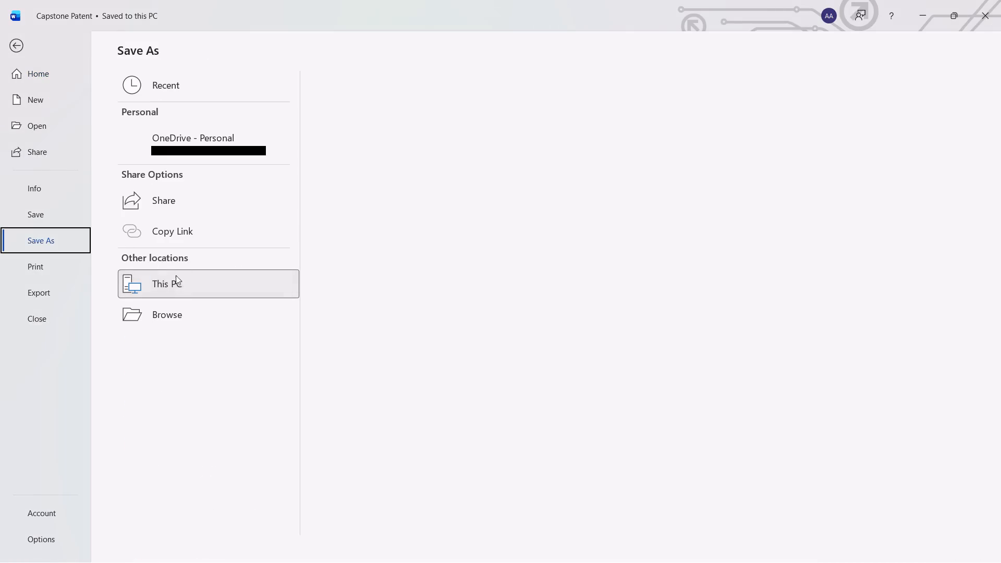
{"action": "left_click", "coordinate": [182, 281]}
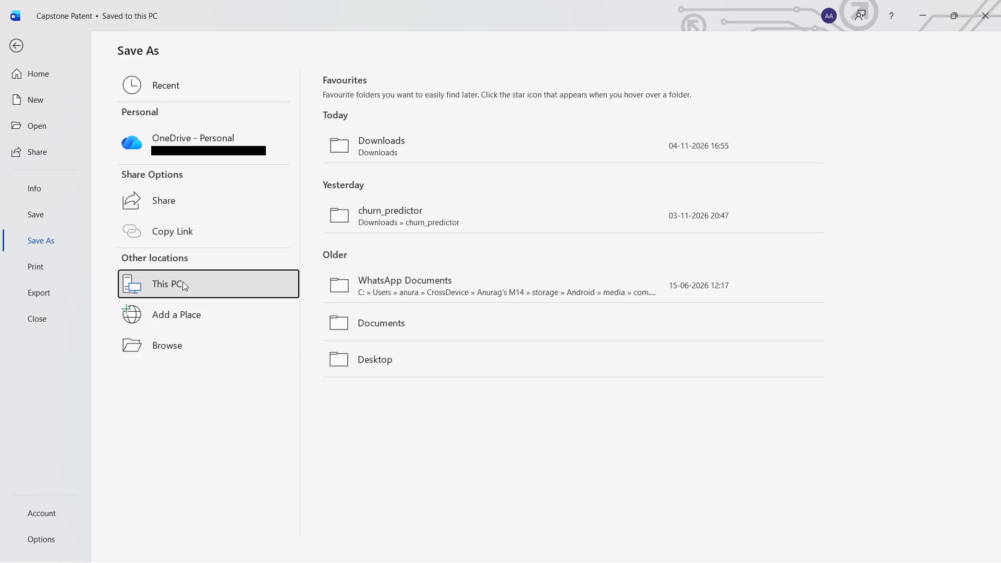
{"action": "left_click", "coordinate": [178, 337]}
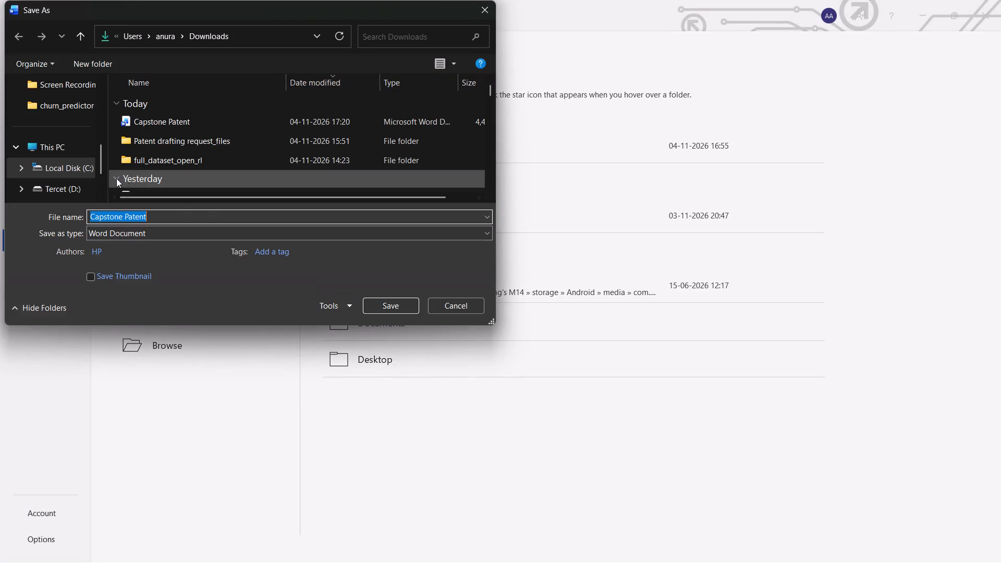
{"action": "left_click", "coordinate": [170, 222]}
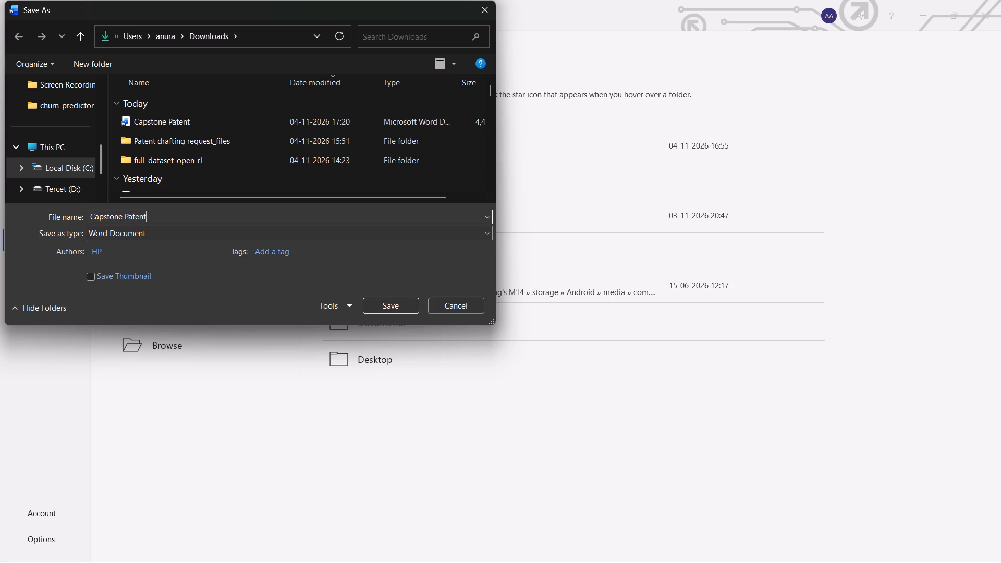
{"action": "key", "text": "space"}
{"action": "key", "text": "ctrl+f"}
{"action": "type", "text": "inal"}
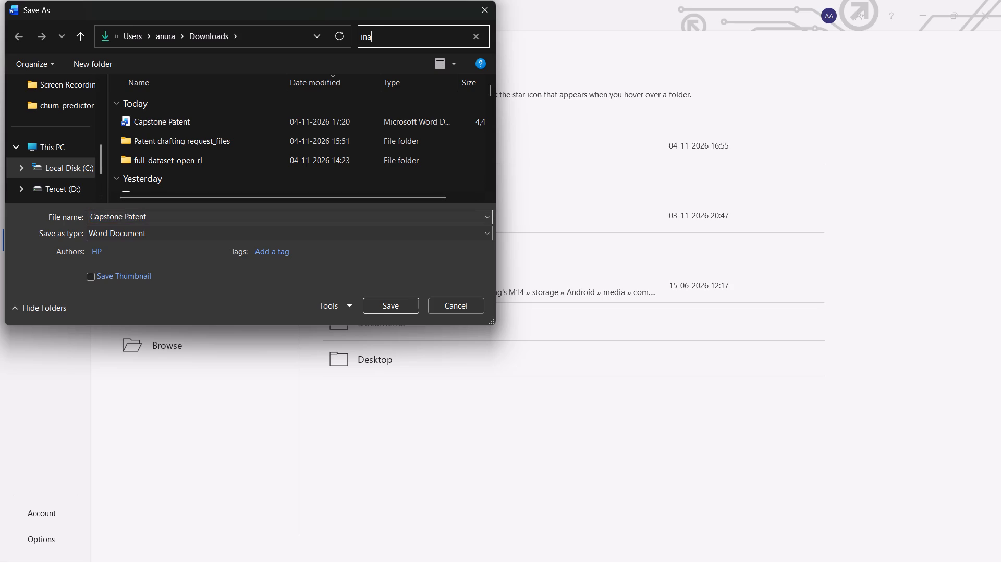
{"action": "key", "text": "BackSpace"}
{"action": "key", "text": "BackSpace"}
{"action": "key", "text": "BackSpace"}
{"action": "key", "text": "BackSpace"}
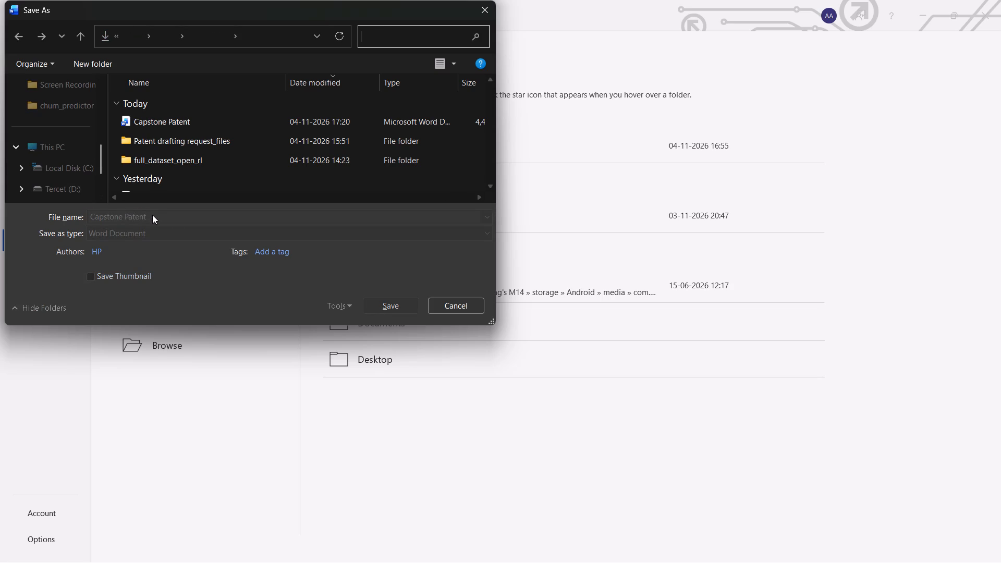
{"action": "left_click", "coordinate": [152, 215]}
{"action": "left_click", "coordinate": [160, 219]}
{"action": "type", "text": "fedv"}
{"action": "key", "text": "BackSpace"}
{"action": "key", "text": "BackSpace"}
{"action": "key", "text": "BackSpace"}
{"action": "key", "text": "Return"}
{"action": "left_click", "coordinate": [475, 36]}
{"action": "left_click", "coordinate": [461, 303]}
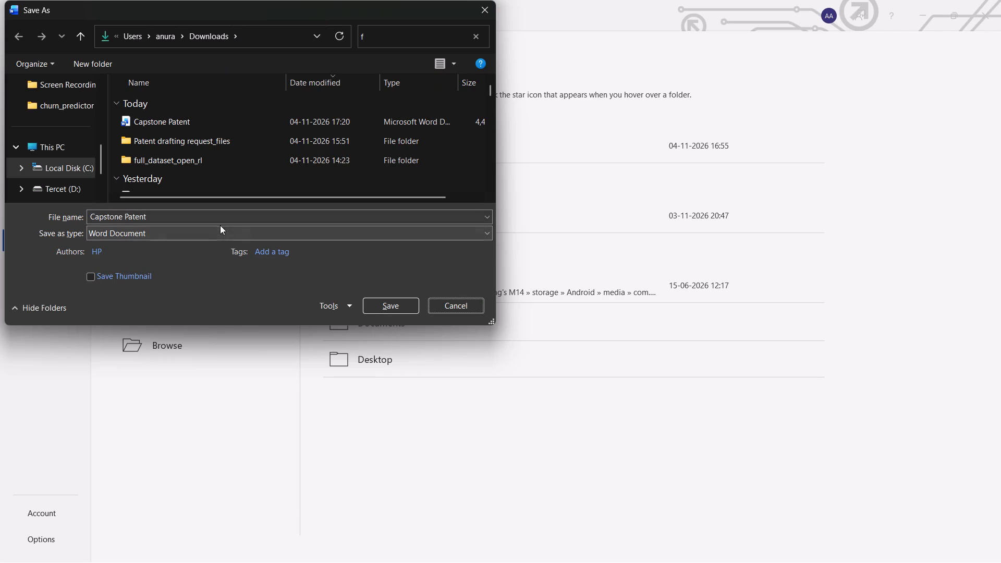
Complete the copy's file name as Capstone Patent Final Updated.
{"action": "left_click", "coordinate": [214, 219]}
{"action": "key", "text": "Right"}
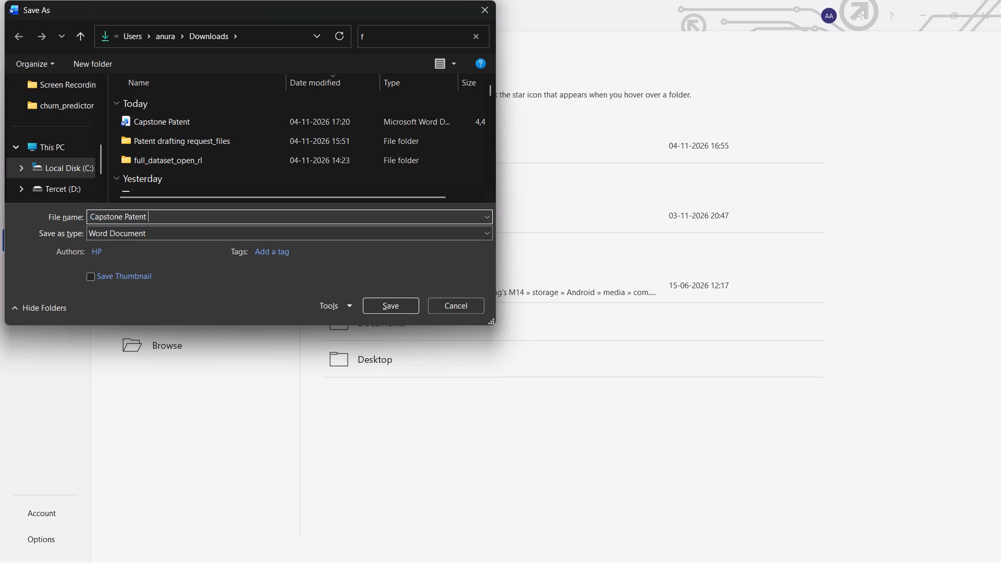
{"action": "type", "text": "FI"}
{"action": "key", "text": "n"}
{"action": "key", "text": "BackSpace"}
{"action": "key", "text": "BackSpace"}
{"action": "type", "text": "ona"}
{"action": "key", "text": "space"}
{"action": "key", "text": "BackSpace"}
{"action": "key", "text": "BackSpace"}
{"action": "key", "text": "BackSpace"}
{"action": "key", "text": "BackSpace"}
{"action": "type", "text": "inal Updated"}
Save the copy as a Word Document in the Downloads folder.
{"action": "scroll", "coordinate": [47, 159], "scroll_direction": "up", "scroll_amount": 2}
{"action": "left_click", "coordinate": [47, 159]}
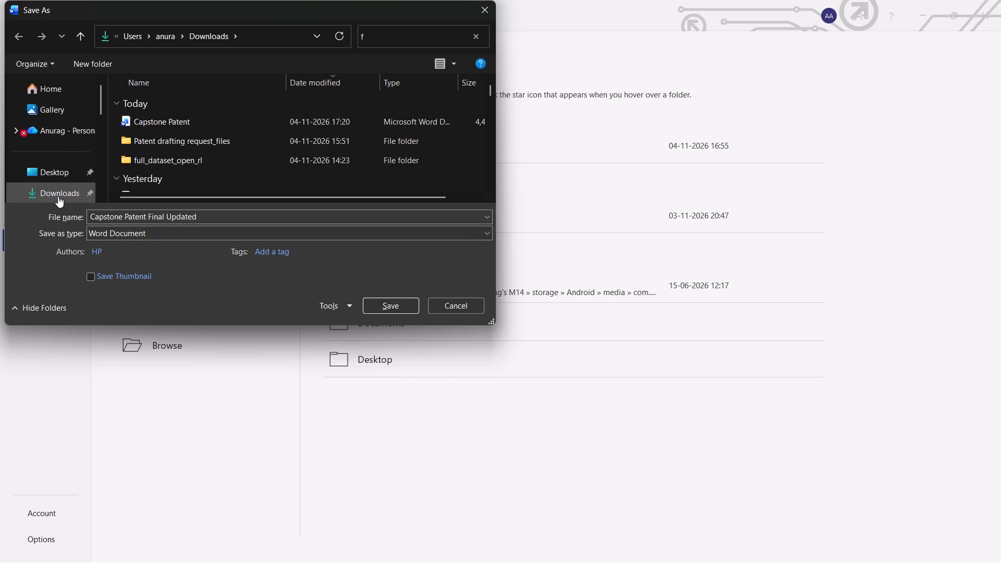
{"action": "left_click", "coordinate": [58, 196]}
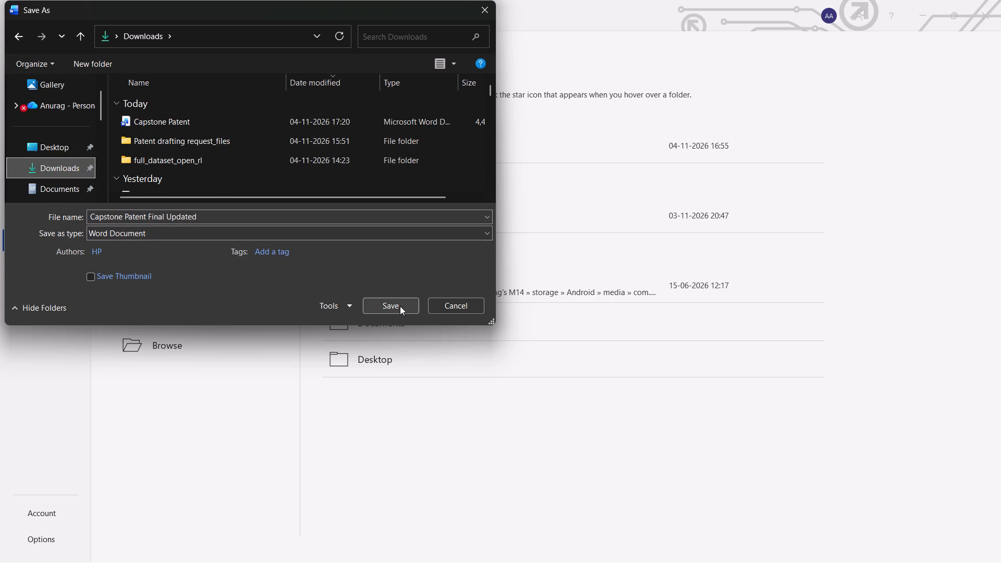
{"action": "left_click", "coordinate": [400, 306]}
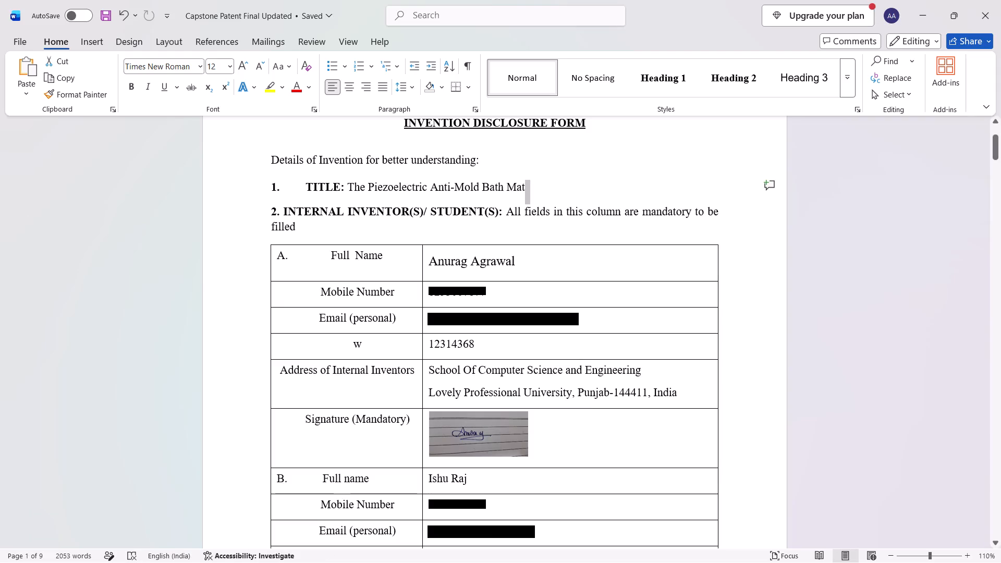
Save the newly created Capstone Patent Final Updated document again.
{"action": "left_click", "coordinate": [760, 306]}
{"action": "key", "text": "ctrl+s"}
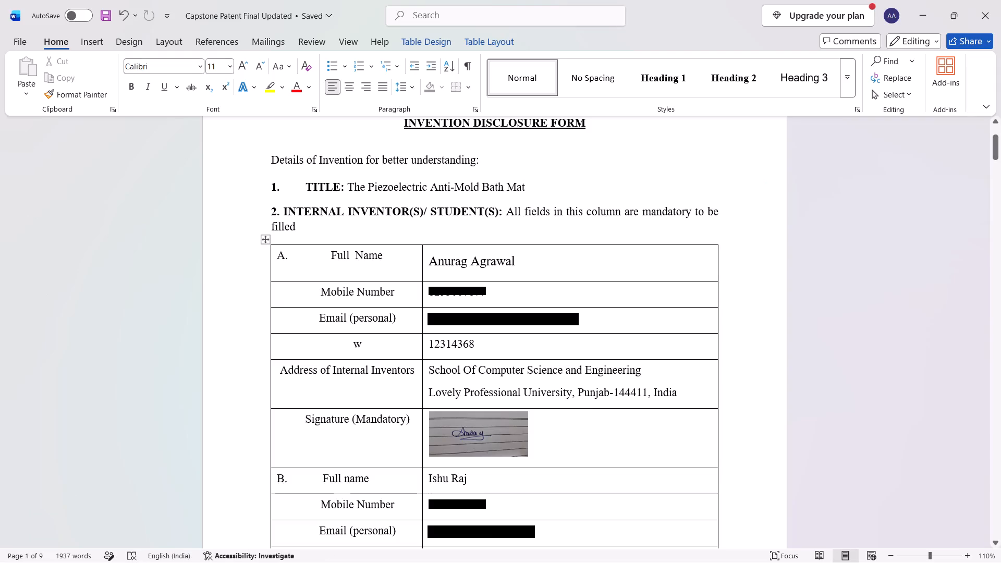
{"action": "left_click", "coordinate": [760, 306]}
{"action": "key", "text": "ctrl+s"}
{"action": "left_click", "coordinate": [760, 306], "text": "ctrl"}
{"action": "key", "text": "ctrl+s"}
{"action": "scroll", "coordinate": [760, 306], "scroll_direction": "up", "scroll_amount": 1}
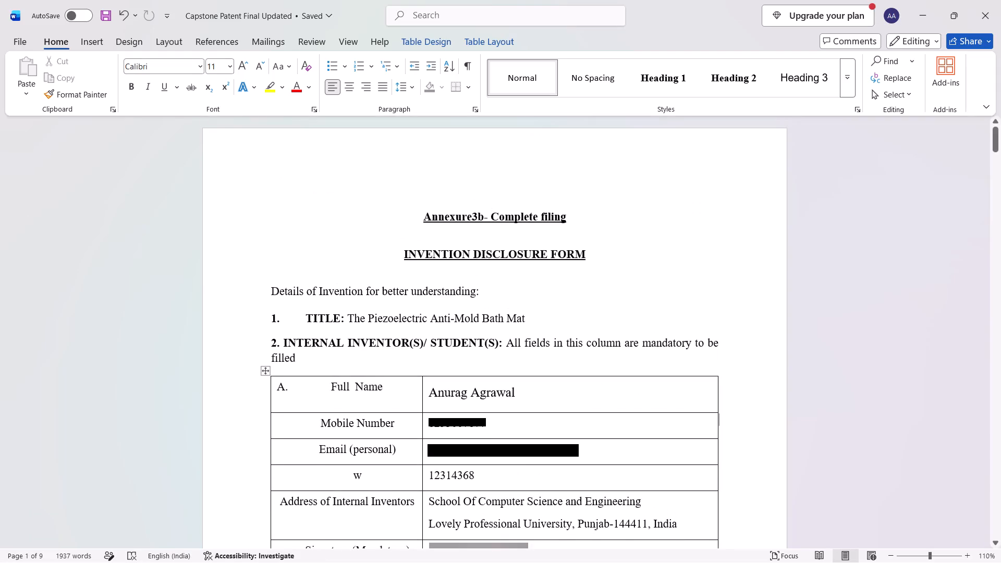
{"action": "left_click", "coordinate": [714, 295]}
{"action": "key", "text": "ctrl+s"}
{"action": "left_click", "coordinate": [714, 295], "text": "ctrl"}
{"action": "key", "text": "ctrl+s"}
{"action": "left_click", "coordinate": [714, 295]}
{"action": "key", "text": "ctrl+s"}
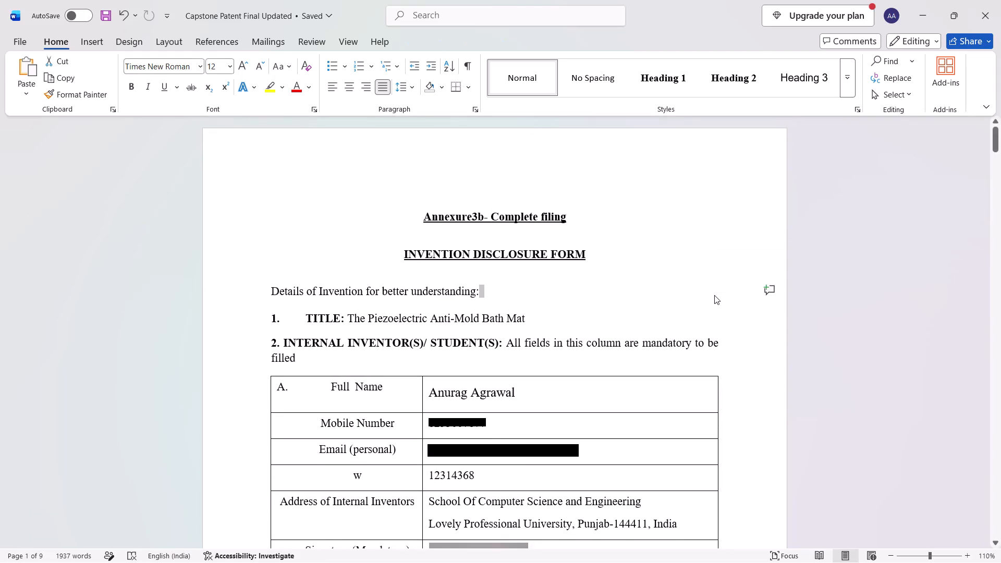
{"action": "left_click", "coordinate": [714, 295]}
{"action": "key", "text": "ctrl+s"}
{"action": "left_click", "coordinate": [714, 295]}
{"action": "key", "text": "ctrl+s"}
Delete the empty table row above inventor C's Full Name row on page 2.
{"action": "scroll", "coordinate": [714, 295], "scroll_direction": "down", "scroll_amount": 1}
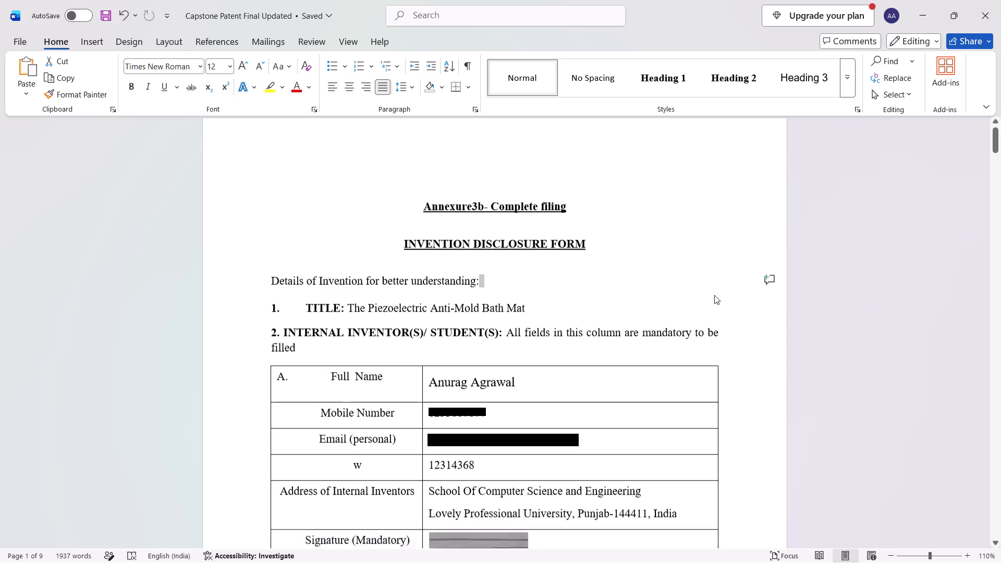
{"action": "scroll", "coordinate": [714, 295], "scroll_direction": "down", "scroll_amount": 3}
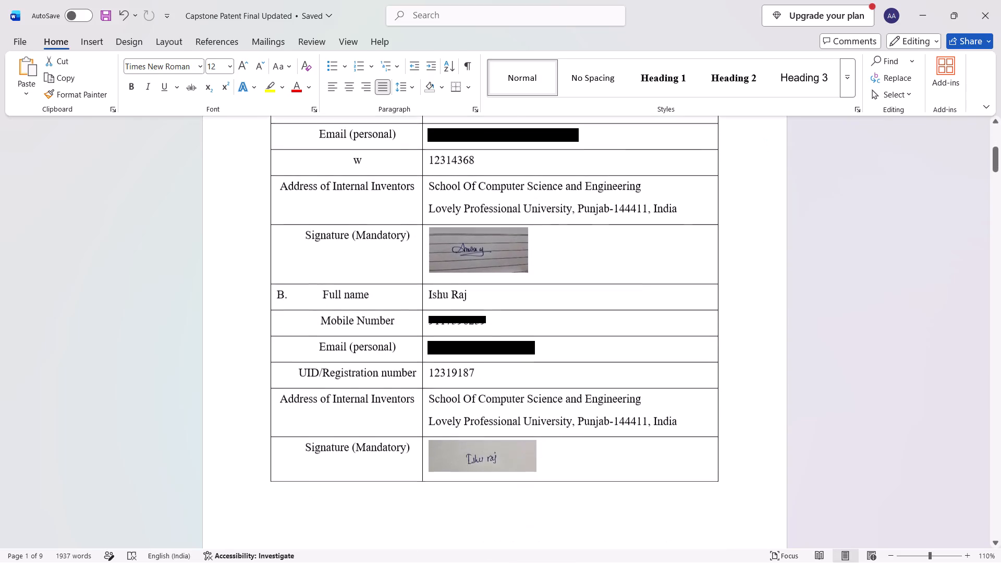
{"action": "scroll", "coordinate": [714, 295], "scroll_direction": "down", "scroll_amount": 3}
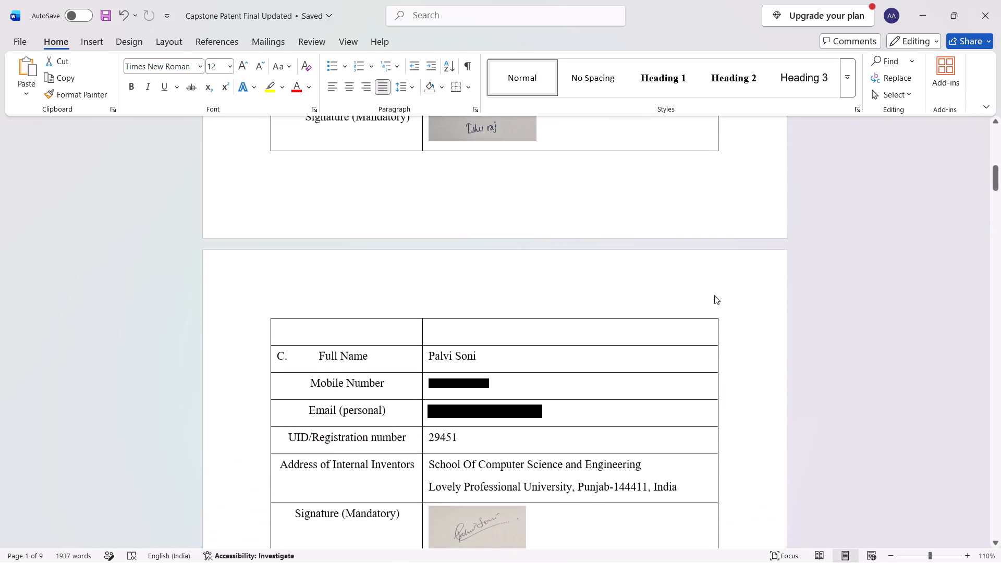
{"action": "scroll", "coordinate": [714, 295], "scroll_direction": "up", "scroll_amount": 1}
{"action": "scroll", "coordinate": [714, 295], "scroll_direction": "down", "scroll_amount": 1}
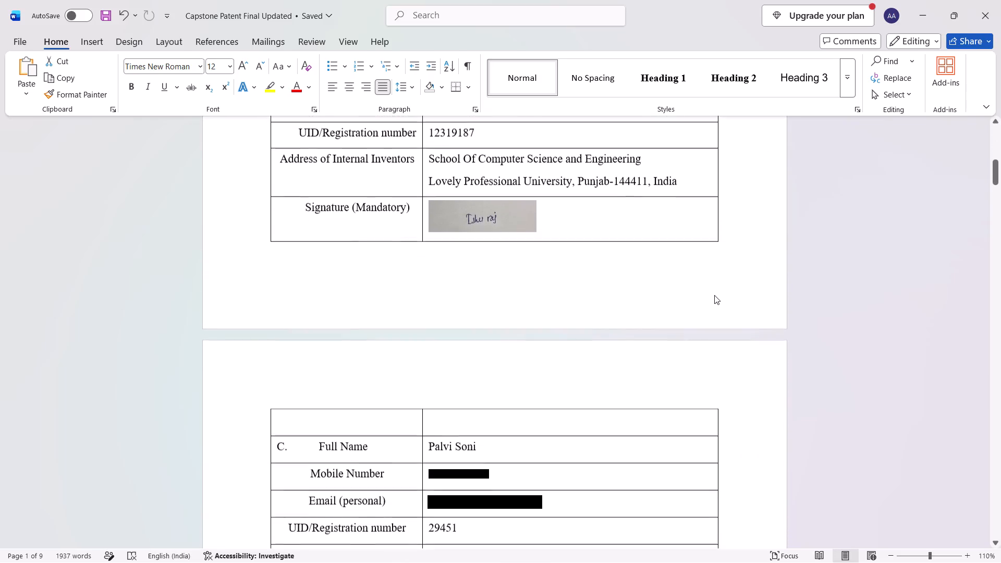
{"action": "left_click", "coordinate": [386, 426]}
{"action": "scroll", "coordinate": [369, 424], "scroll_direction": "up", "scroll_amount": 1}
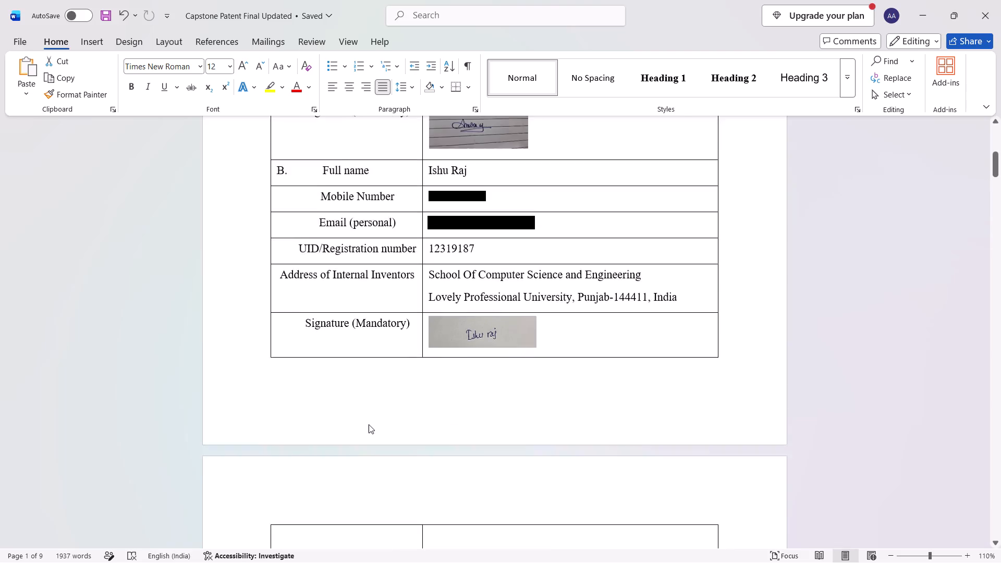
{"action": "scroll", "coordinate": [369, 424], "scroll_direction": "up", "scroll_amount": 1}
{"action": "scroll", "coordinate": [369, 424], "scroll_direction": "down", "scroll_amount": 1}
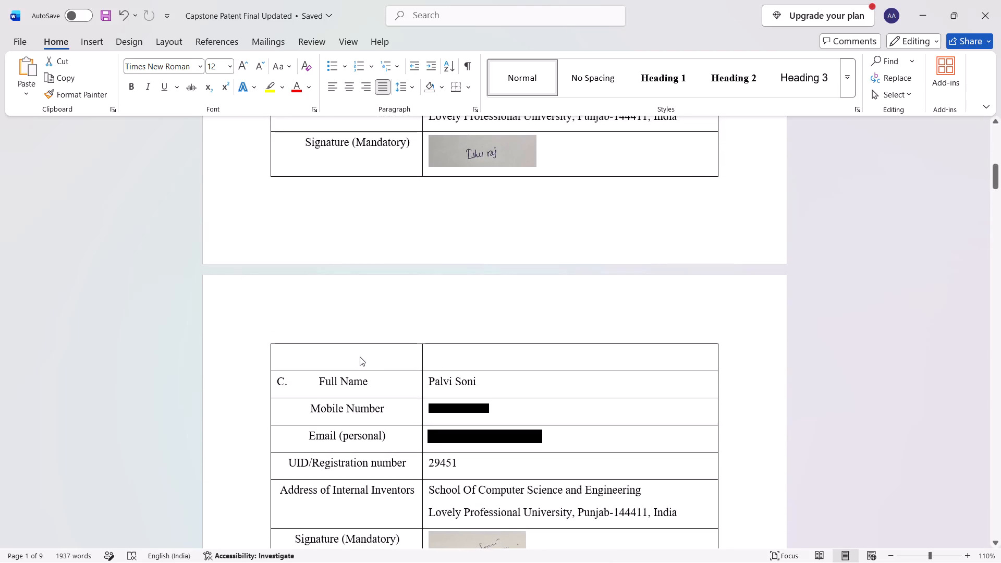
{"action": "left_click", "coordinate": [360, 357]}
{"action": "left_click", "coordinate": [465, 365]}
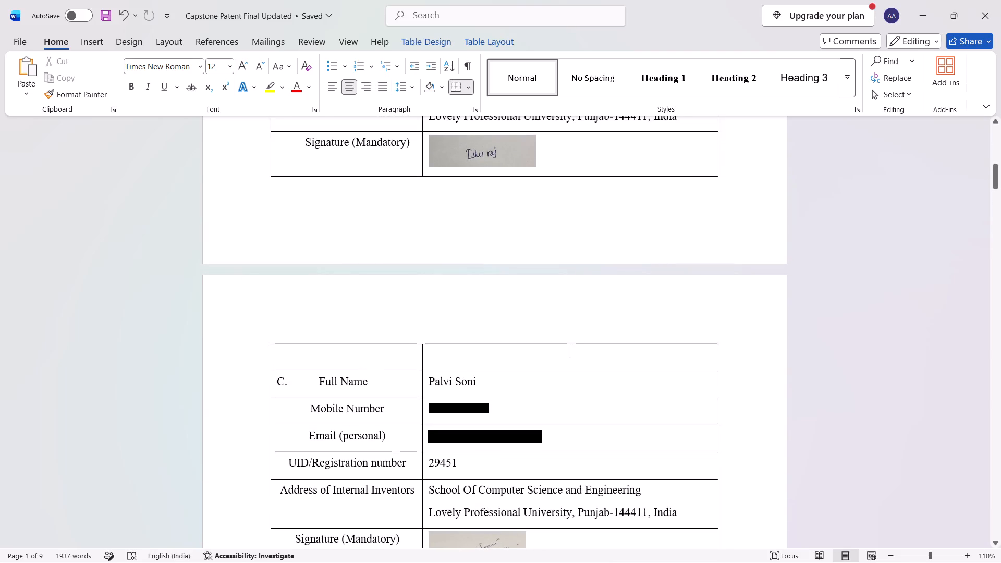
{"action": "key", "text": "BackSpace"}
{"action": "key", "text": "BackSpace"}
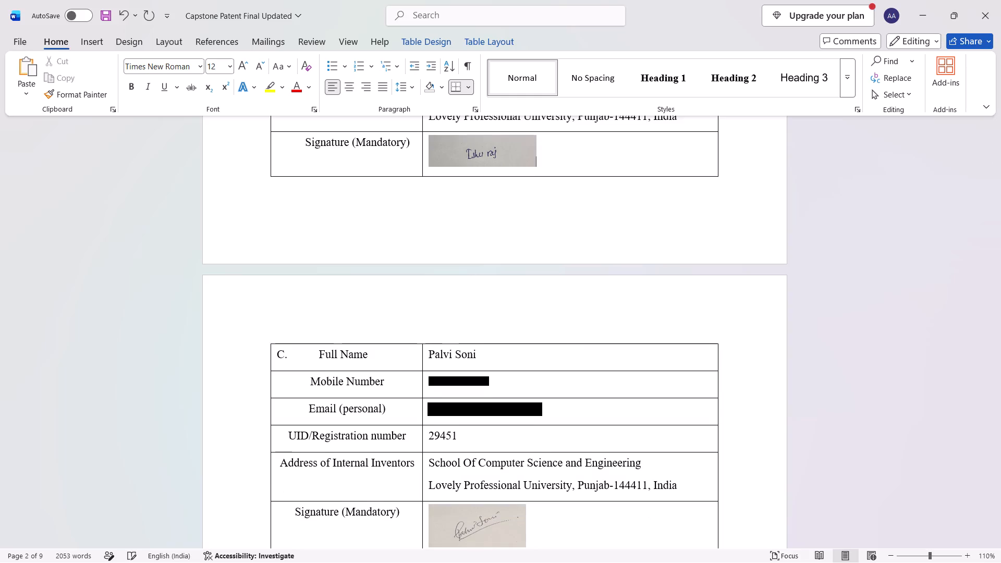
Check the inventor table's layout across the first two pages and save the document with the empty row removed.
{"action": "scroll", "coordinate": [465, 365], "scroll_direction": "down", "scroll_amount": 2}
{"action": "scroll", "coordinate": [465, 365], "scroll_direction": "up", "scroll_amount": 1}
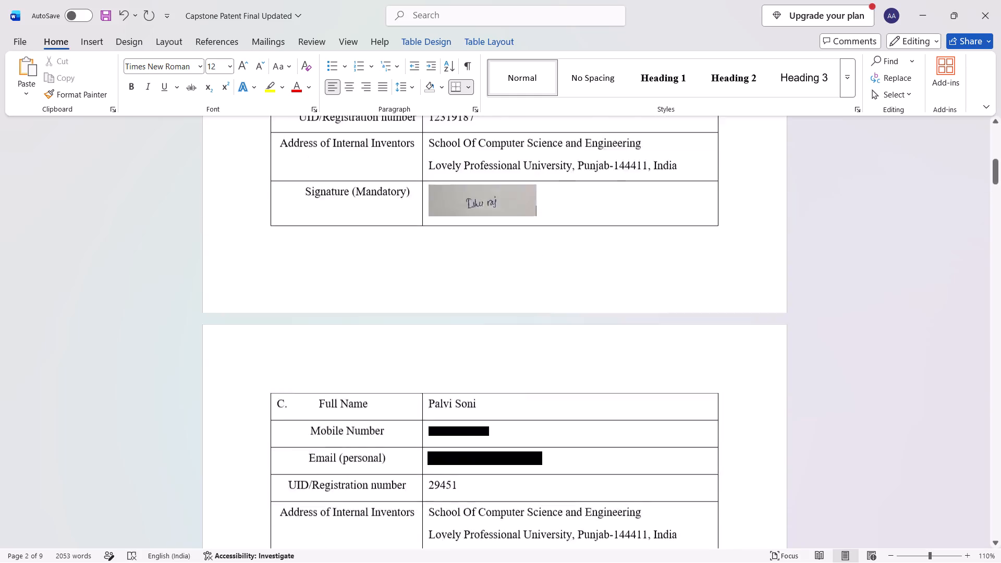
{"action": "scroll", "coordinate": [465, 365], "scroll_direction": "up", "scroll_amount": 4}
{"action": "scroll", "coordinate": [465, 365], "scroll_direction": "down", "scroll_amount": 1}
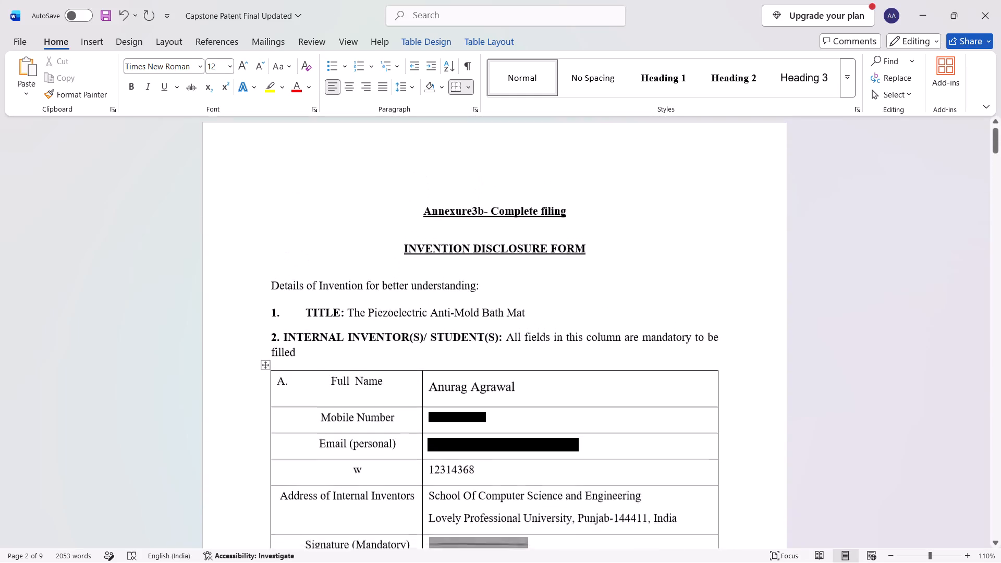
{"action": "scroll", "coordinate": [465, 365], "scroll_direction": "down", "scroll_amount": 1}
{"action": "left_click", "coordinate": [660, 209]}
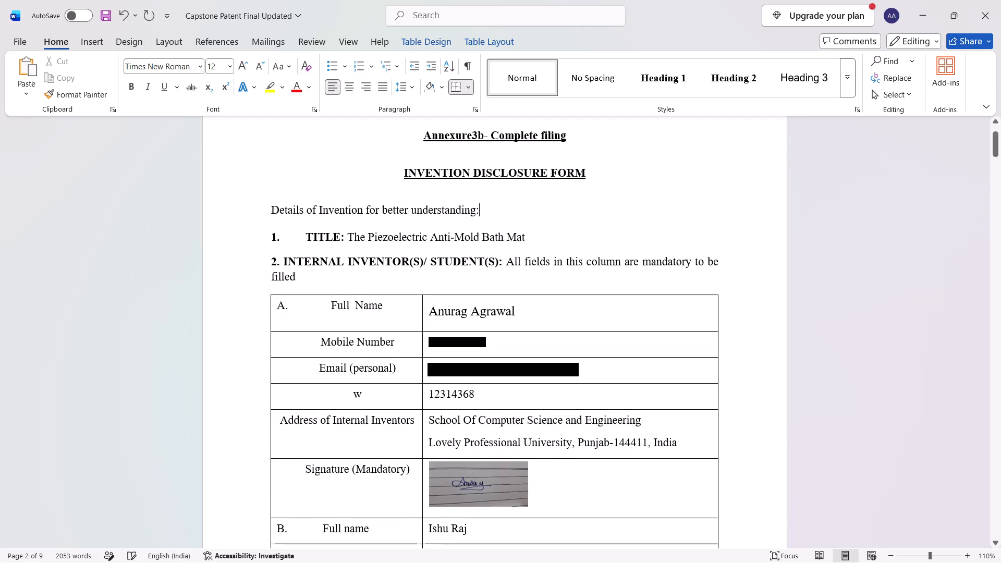
{"action": "key", "text": "ctrl+s"}
{"action": "left_click", "coordinate": [660, 209], "text": "ctrl"}
{"action": "key", "text": "ctrl+s"}
{"action": "left_click", "coordinate": [660, 209], "text": "ctrl"}
{"action": "key", "text": "ctrl+s"}
Proof the flagged phrase "self drying" in the Description of the Invention and ignore its grammar suggestion once.
{"action": "scroll", "coordinate": [660, 209], "scroll_direction": "down", "scroll_amount": 2}
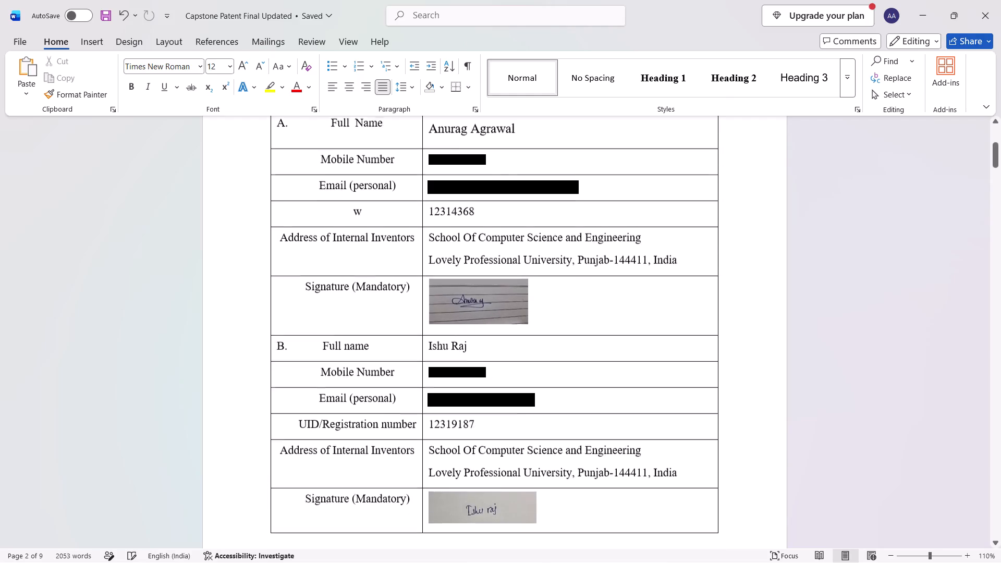
{"action": "scroll", "coordinate": [660, 209], "scroll_direction": "down", "scroll_amount": 6}
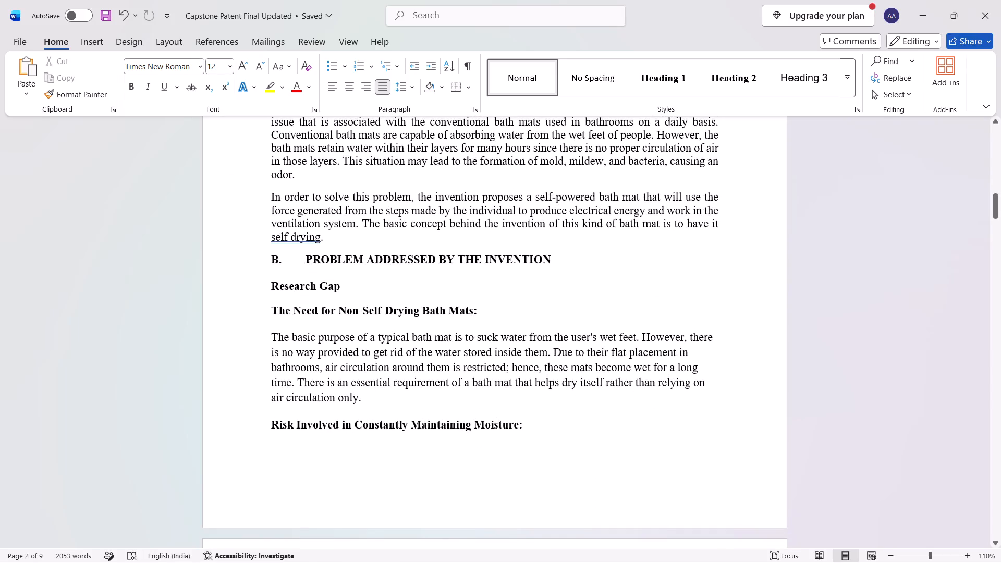
{"action": "left_click", "coordinate": [301, 238]}
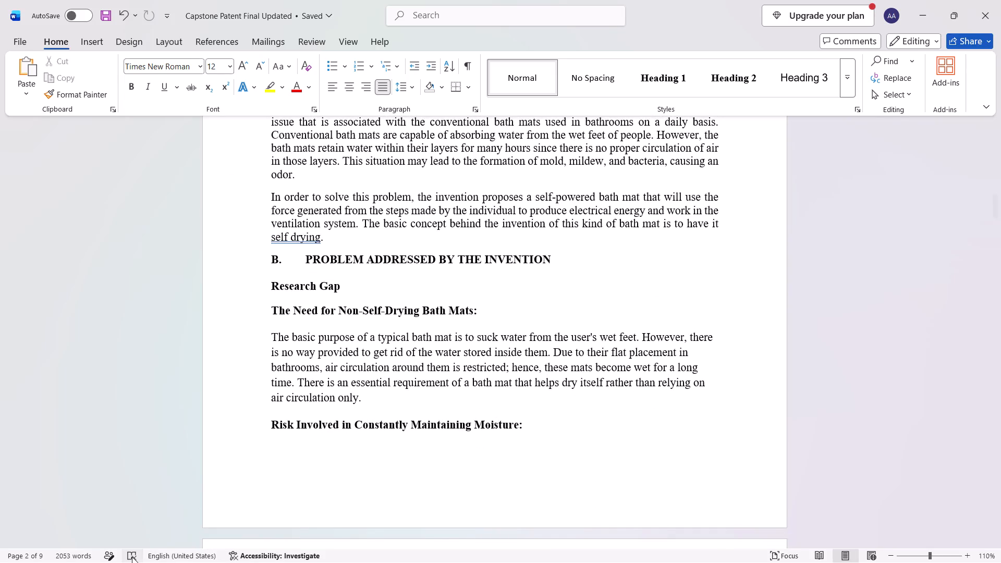
{"action": "left_click", "coordinate": [132, 557]}
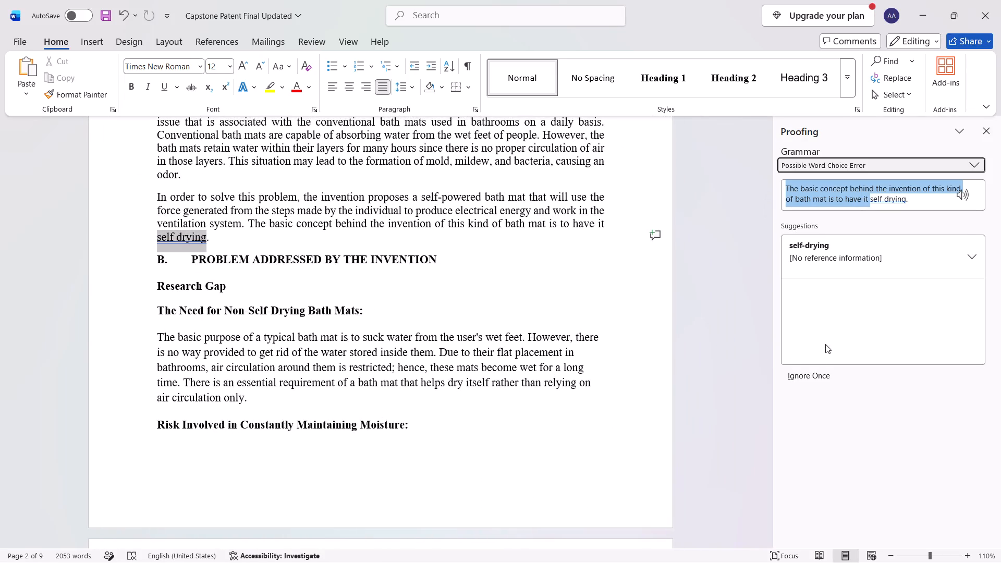
{"action": "left_click", "coordinate": [816, 378]}
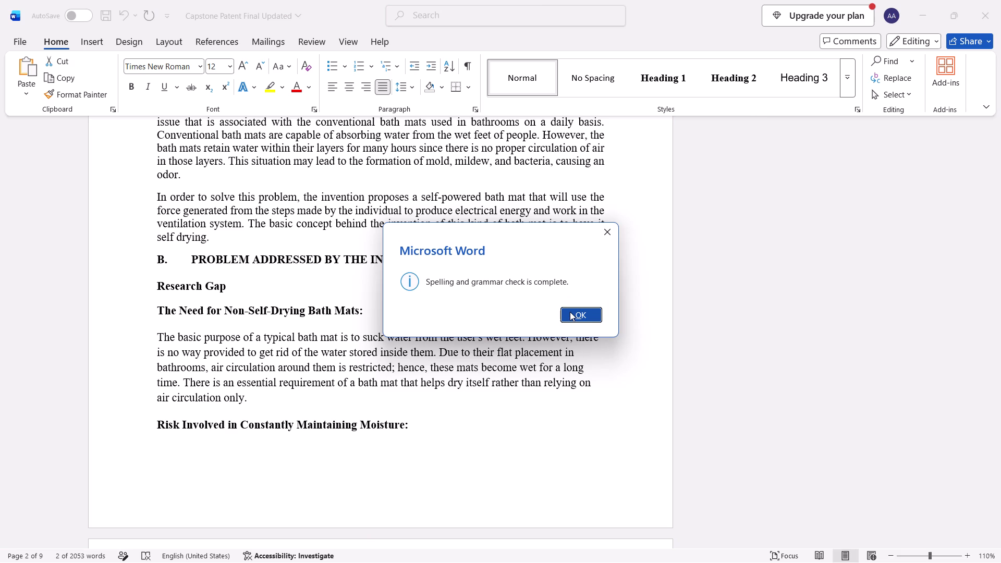
{"action": "left_click", "coordinate": [570, 312]}
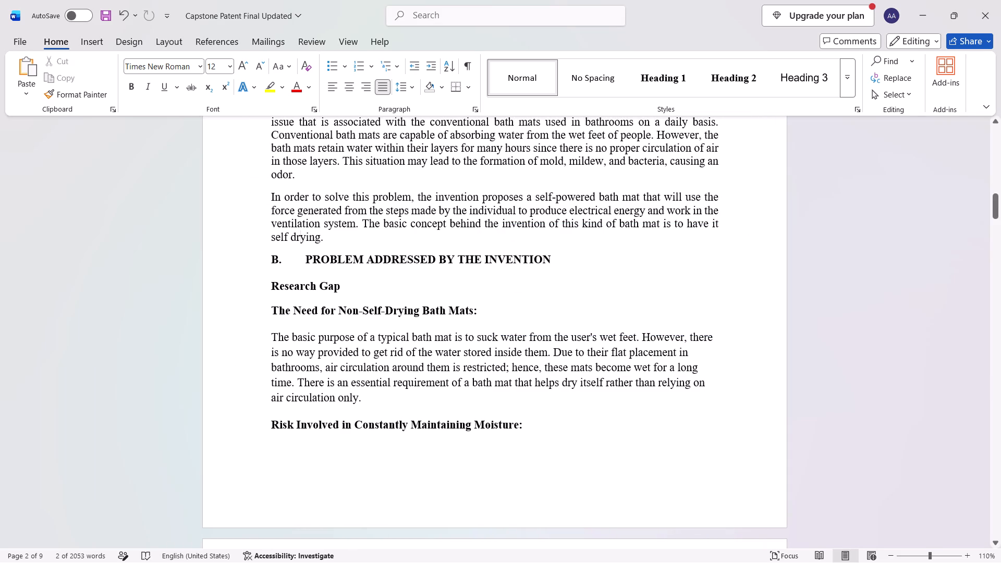
Skim the sections from Problem Addressed by the Invention through the Novelty list, and return to the form's beginning.
{"action": "scroll", "coordinate": [690, 261], "scroll_direction": "down", "scroll_amount": 2}
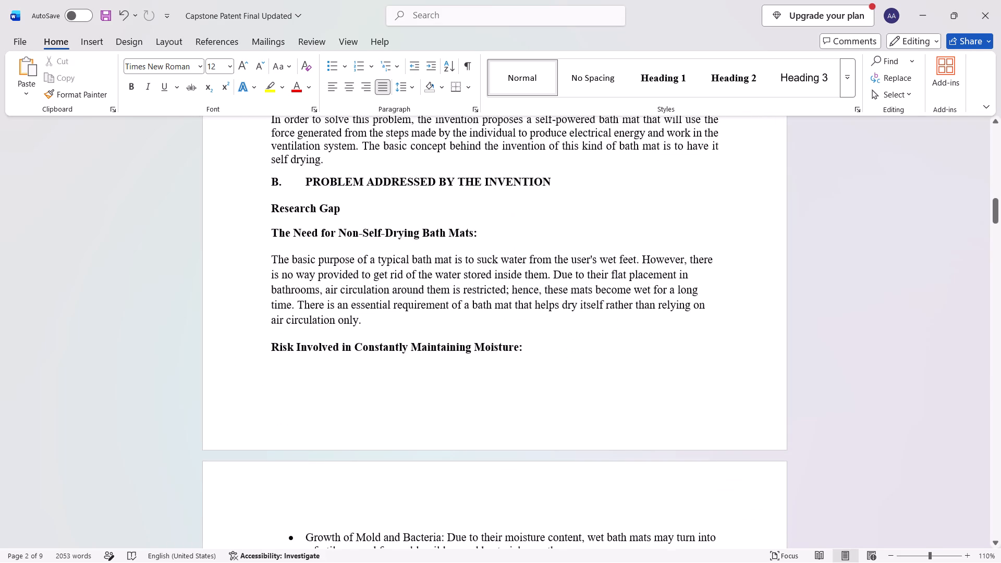
{"action": "scroll", "coordinate": [690, 261], "scroll_direction": "down", "scroll_amount": 3}
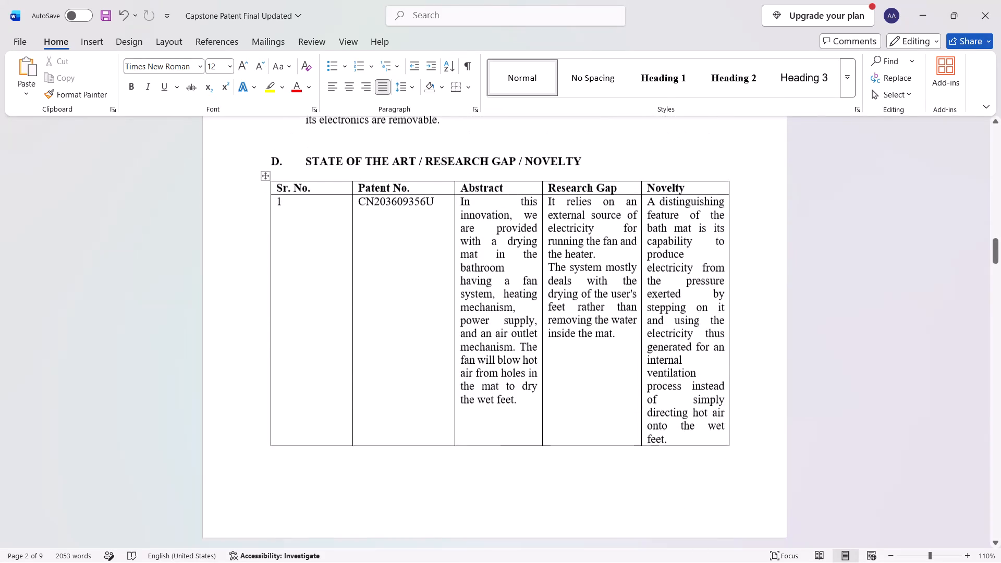
{"action": "scroll", "coordinate": [690, 261], "scroll_direction": "down", "scroll_amount": 3}
{"action": "scroll", "coordinate": [690, 261], "scroll_direction": "up", "scroll_amount": 2}
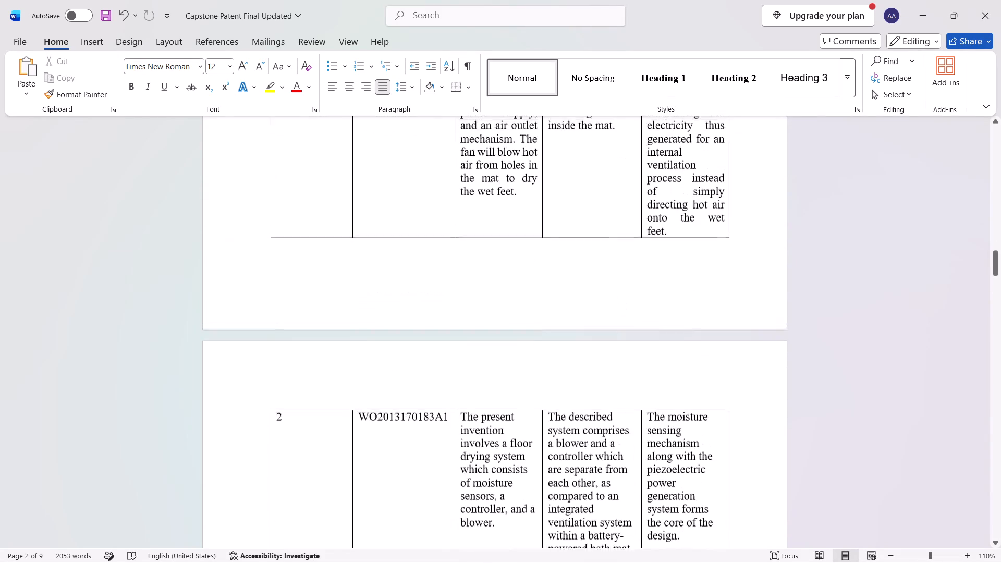
{"action": "scroll", "coordinate": [690, 261], "scroll_direction": "down", "scroll_amount": 3}
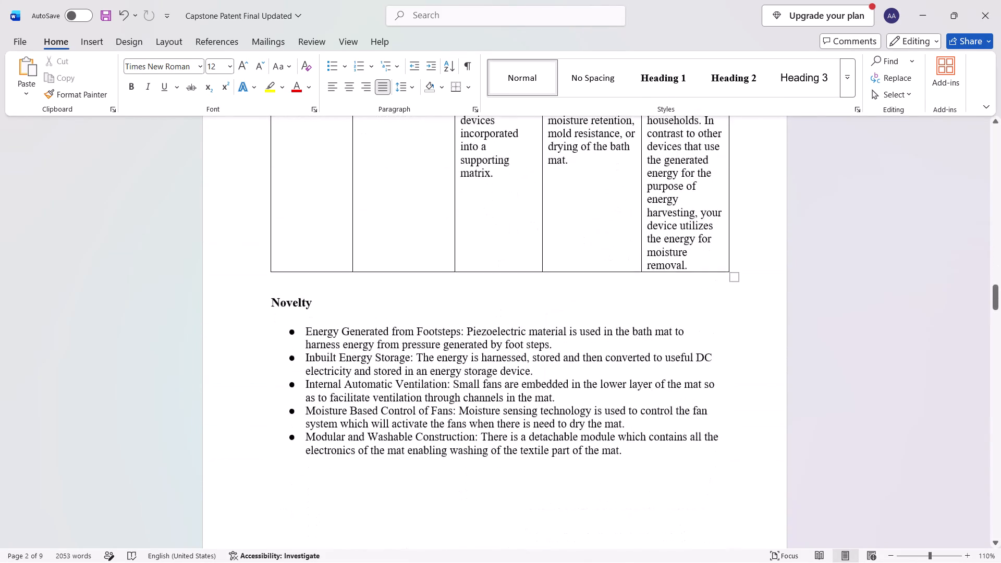
{"action": "scroll", "coordinate": [690, 261], "scroll_direction": "down", "scroll_amount": 3}
{"action": "right_click", "coordinate": [690, 261]}
{"action": "scroll", "coordinate": [690, 261], "scroll_direction": "up", "scroll_amount": 18}
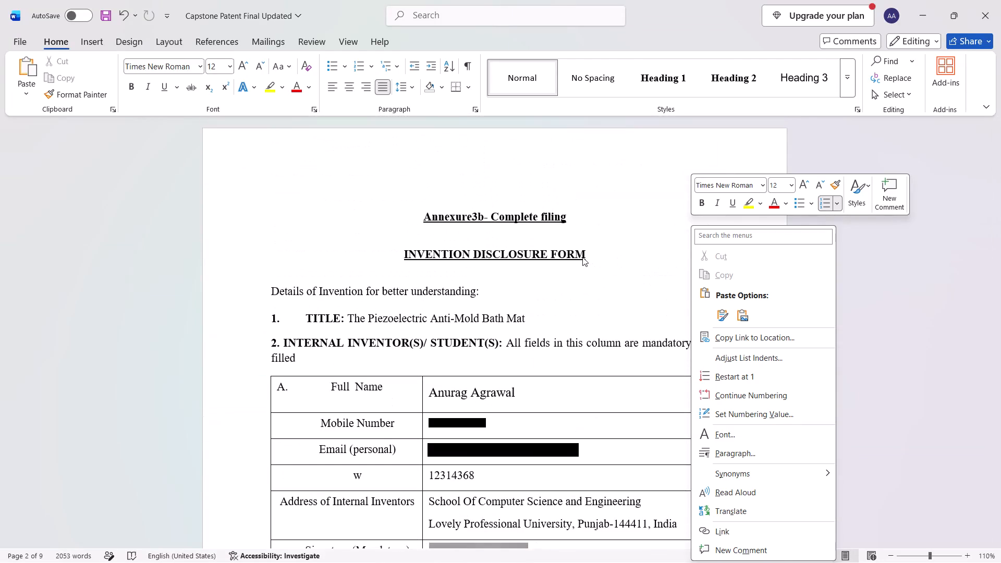
{"action": "left_click", "coordinate": [582, 257]}
{"action": "scroll", "coordinate": [582, 257], "scroll_direction": "down", "scroll_amount": 2}
{"action": "scroll", "coordinate": [582, 257], "scroll_direction": "up", "scroll_amount": 14}
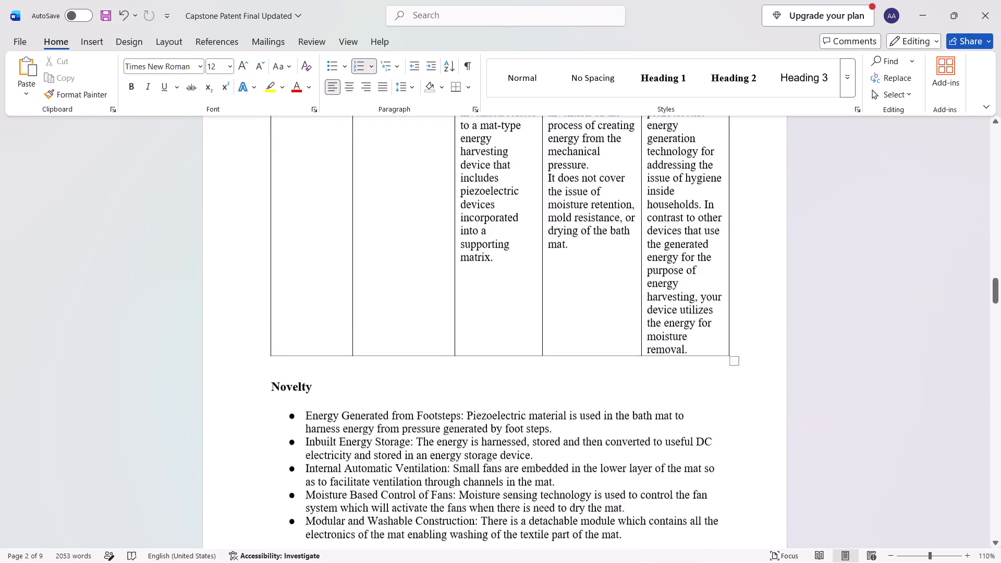
{"action": "scroll", "coordinate": [582, 257], "scroll_direction": "up", "scroll_amount": 20}
{"action": "scroll", "coordinate": [582, 257], "scroll_direction": "up", "scroll_amount": 2}
Review the whole document's content and page layout from the inventor table through the flowchart, sketch and disclosure table to Keywords.
{"action": "scroll", "coordinate": [582, 257], "scroll_direction": "down", "scroll_amount": 2}
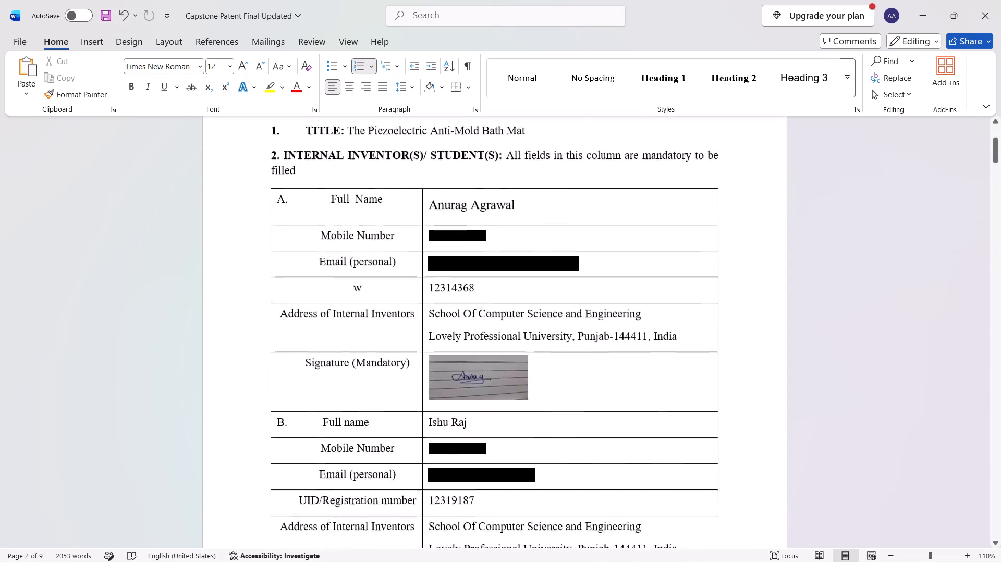
{"action": "scroll", "coordinate": [582, 257], "scroll_direction": "down", "scroll_amount": 3}
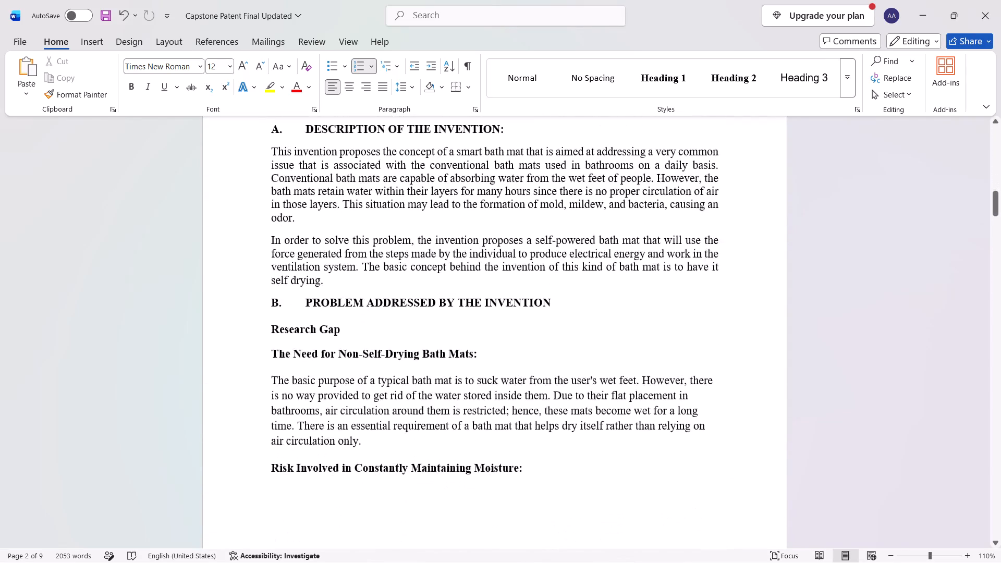
{"action": "scroll", "coordinate": [582, 257], "scroll_direction": "down", "scroll_amount": 4}
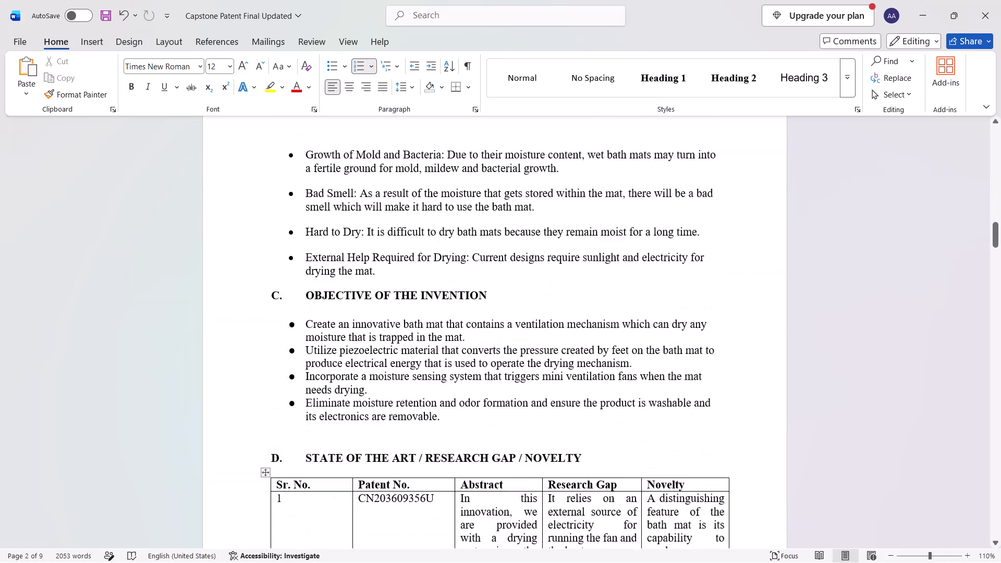
{"action": "scroll", "coordinate": [582, 257], "scroll_direction": "down", "scroll_amount": 4}
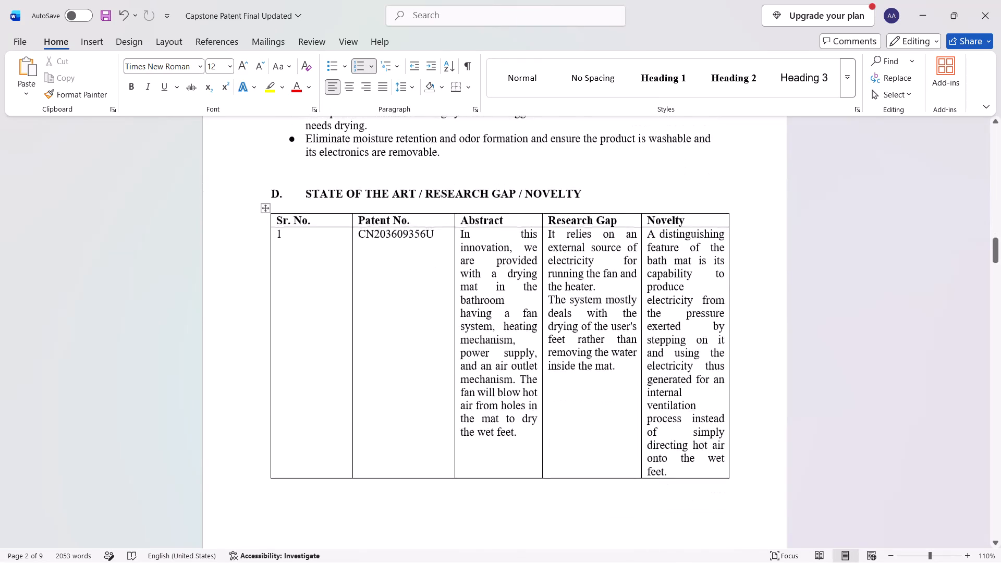
{"action": "scroll", "coordinate": [582, 257], "scroll_direction": "down", "scroll_amount": 4}
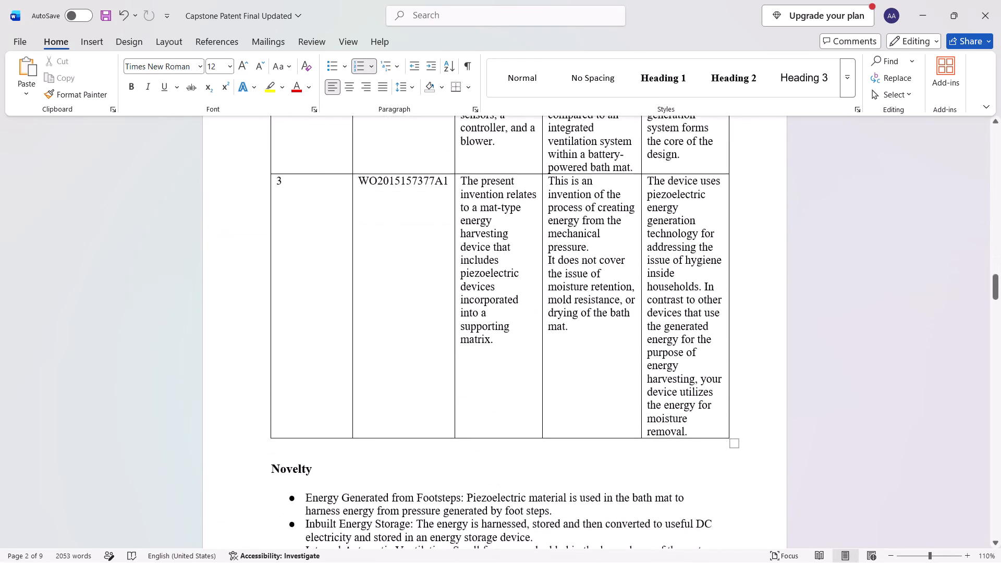
{"action": "scroll", "coordinate": [582, 257], "scroll_direction": "down", "scroll_amount": 3}
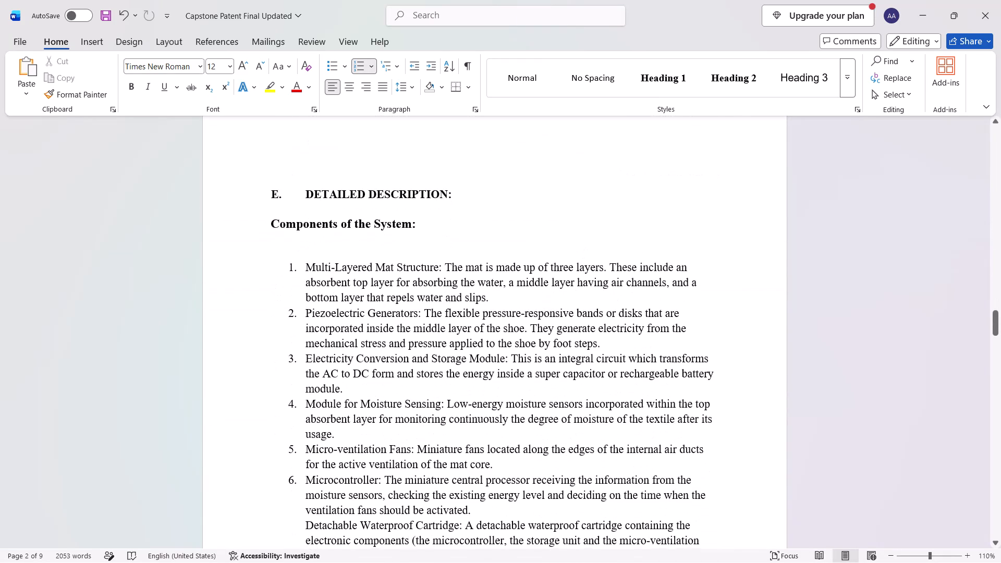
{"action": "scroll", "coordinate": [582, 257], "scroll_direction": "down", "scroll_amount": 3}
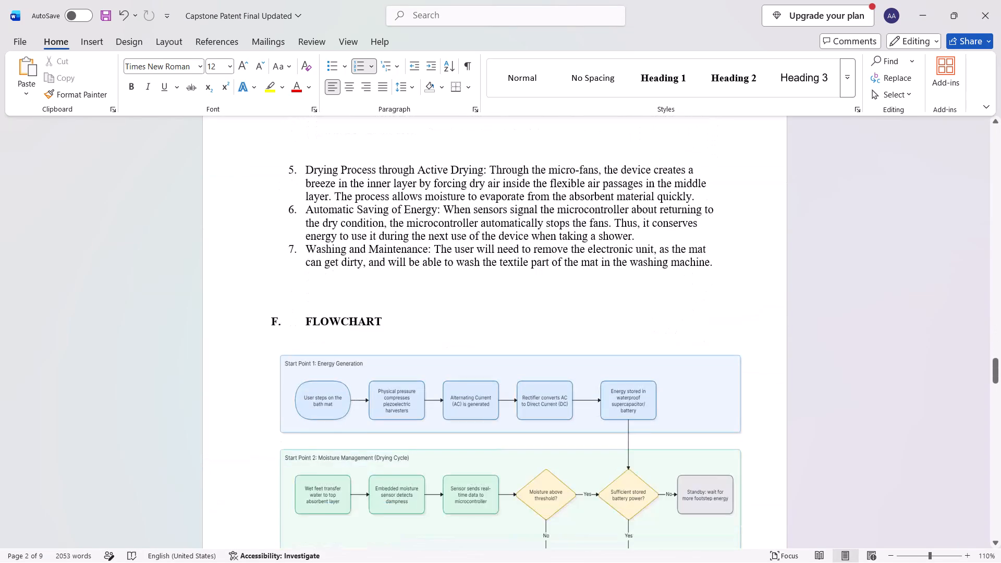
{"action": "scroll", "coordinate": [582, 257], "scroll_direction": "down", "scroll_amount": 4}
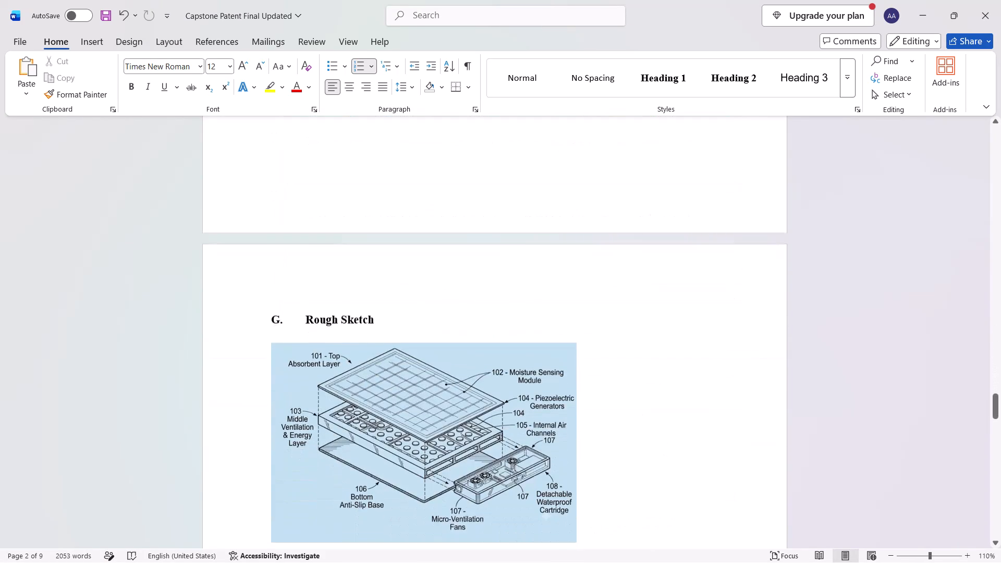
{"action": "scroll", "coordinate": [582, 257], "scroll_direction": "down", "scroll_amount": 3}
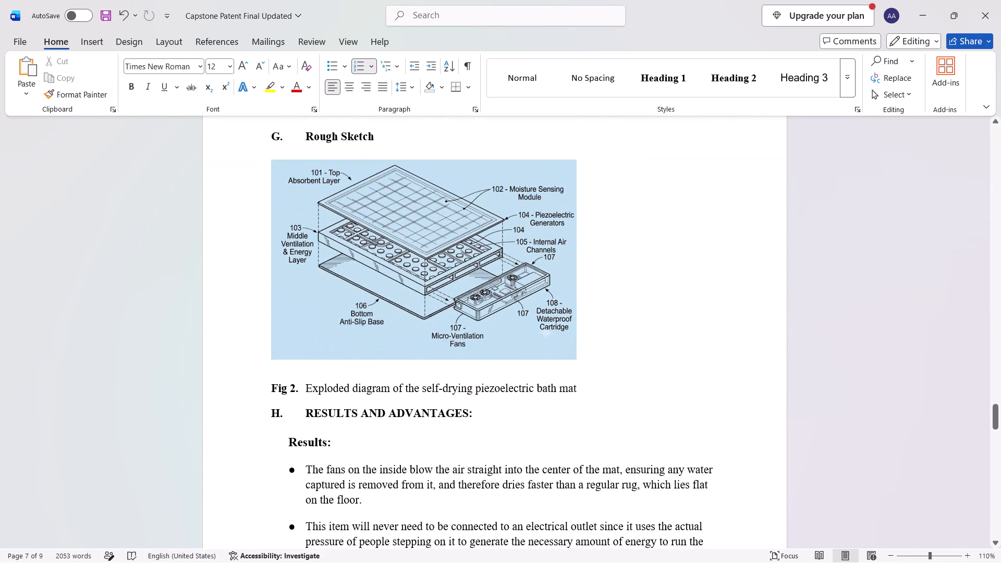
{"action": "scroll", "coordinate": [582, 257], "scroll_direction": "down", "scroll_amount": 1}
{"action": "scroll", "coordinate": [582, 257], "scroll_direction": "up", "scroll_amount": 1}
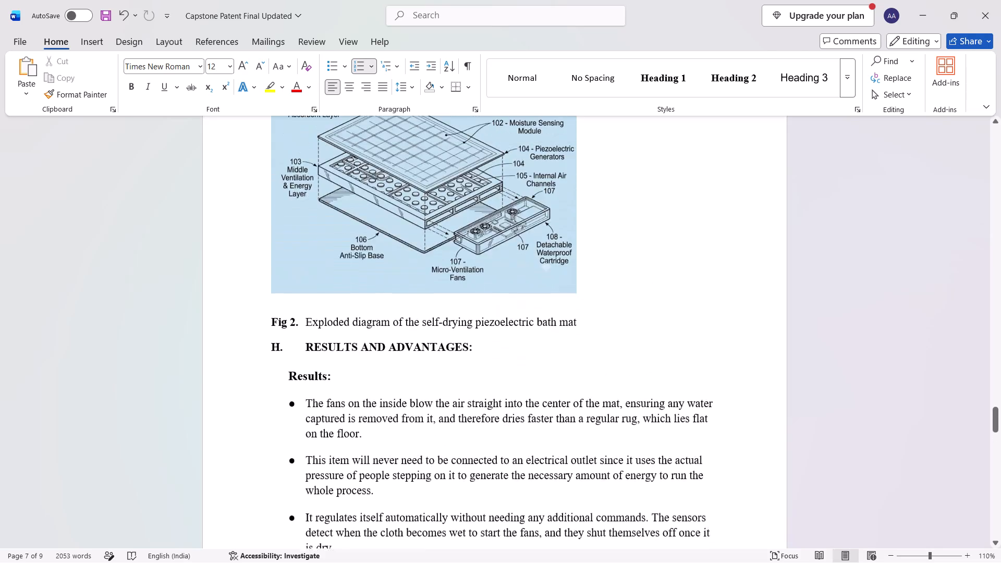
{"action": "scroll", "coordinate": [582, 257], "scroll_direction": "down", "scroll_amount": 3}
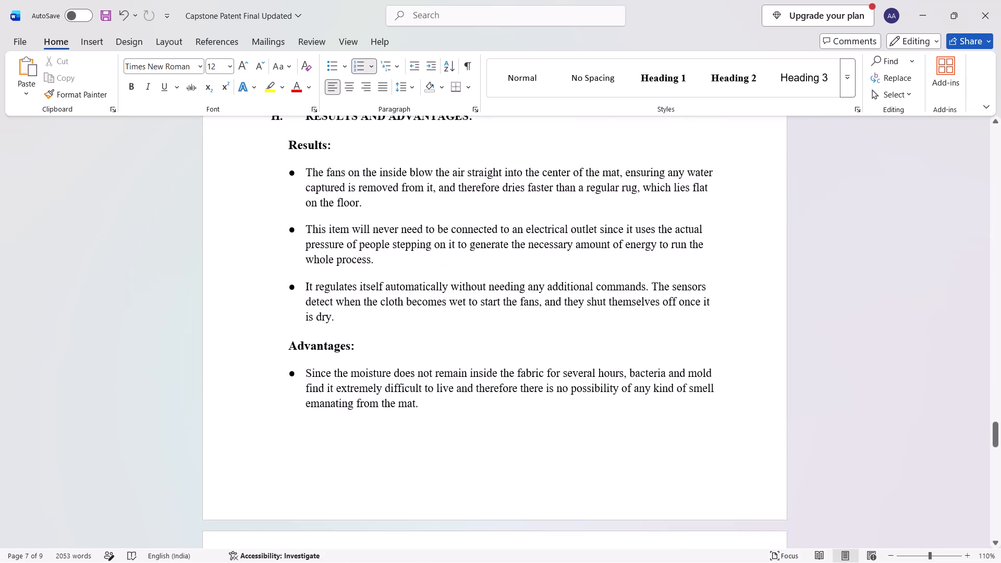
{"action": "scroll", "coordinate": [582, 257], "scroll_direction": "down", "scroll_amount": 3}
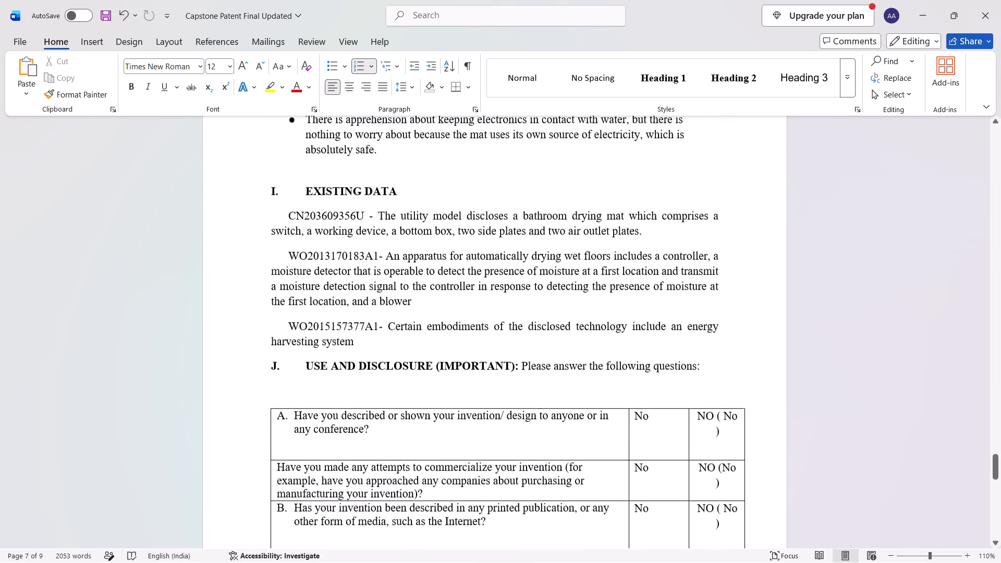
{"action": "scroll", "coordinate": [582, 257], "scroll_direction": "down", "scroll_amount": 14}
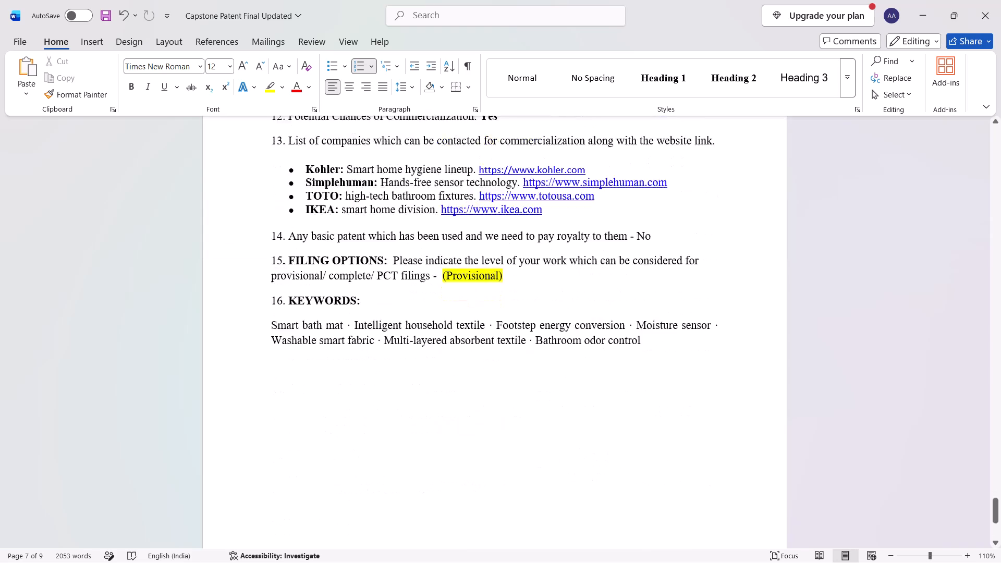
{"action": "scroll", "coordinate": [582, 257], "scroll_direction": "down", "scroll_amount": 2}
Save the Capstone Patent Final Updated document and close it.
{"action": "left_click", "coordinate": [605, 347]}
{"action": "key", "text": "ctrl+s"}
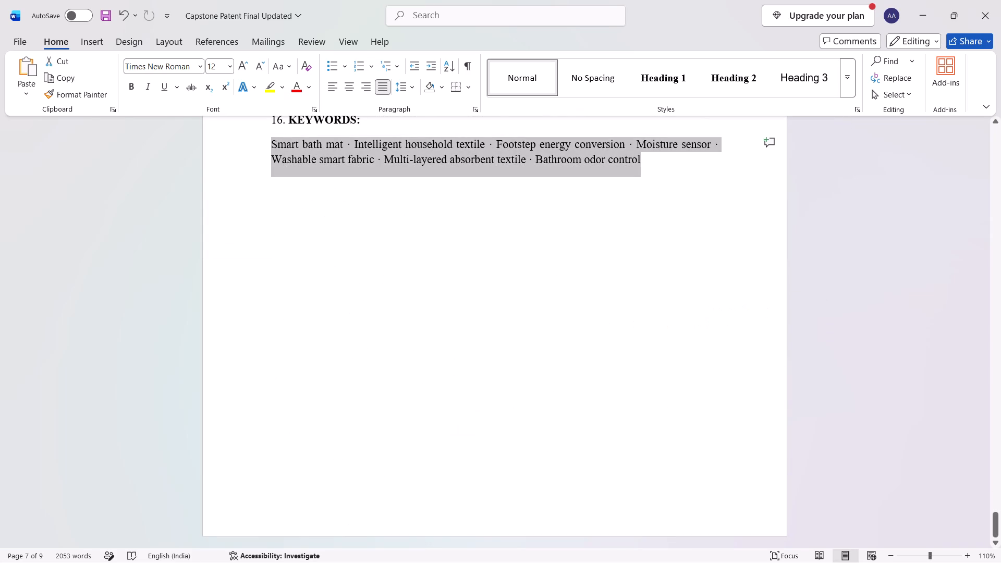
{"action": "left_click", "coordinate": [944, 200]}
{"action": "left_click", "coordinate": [1000, 0]}
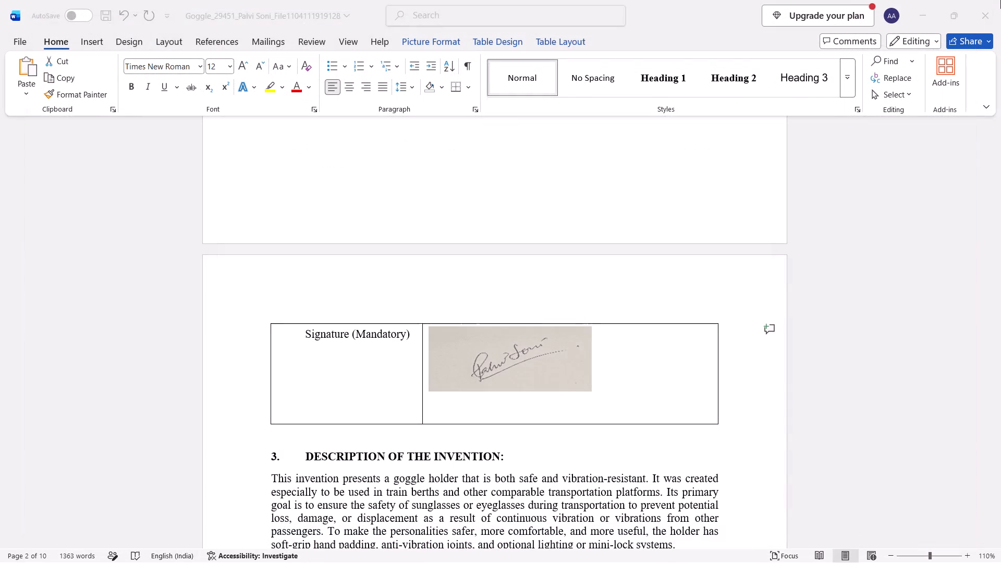